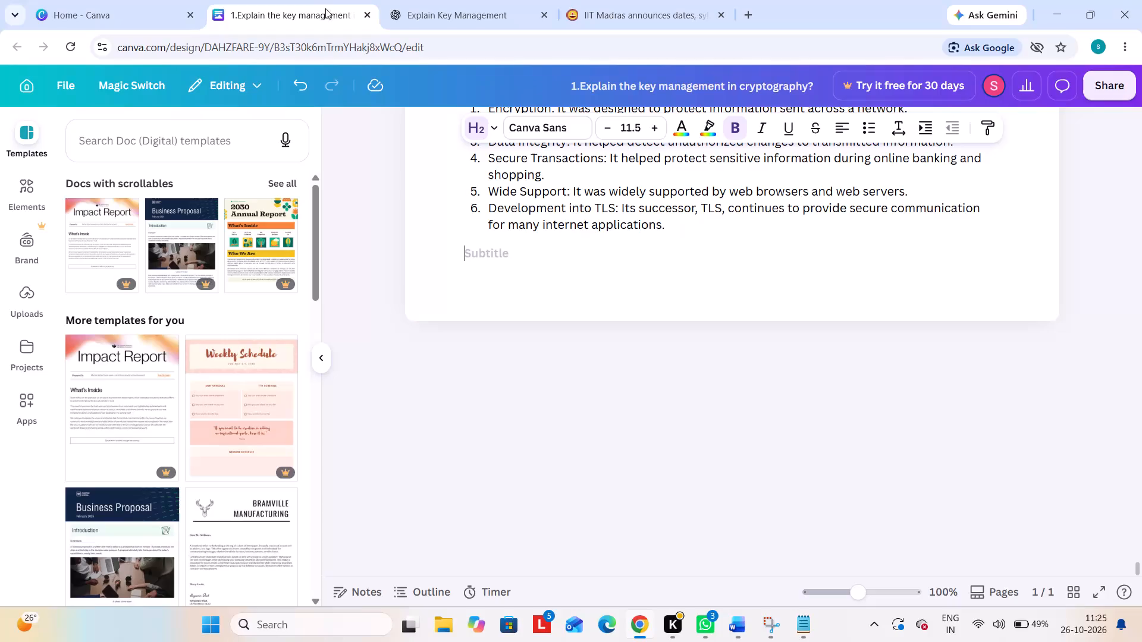
Paste the copied "Demonstrate Web Security Considerations" notes into the empty line at the end of the document.
click(556, 251)
key(ctrl+v)
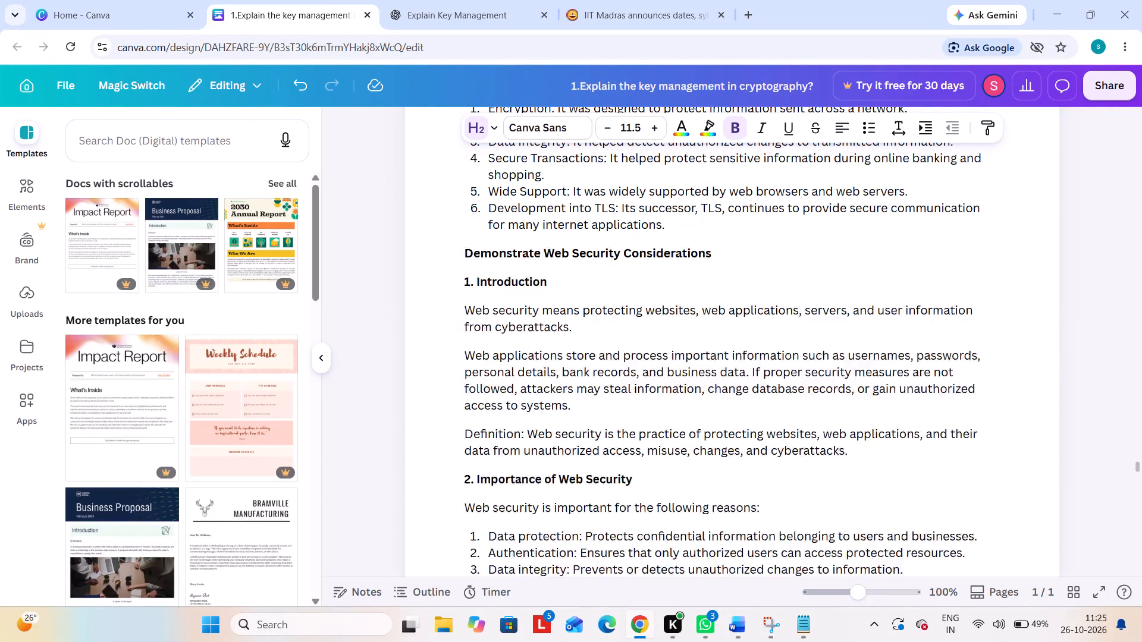
Add the number "3." in front of the pasted heading "Demonstrate Web Security Considerations".
scroll(654, 322, up, 8)
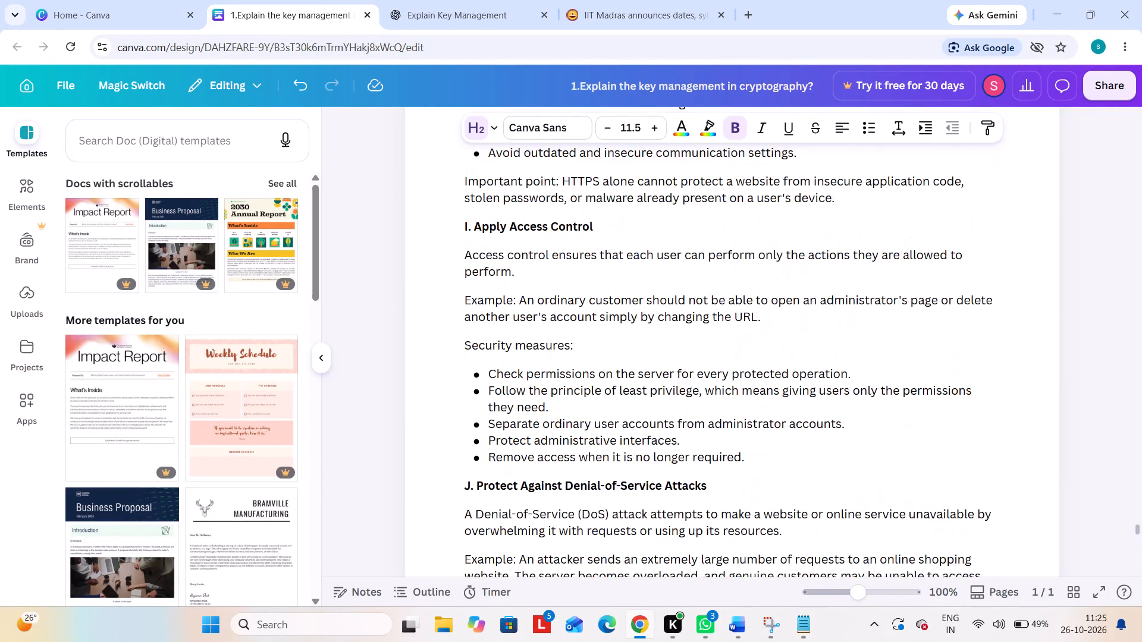
scroll(654, 322, up, 6)
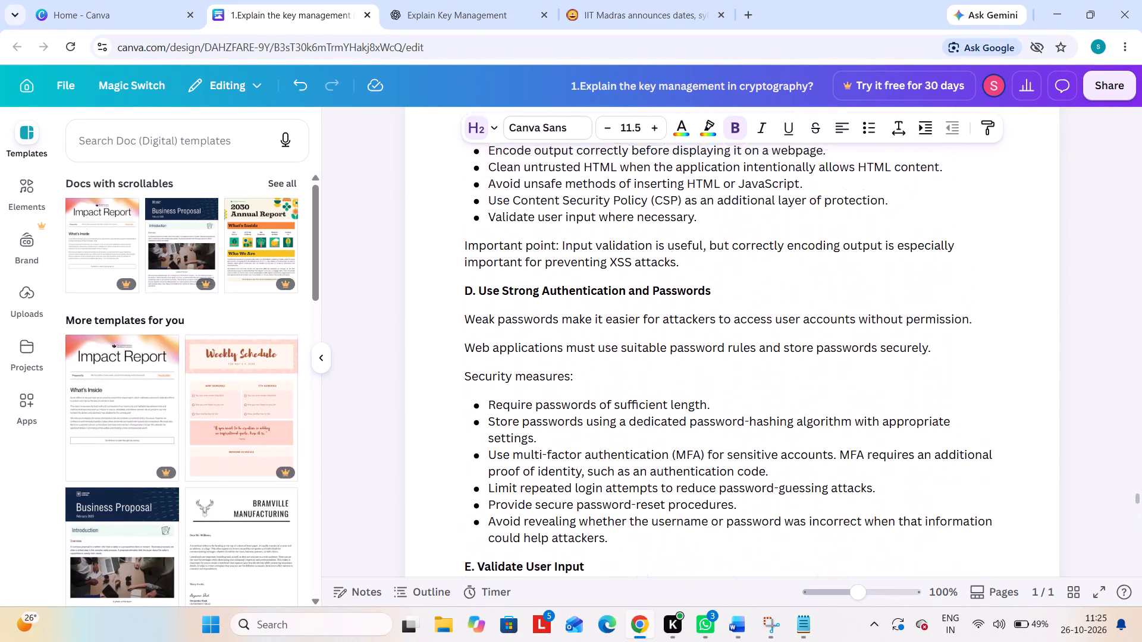
scroll(654, 322, up, 5)
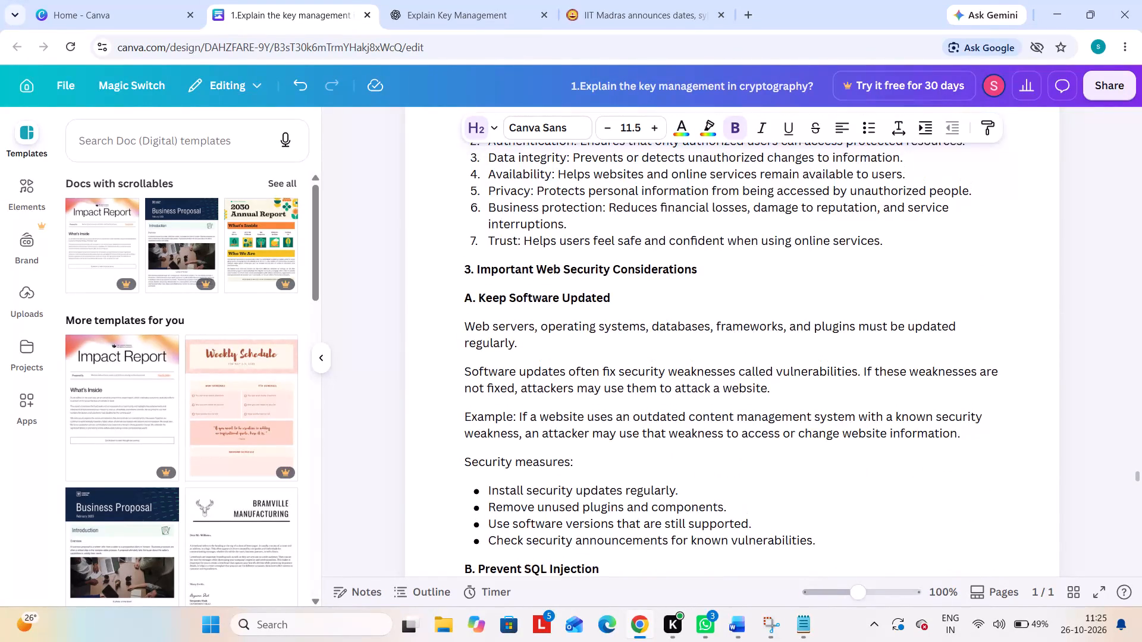
scroll(654, 322, up, 3)
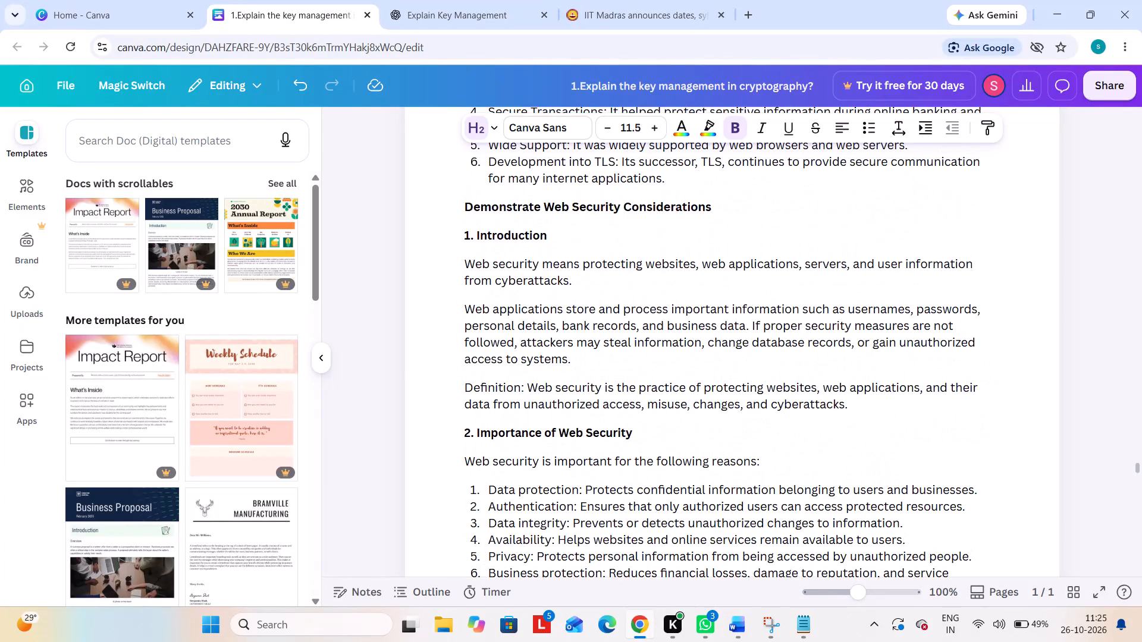
click(468, 202)
text(3.)
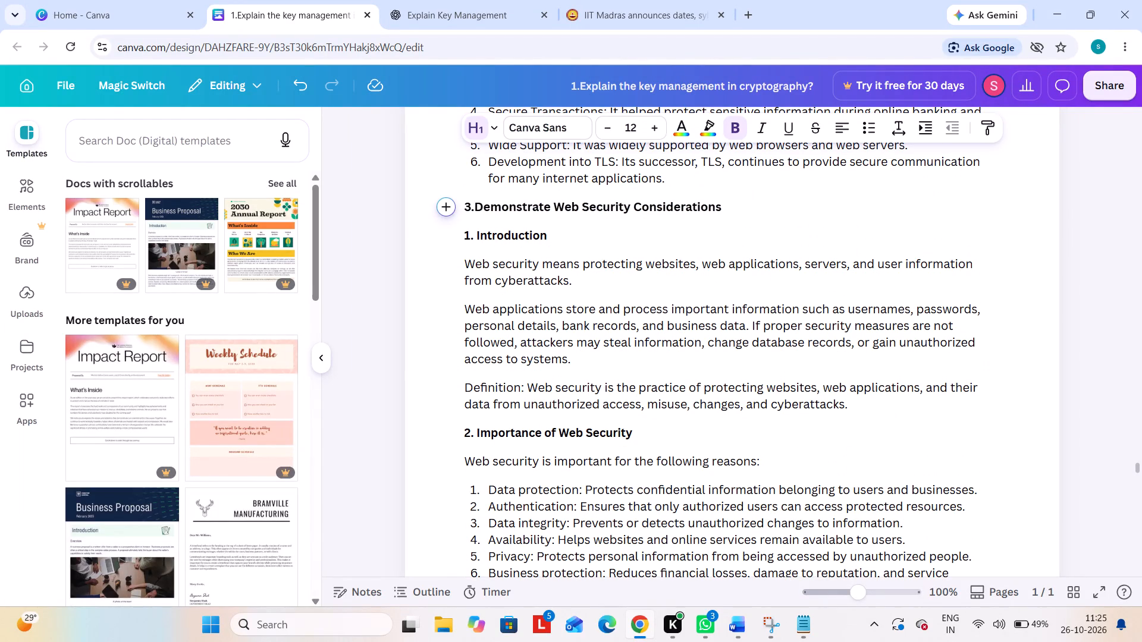
Change the text colour of the heading "3.Demonstrate Web Security Considerations" to red.
drag(463, 210, 722, 201)
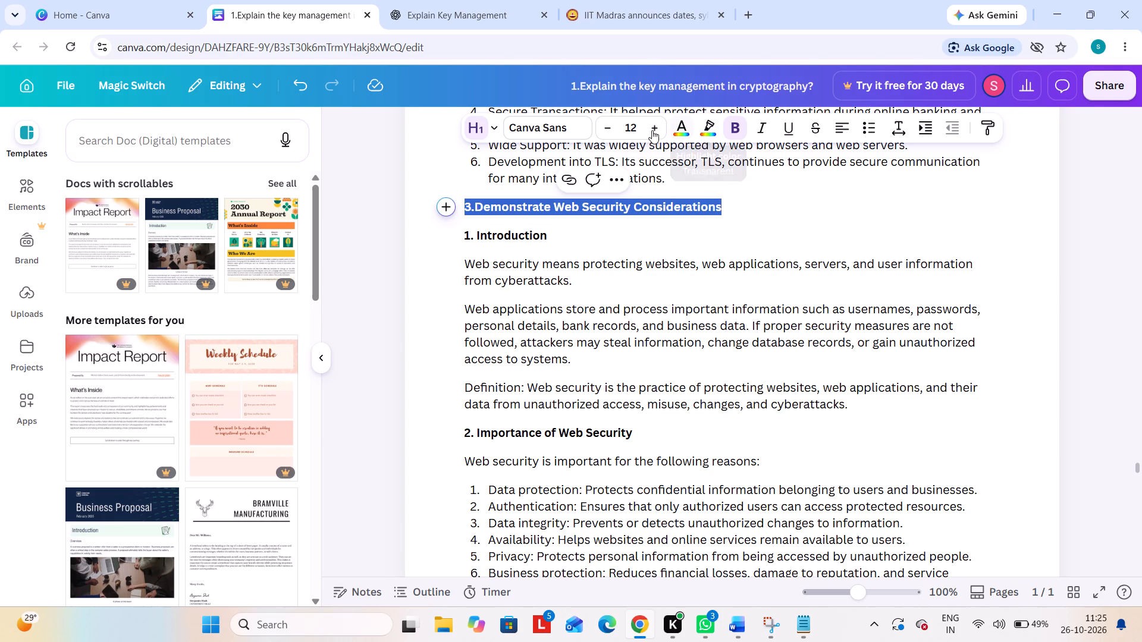
click(685, 128)
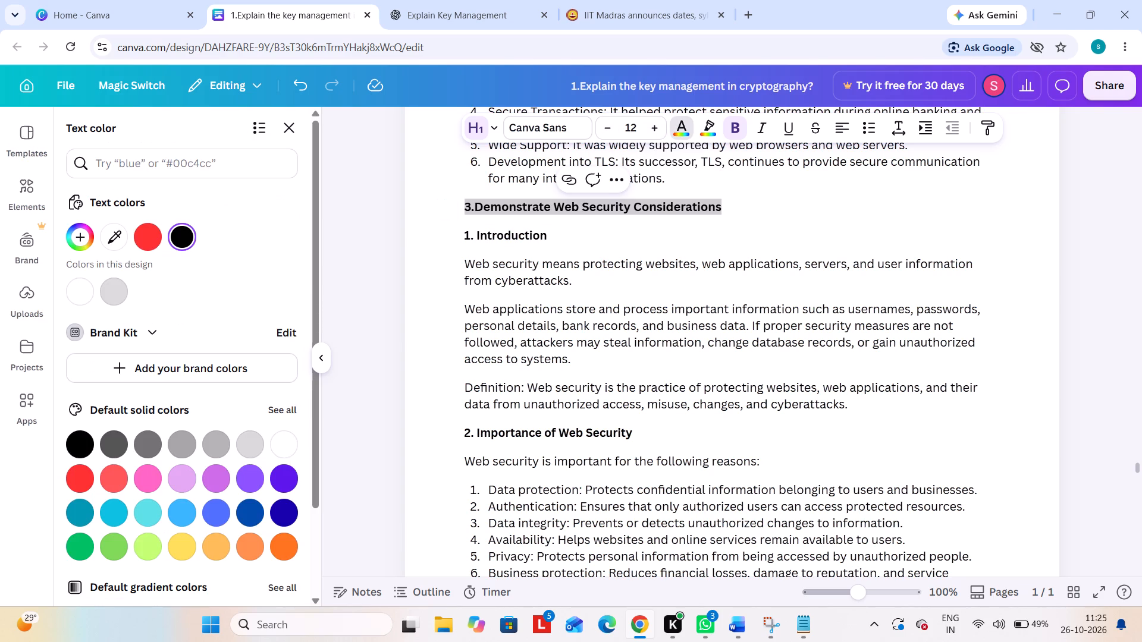
click(143, 243)
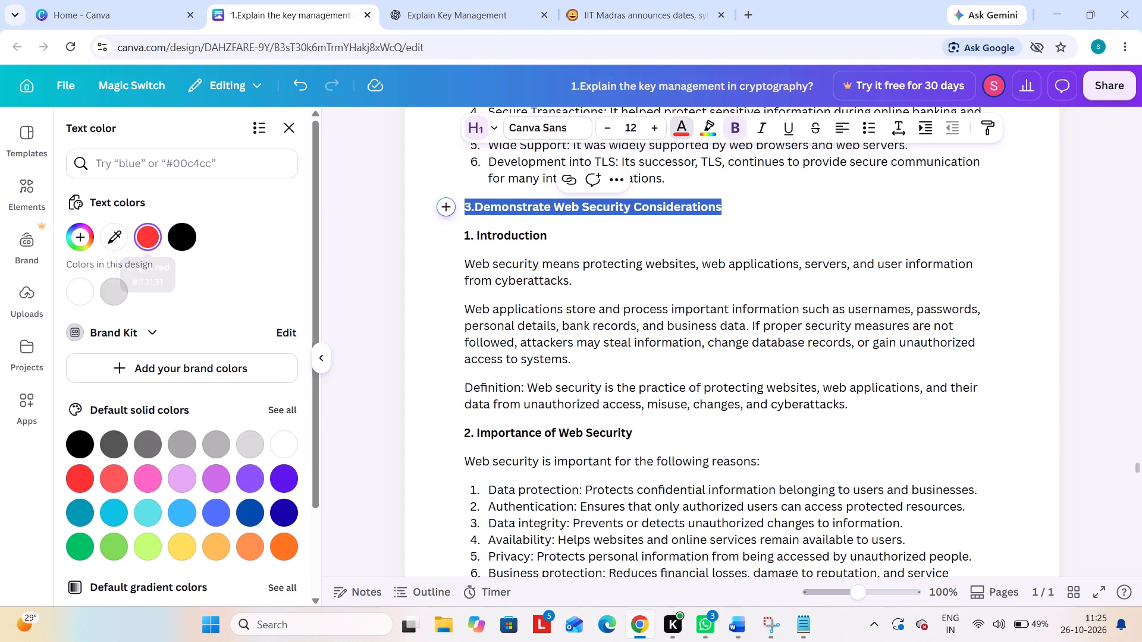
Remove the number "1." from the "Introduction" subheading.
click(476, 232)
key(BackSpace)
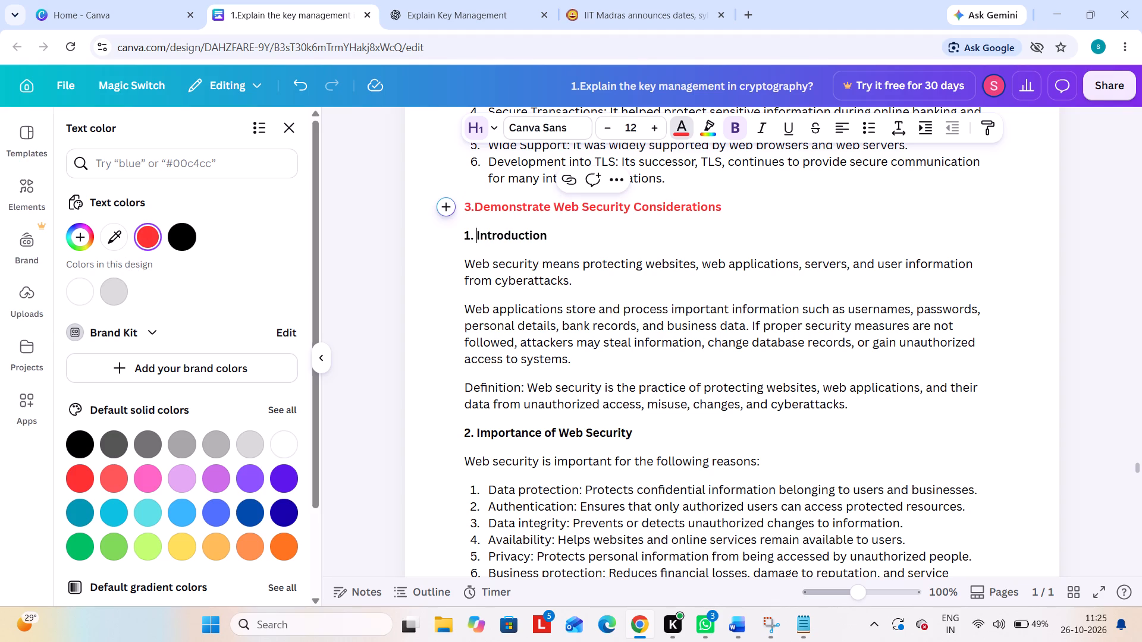
key(BackSpace)
key(BackSpace)
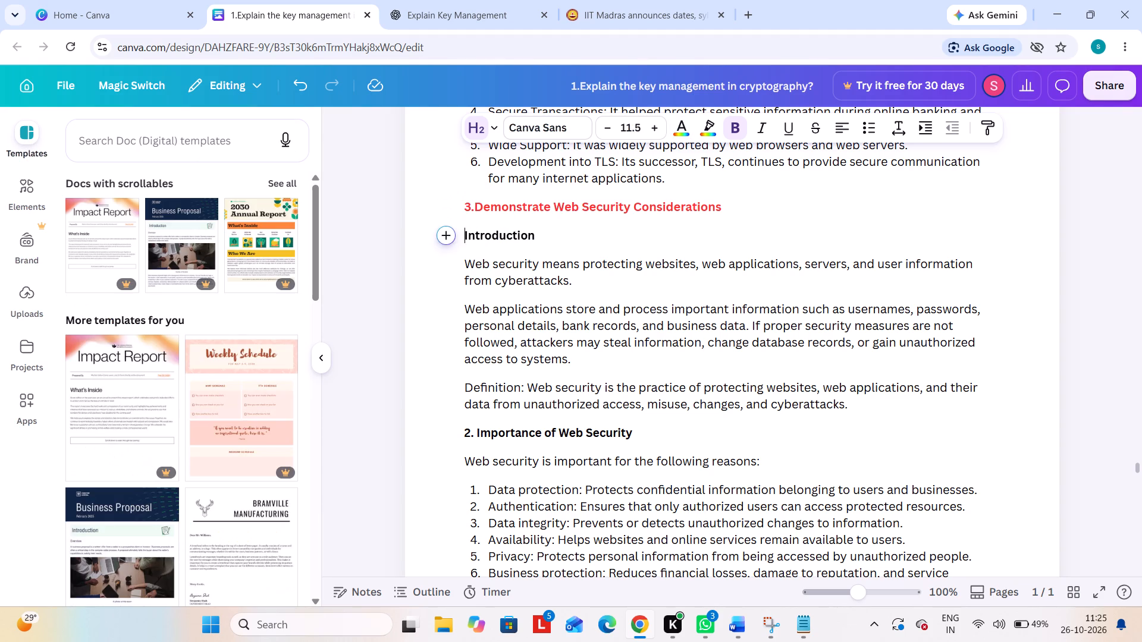
Turn the three paragraphs under the "Introduction" subheading into a bulleted list.
drag(466, 267, 604, 372)
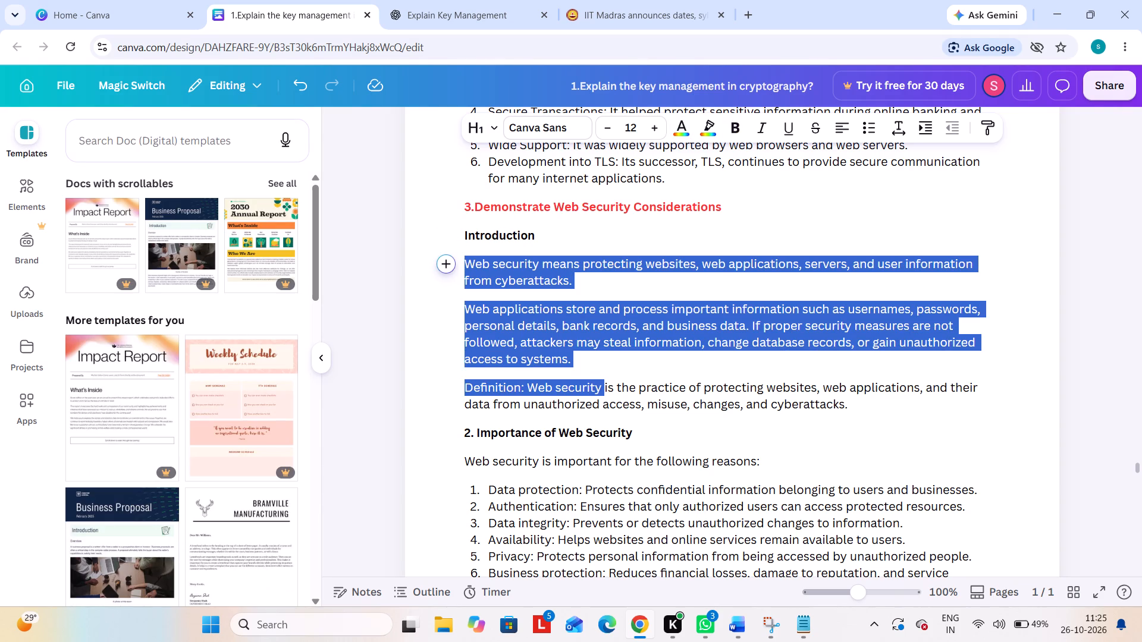
drag(604, 372, 888, 410)
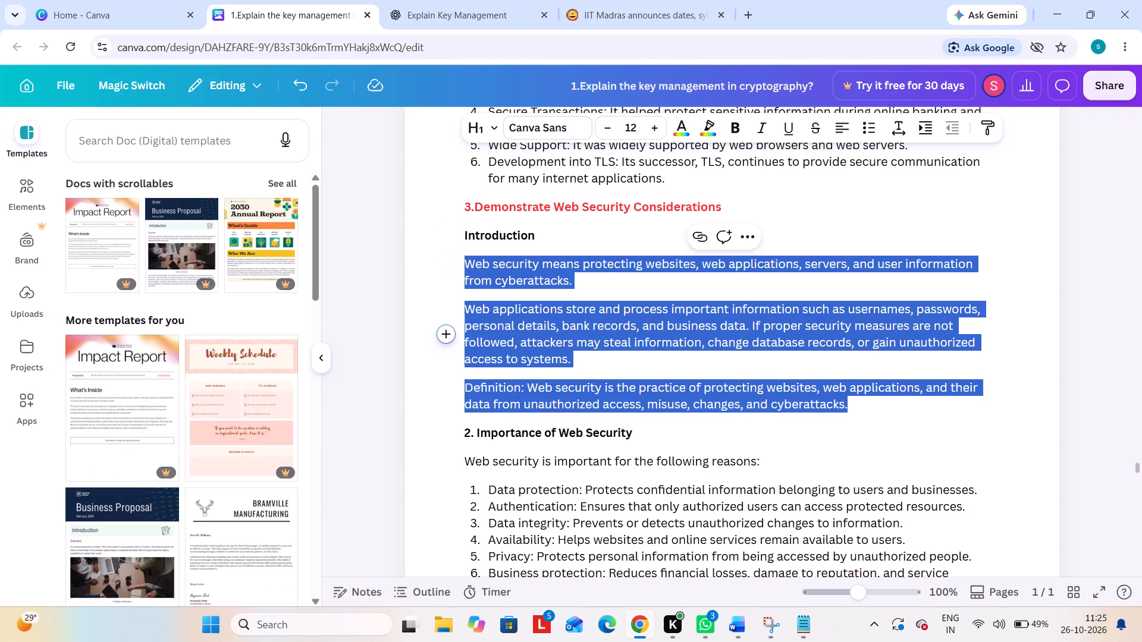
click(448, 328)
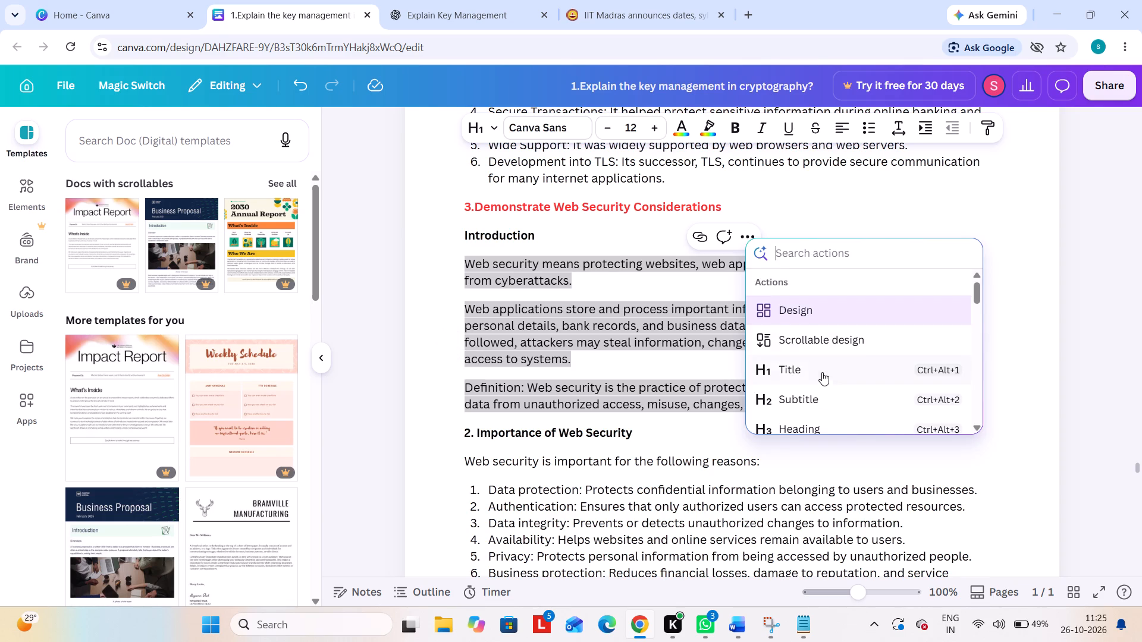
scroll(822, 377, down, 5)
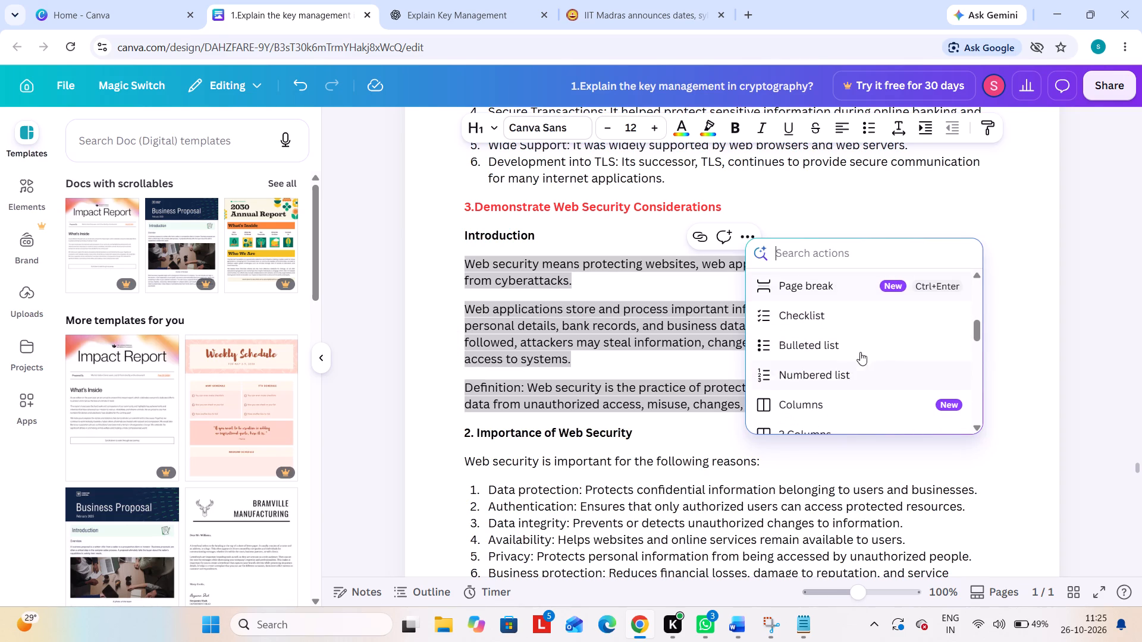
click(867, 344)
Remove the number "2." from the "Importance of Web Security" subheading.
scroll(737, 364, down, 2)
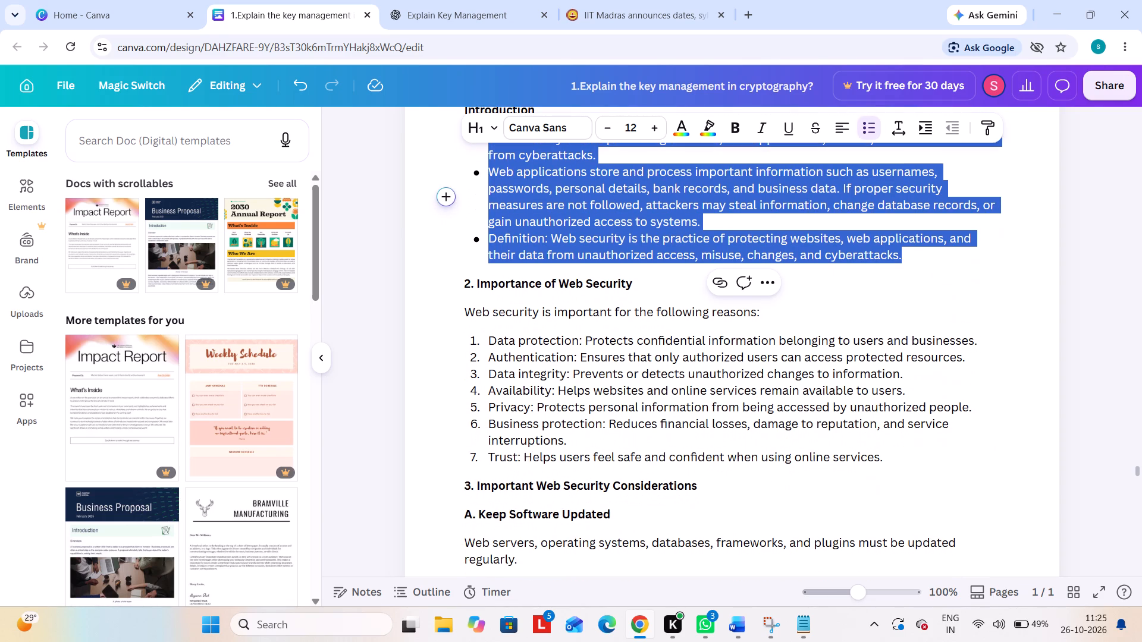
click(476, 277)
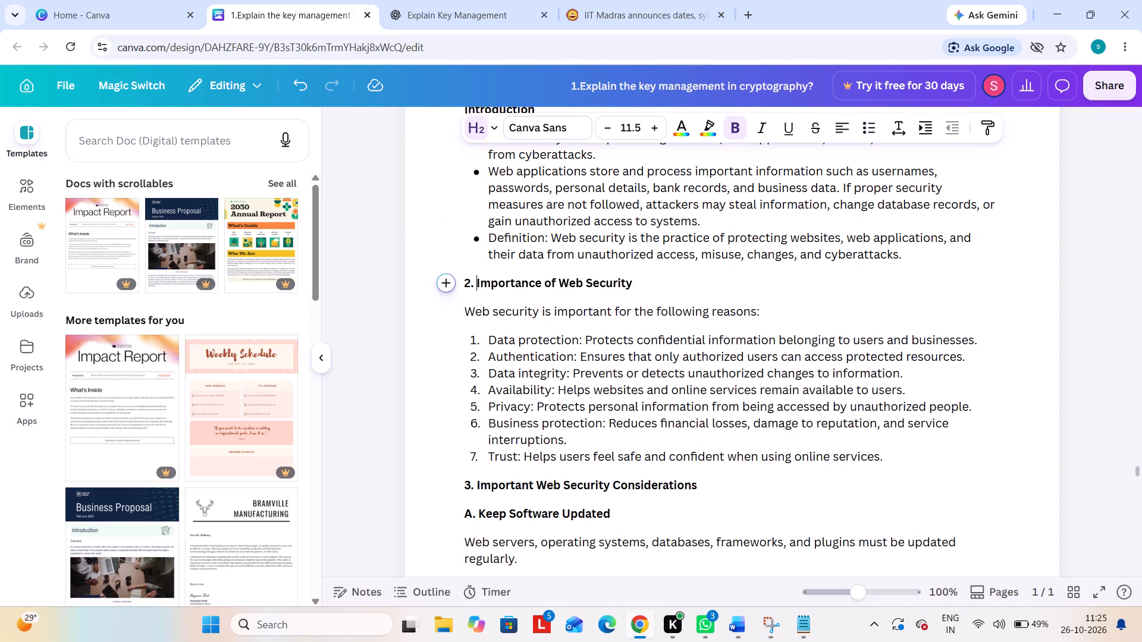
key(BackSpace)
key(BackSpace)
key(BackSpace)
Bold the lead-in terms "Data protection:", "Authentication:", "Data integrity:" and "Availability:" in the Importance of Web Security list.
scroll(498, 360, down, 1)
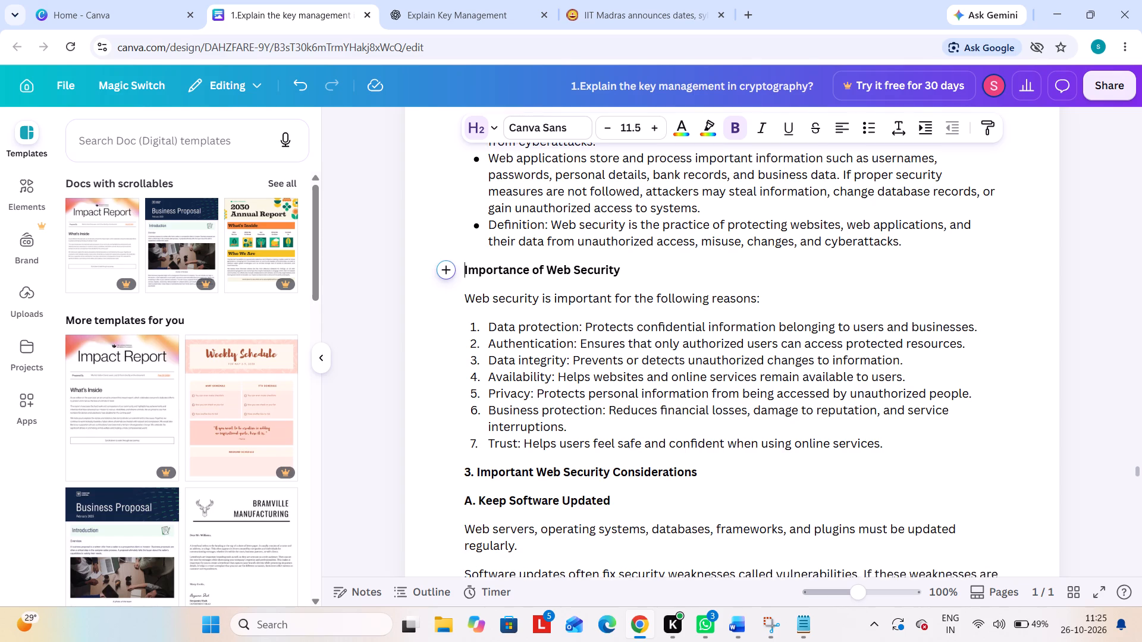
scroll(498, 360, down, 1)
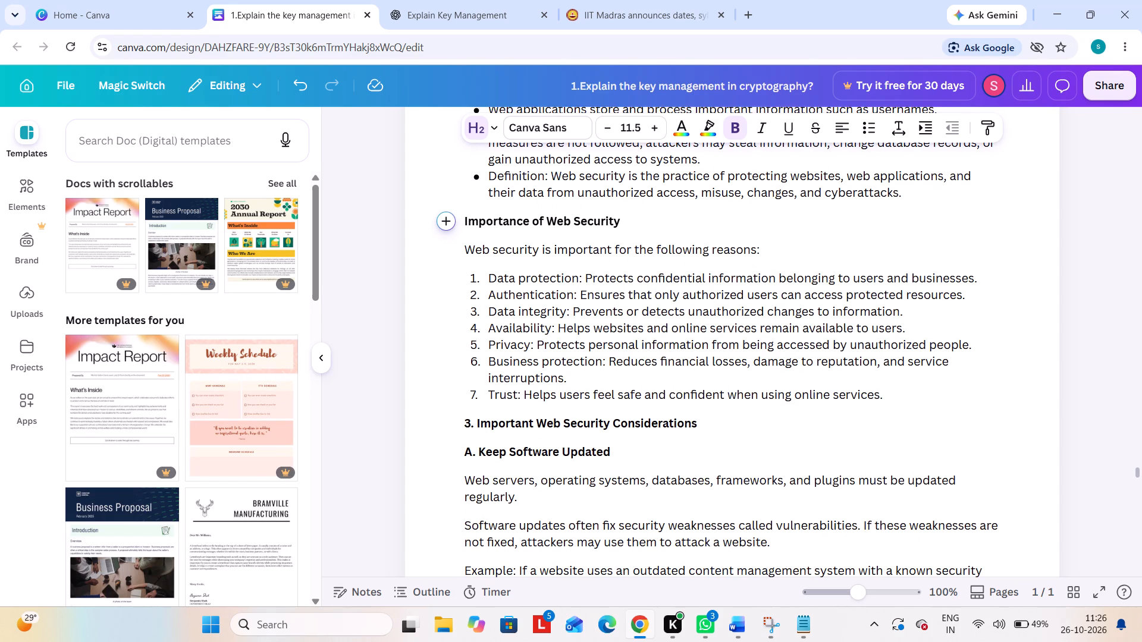
drag(491, 273, 580, 279)
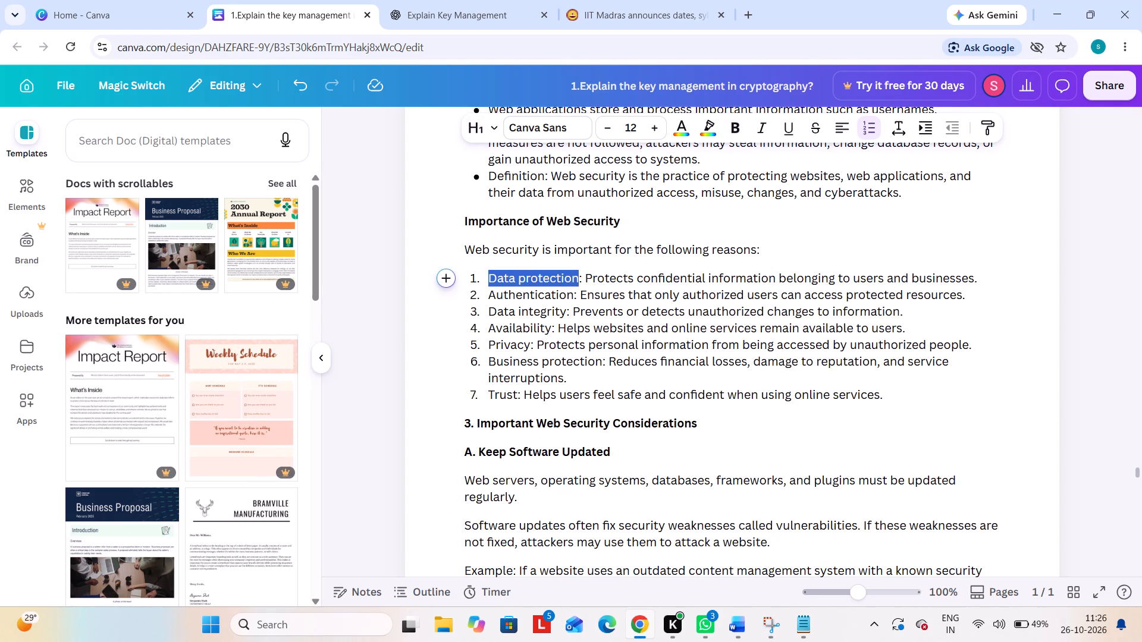
drag(580, 279, 581, 276)
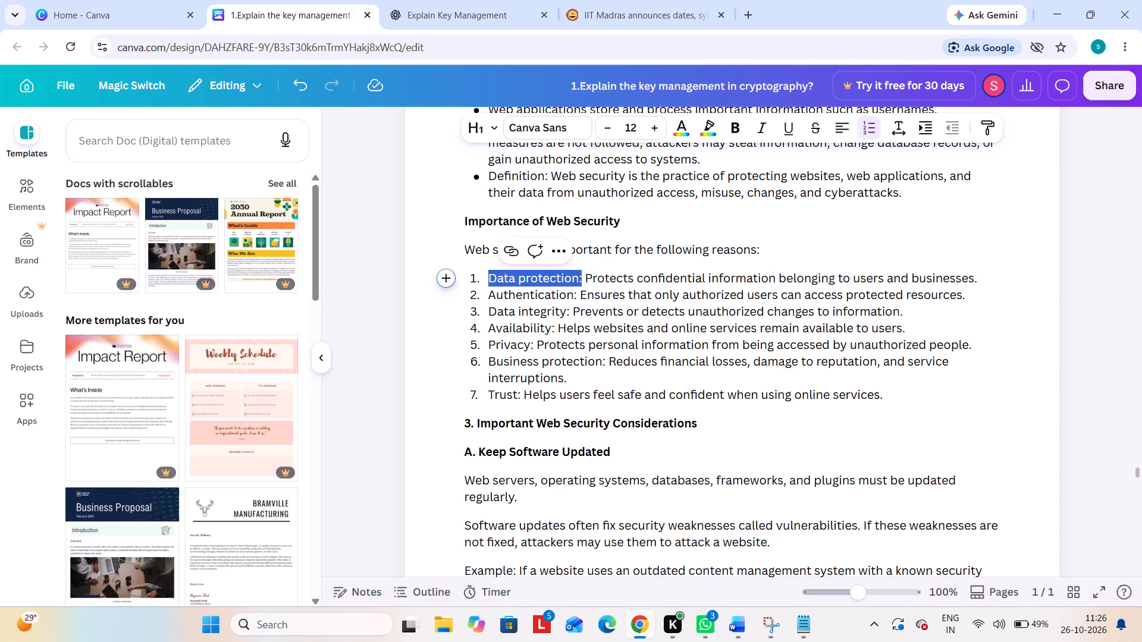
click(739, 132)
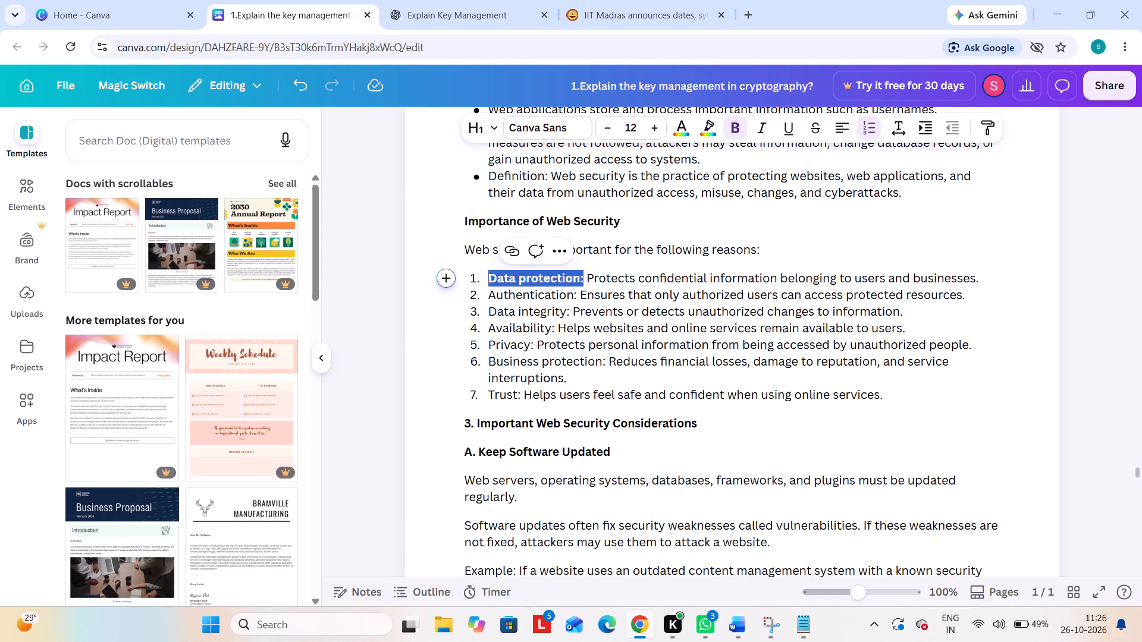
drag(578, 295, 489, 293)
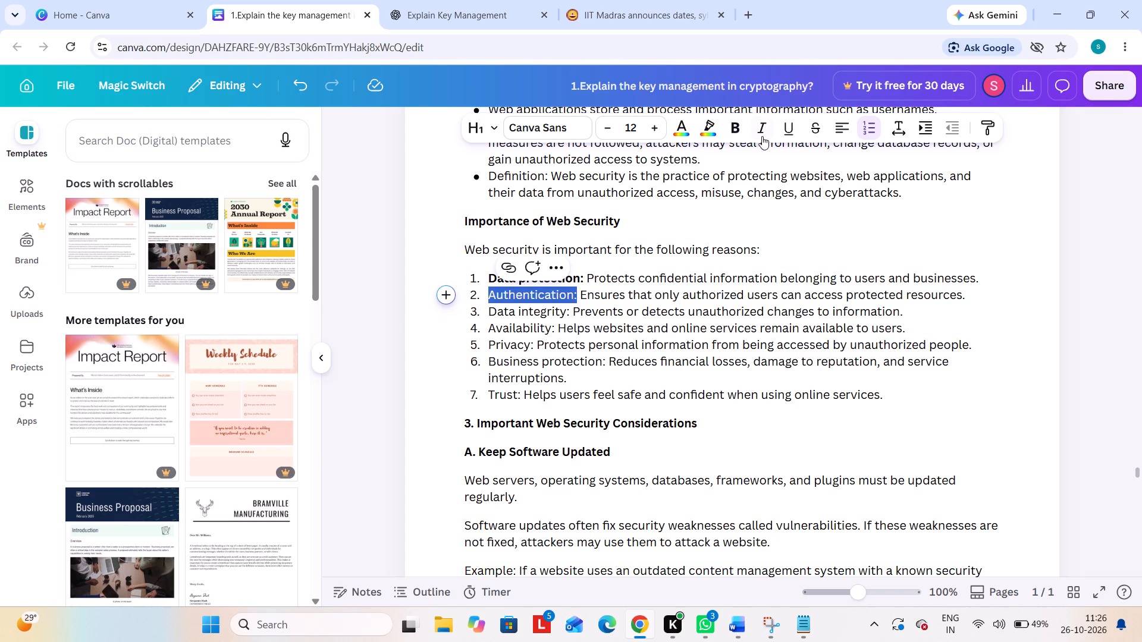
click(742, 129)
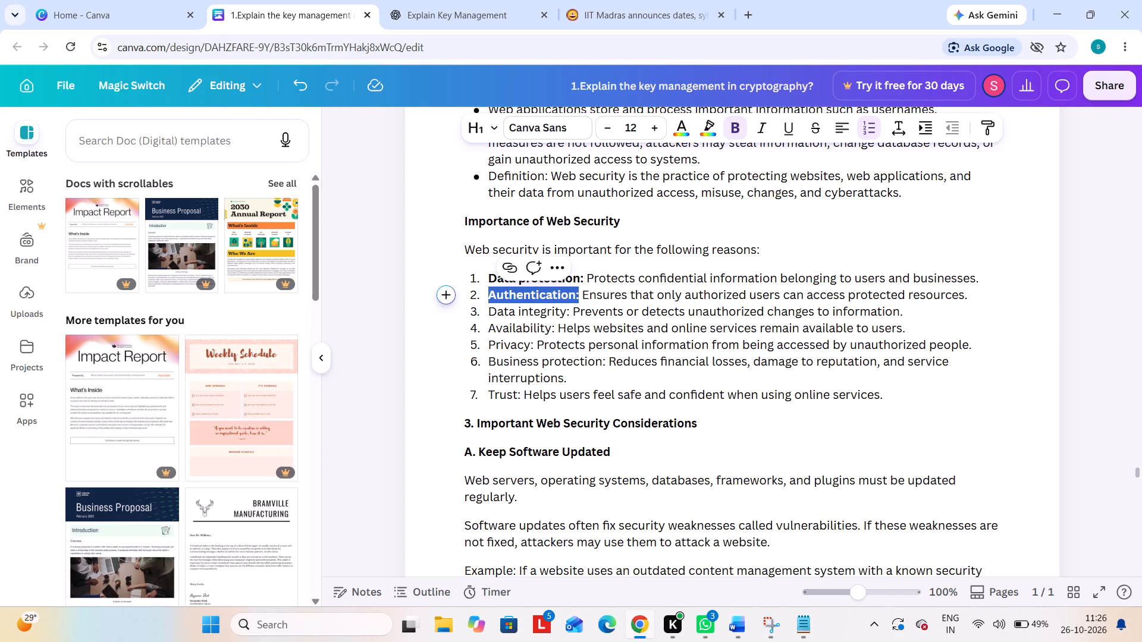
drag(573, 311, 483, 317)
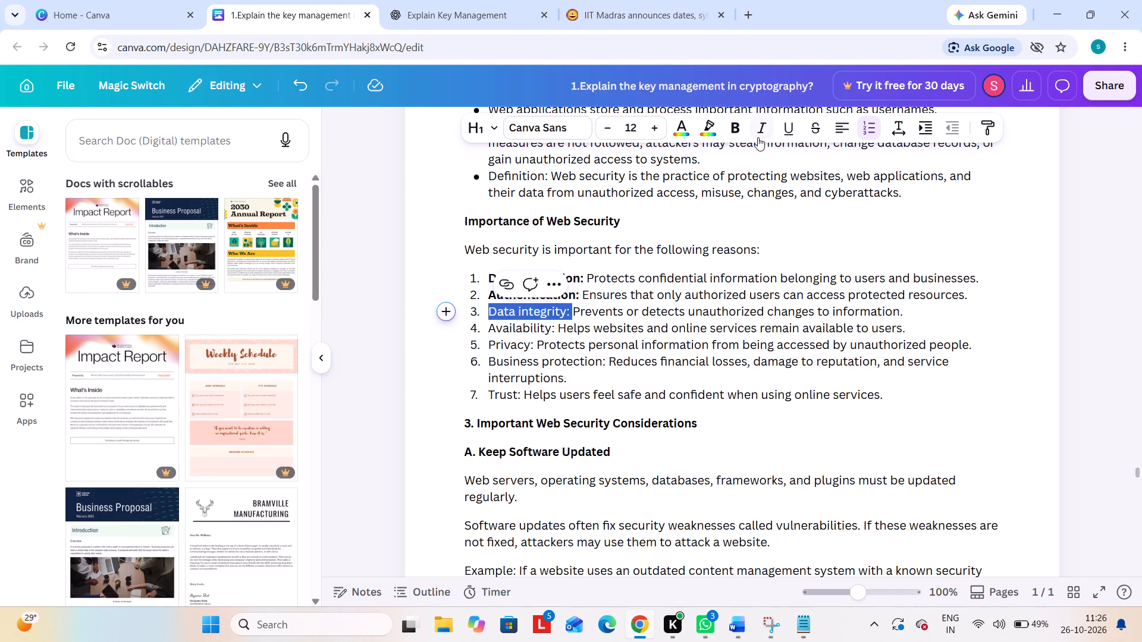
click(739, 130)
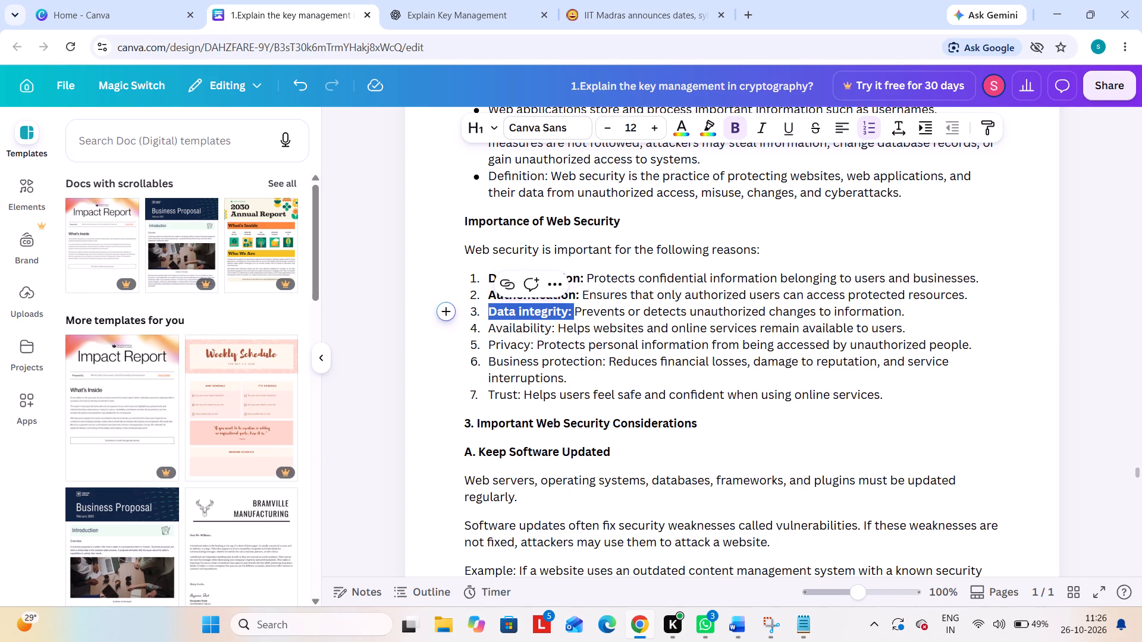
drag(557, 328, 484, 332)
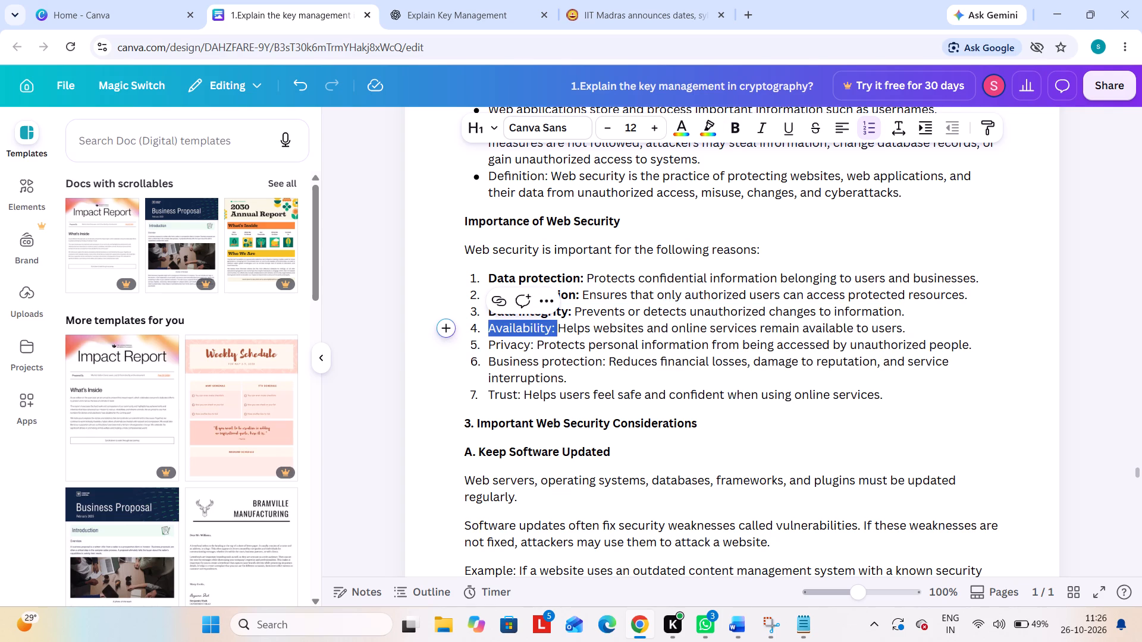
click(735, 130)
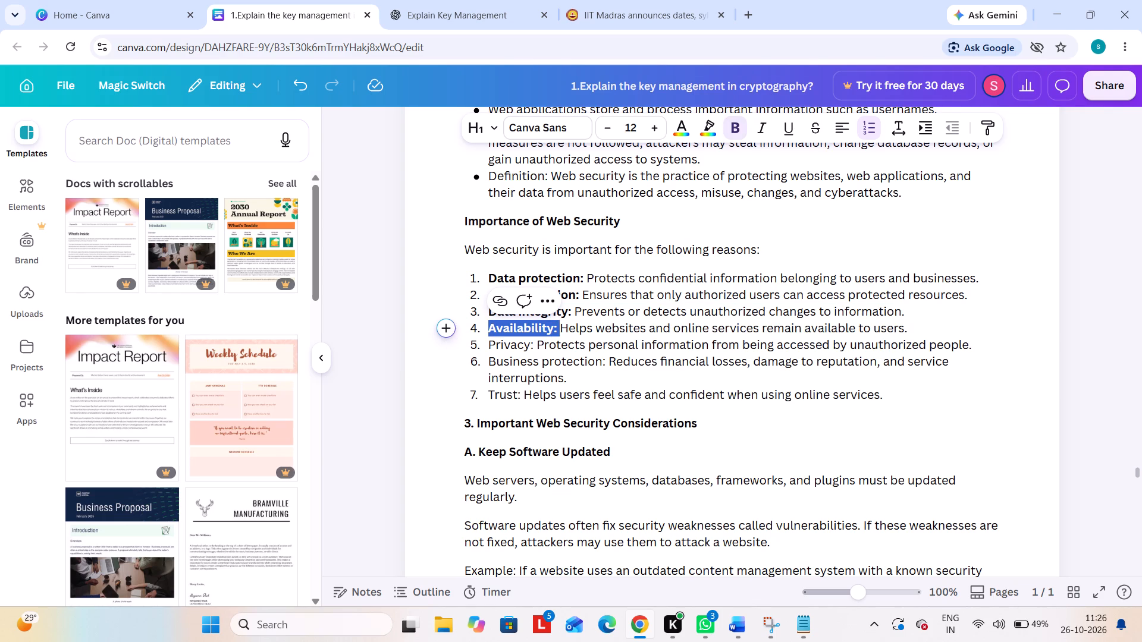
Bold the lead-in terms "Privacy:", "Business protection:" and "Trust:" in the same numbered list.
drag(534, 348, 480, 350)
click(730, 129)
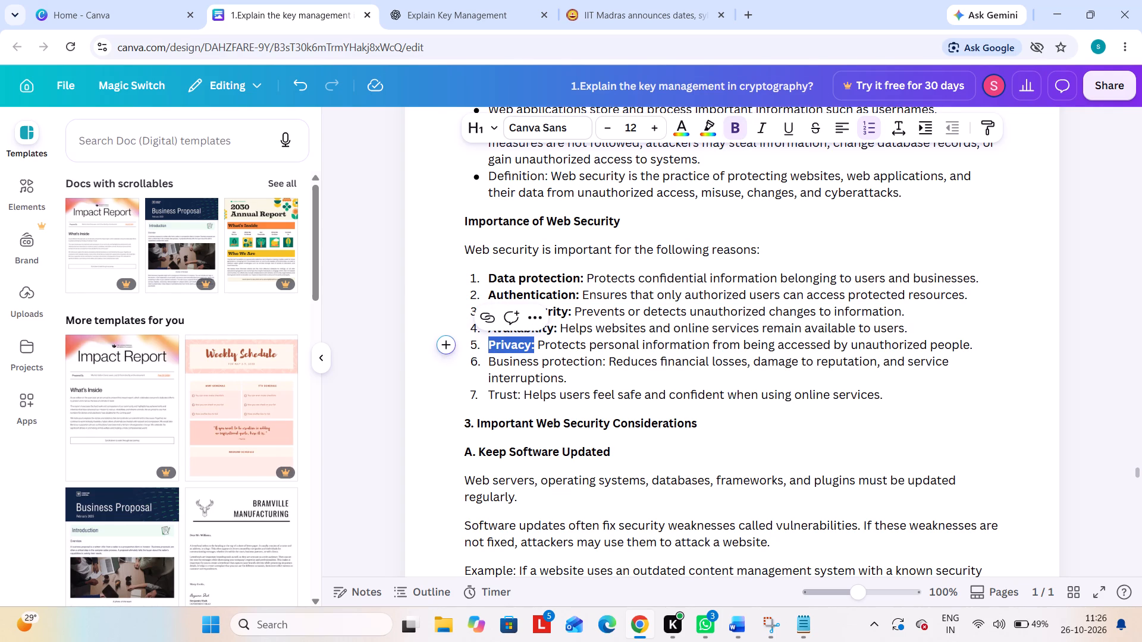
drag(604, 362, 514, 373)
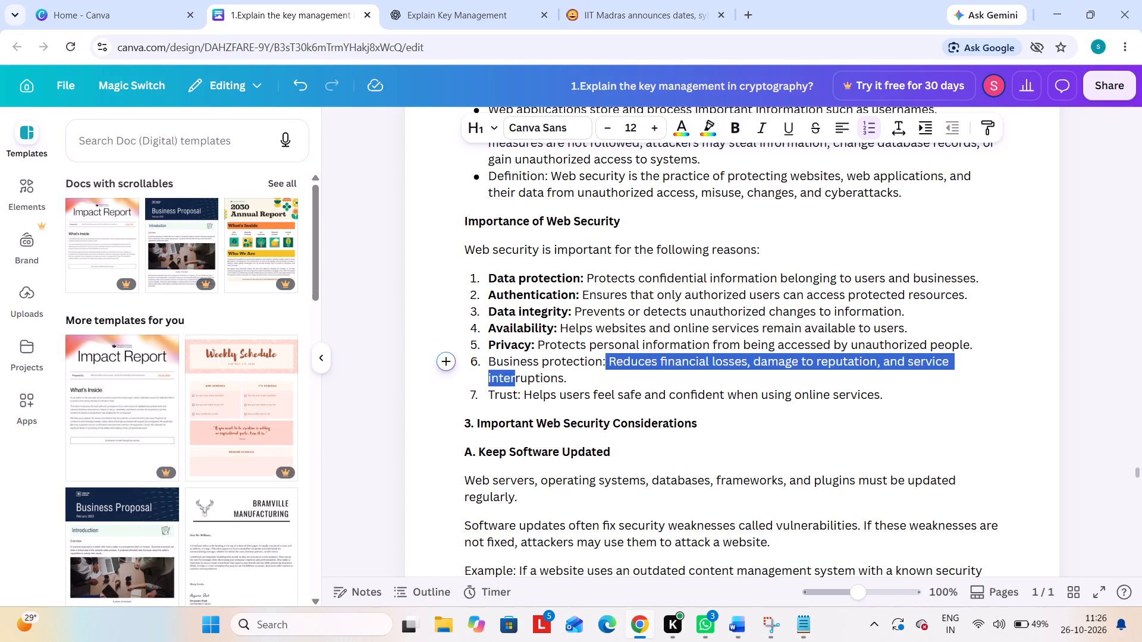
drag(514, 373, 491, 367)
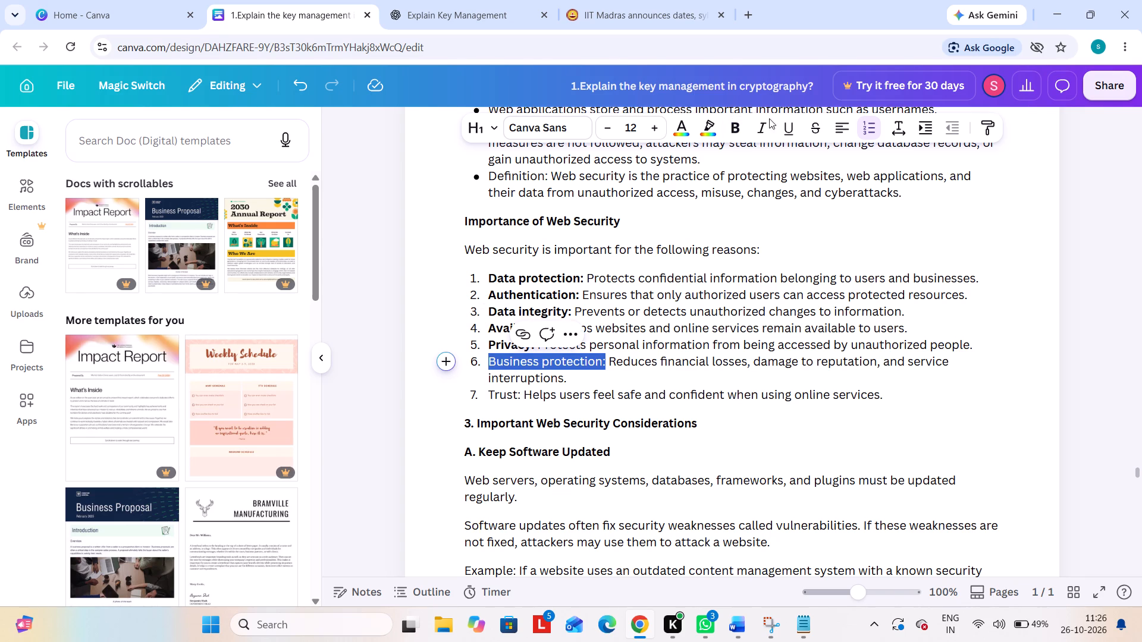
click(730, 125)
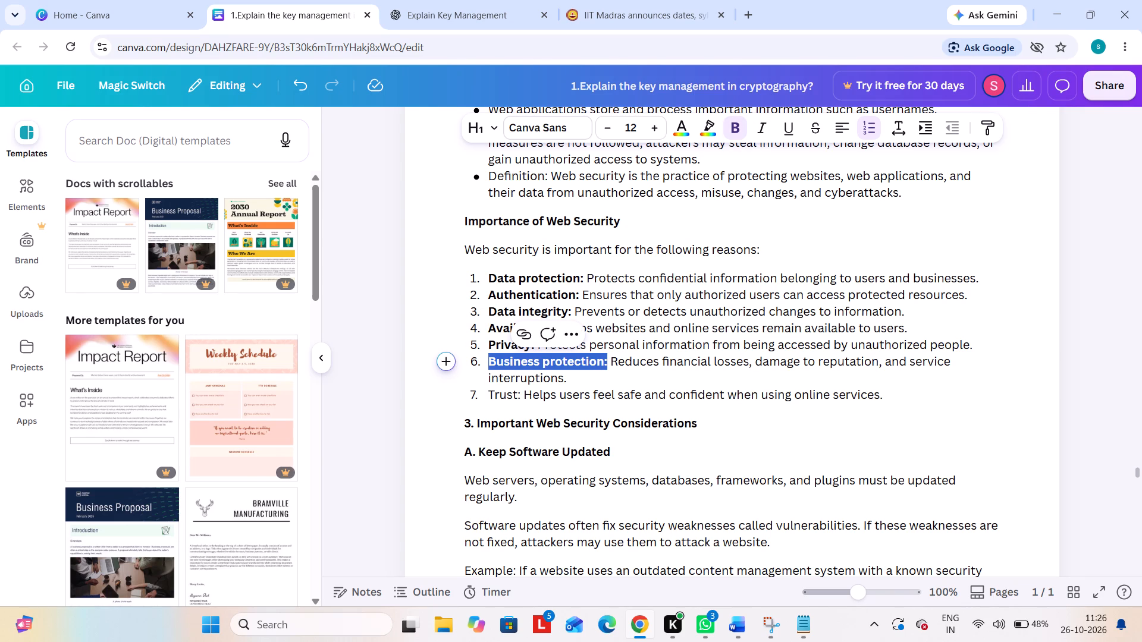
drag(522, 394, 486, 395)
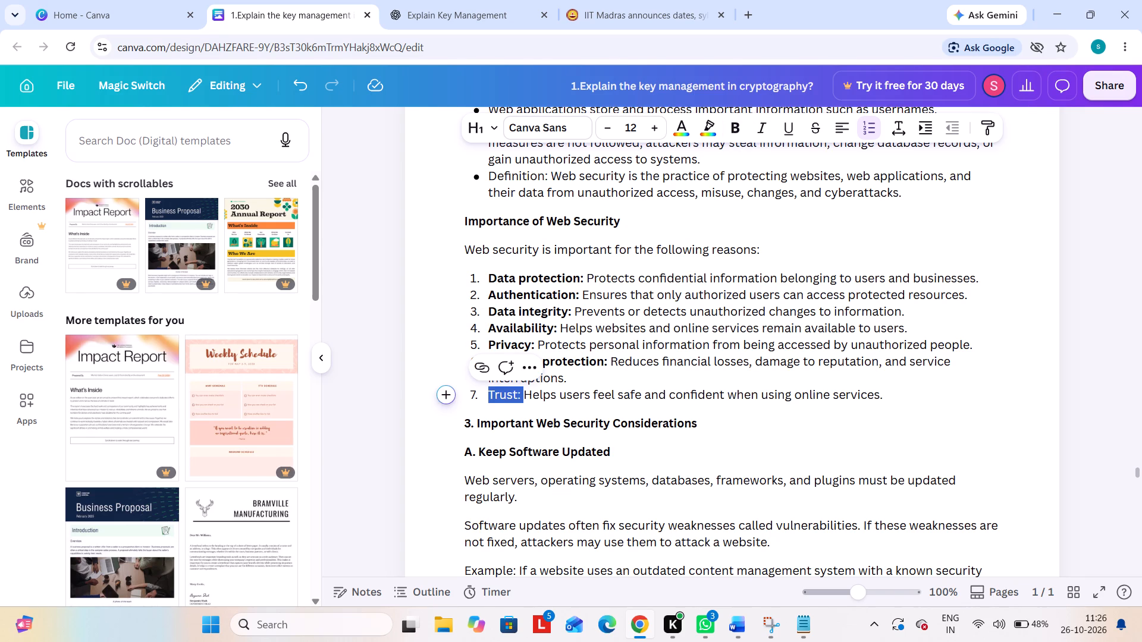
click(735, 129)
Remove the number "3." from the "Important Web Security Considerations" subheading.
scroll(582, 354, down, 2)
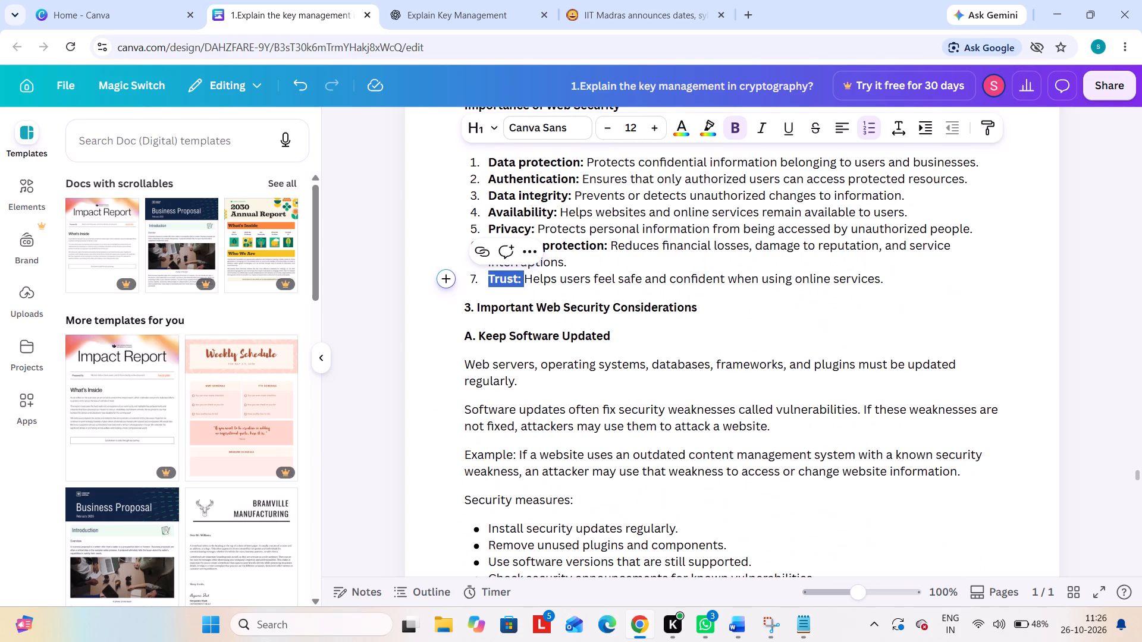
click(474, 307)
key(Right)
key(BackSpace)
key(BackSpace)
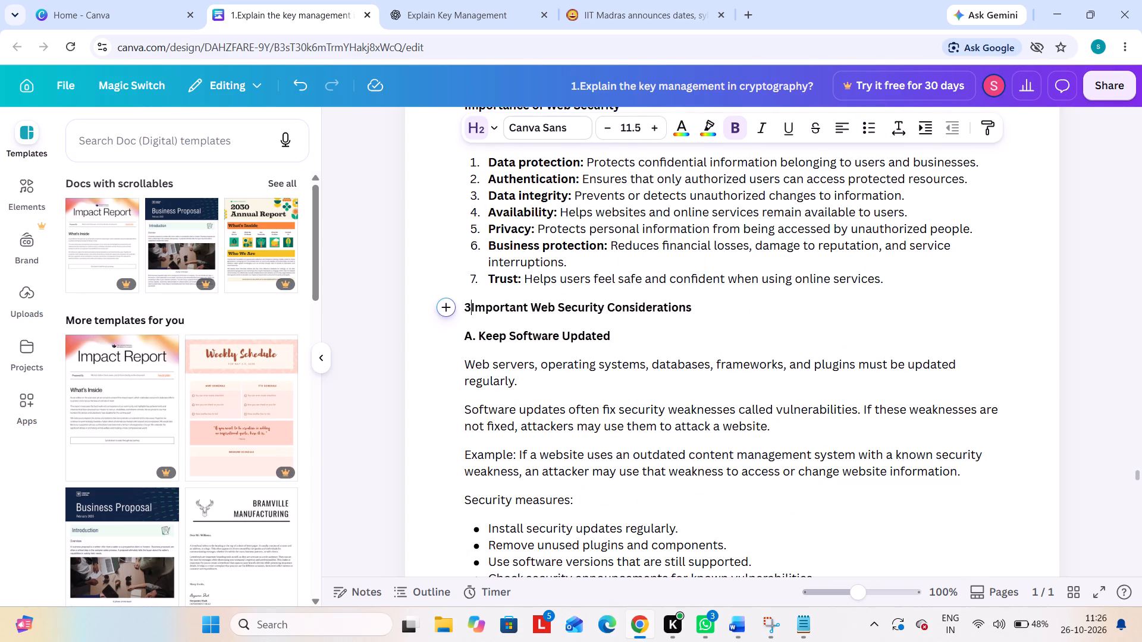
key(BackSpace)
Turn the two paragraphs directly under the "A. Keep Software Updated" subheading into a bulleted list.
scroll(474, 307, down, 2)
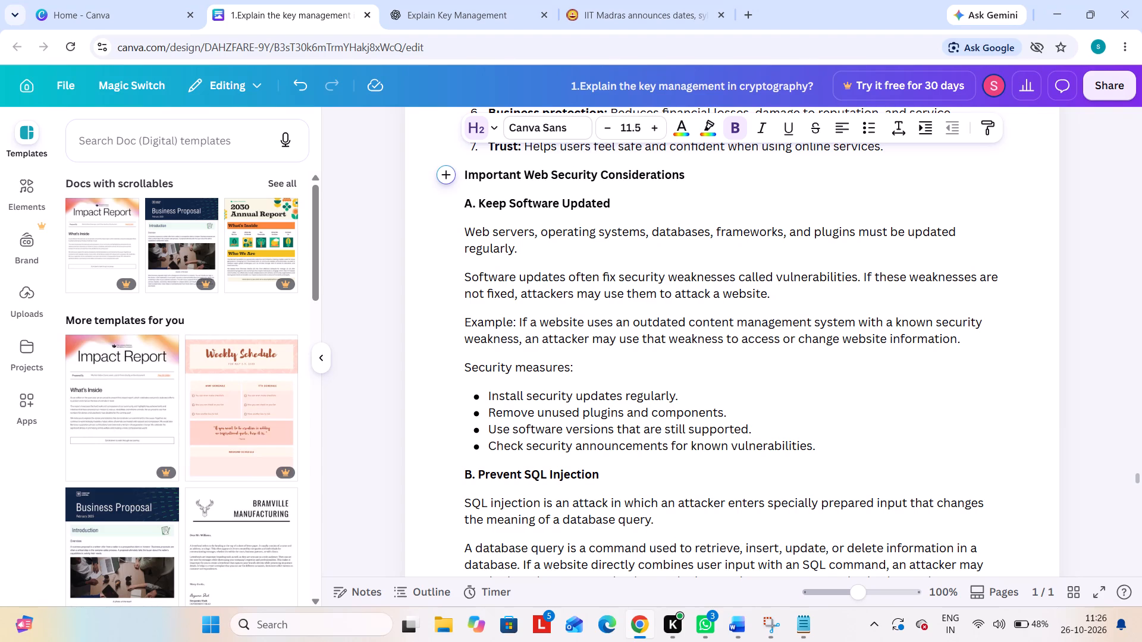
scroll(614, 292, down, 1)
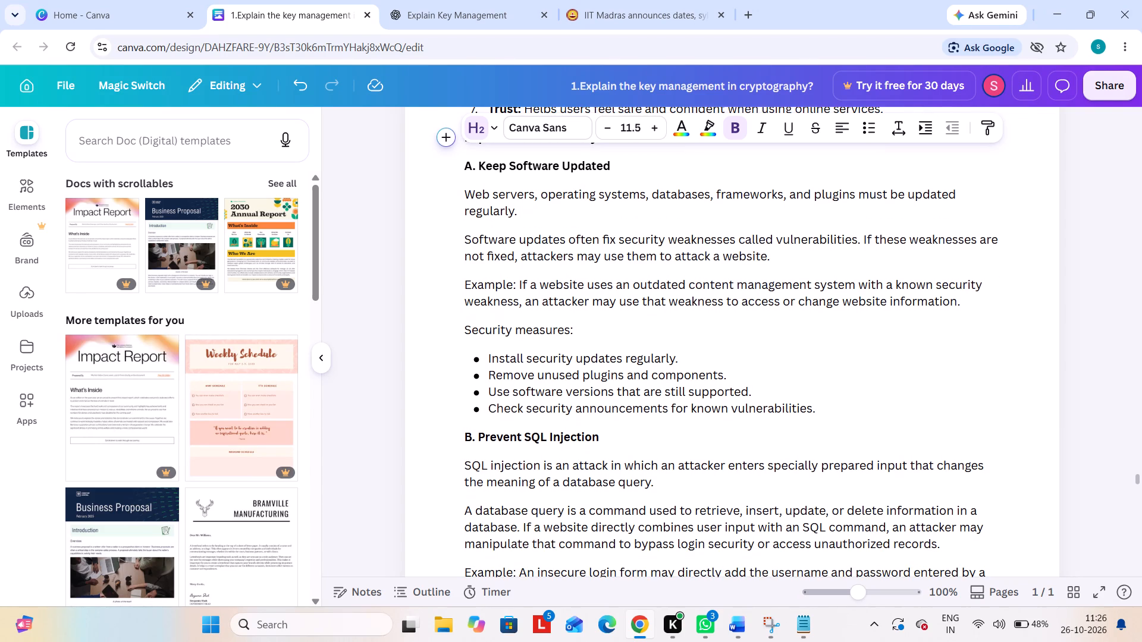
drag(465, 189, 826, 260)
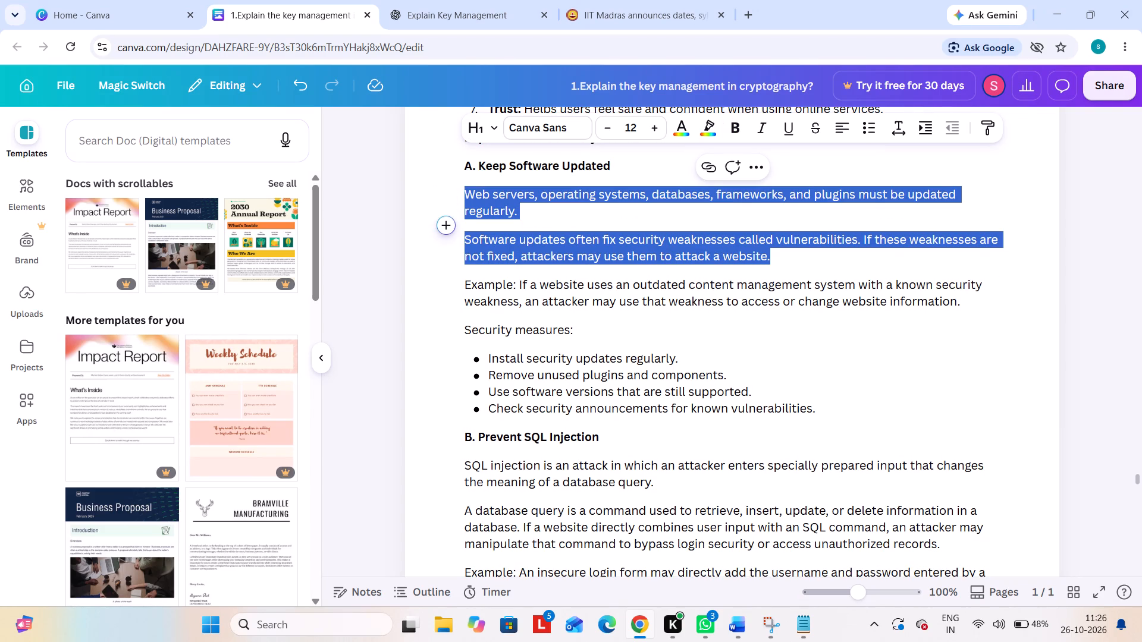
click(441, 231)
scroll(868, 441, down, 2)
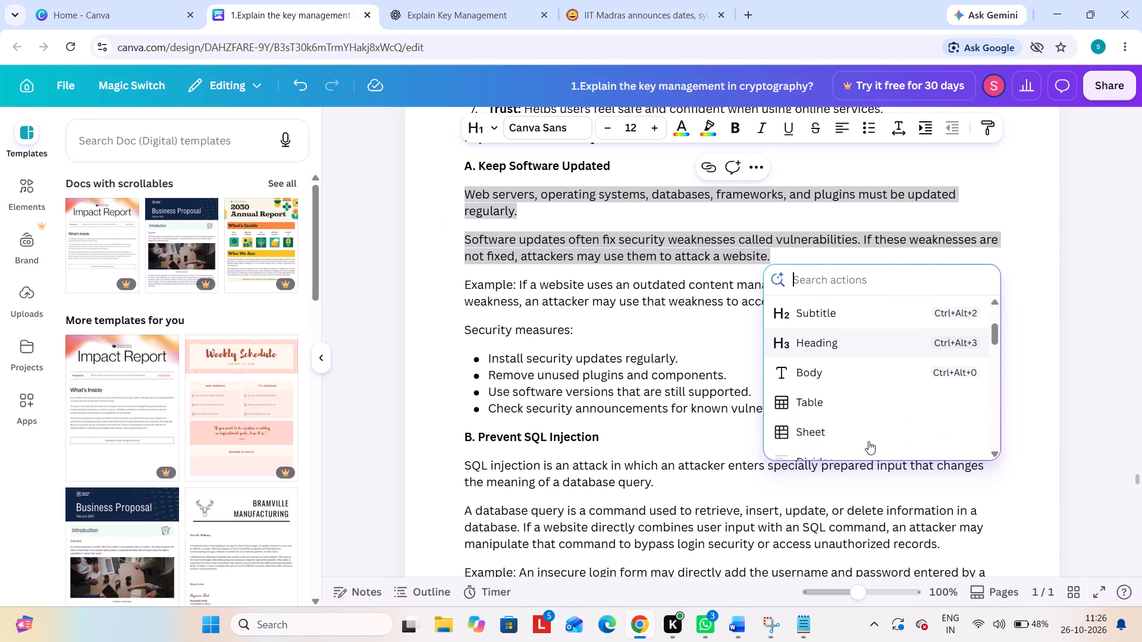
scroll(868, 441, down, 1)
click(814, 424)
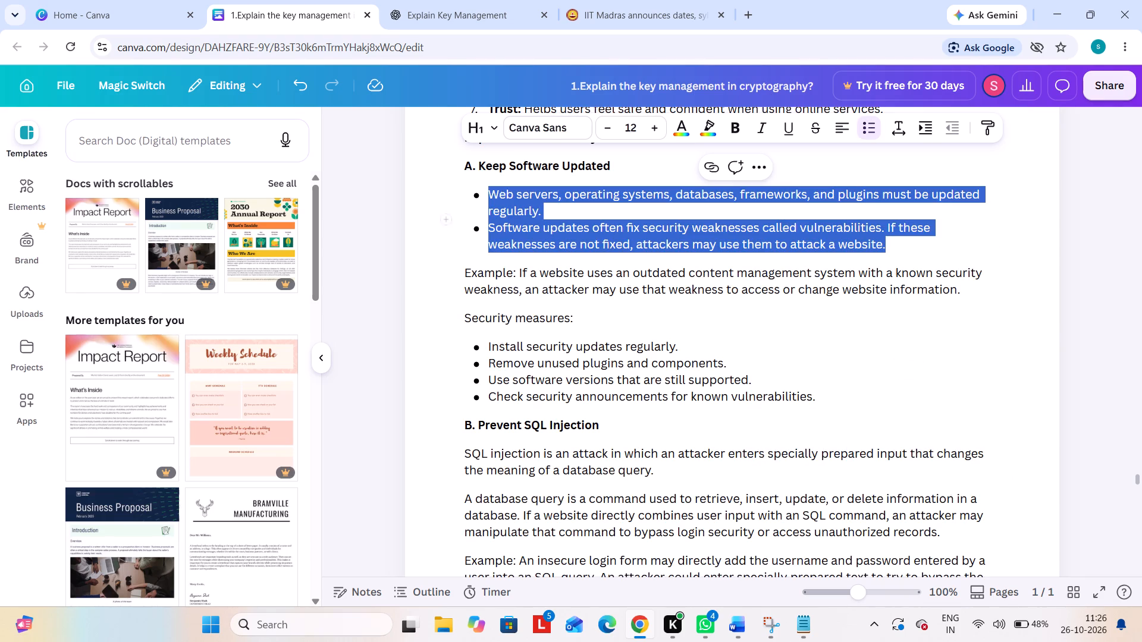
click(780, 372)
Turn the two paragraphs directly under the "B. Prevent SQL Injection" subheading, before its example, into a bulleted list.
scroll(780, 372, down, 1)
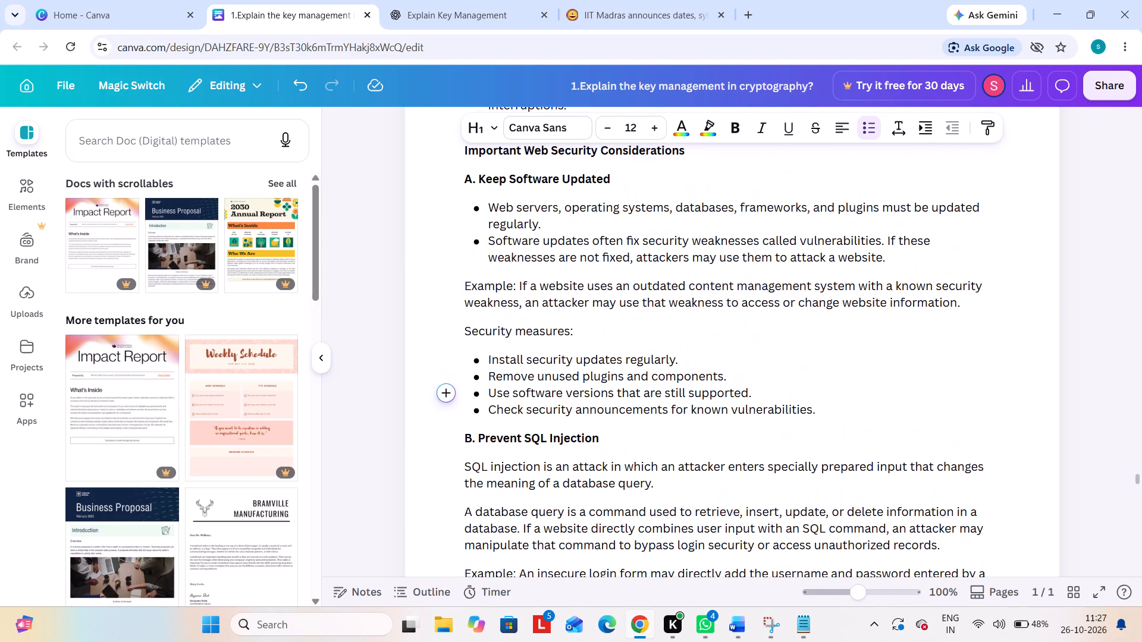
scroll(780, 372, down, 1)
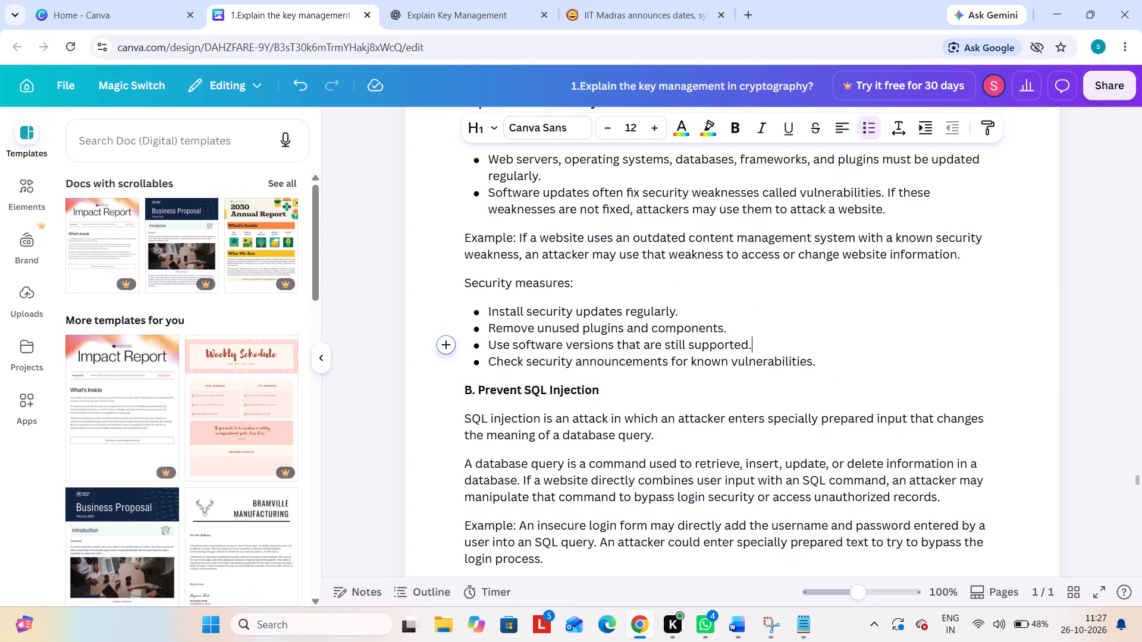
scroll(780, 372, down, 2)
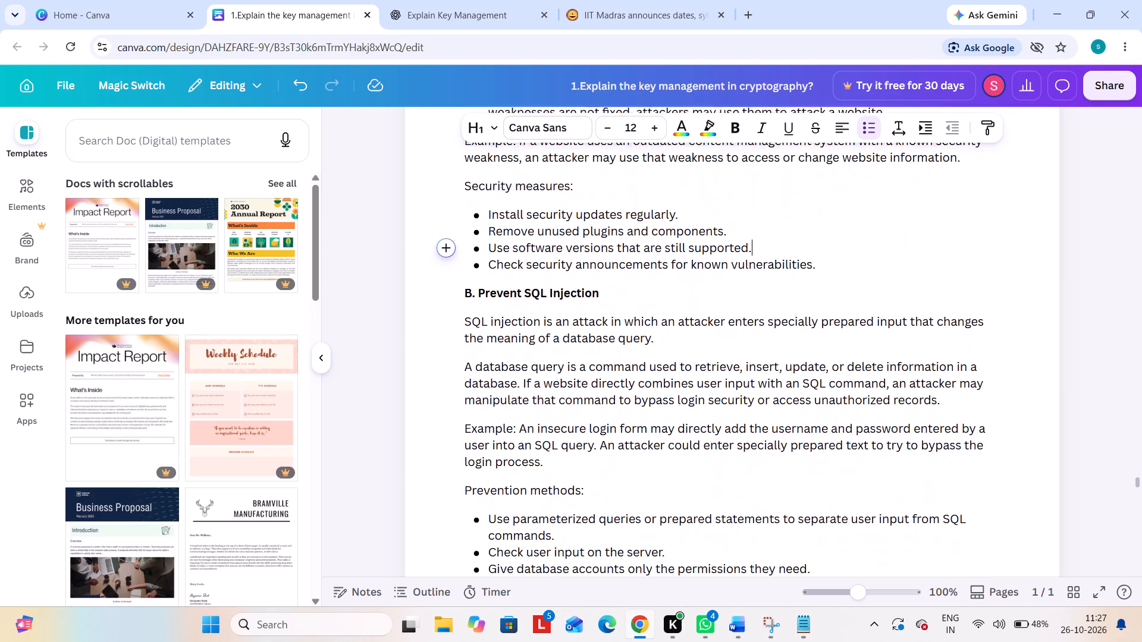
scroll(780, 372, down, 1)
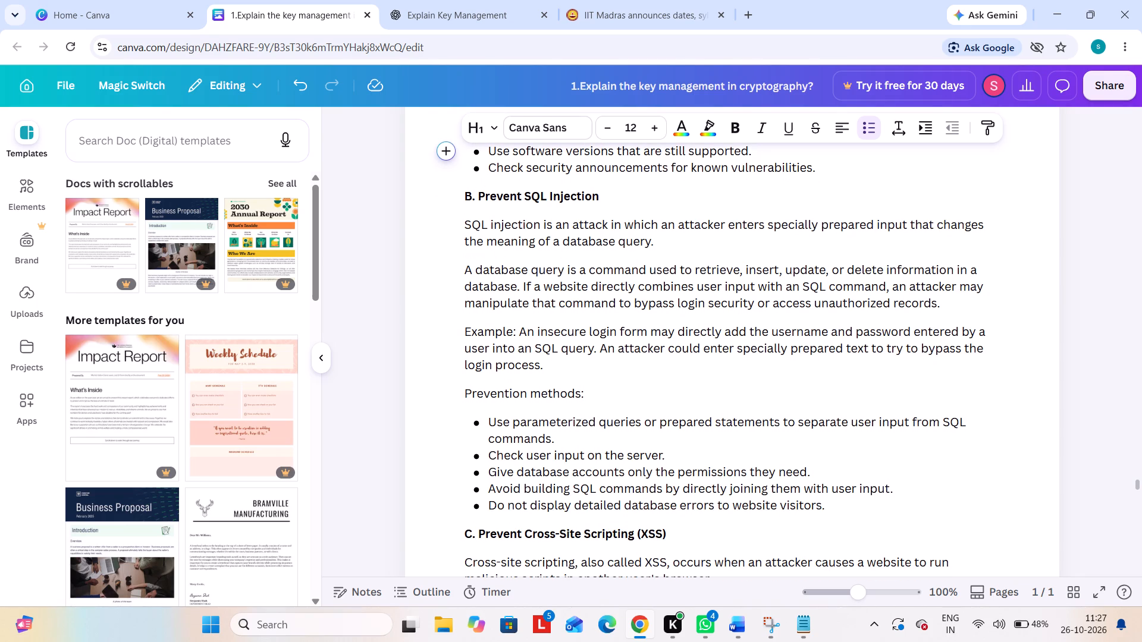
scroll(481, 216, up, 3)
scroll(481, 216, right, 1)
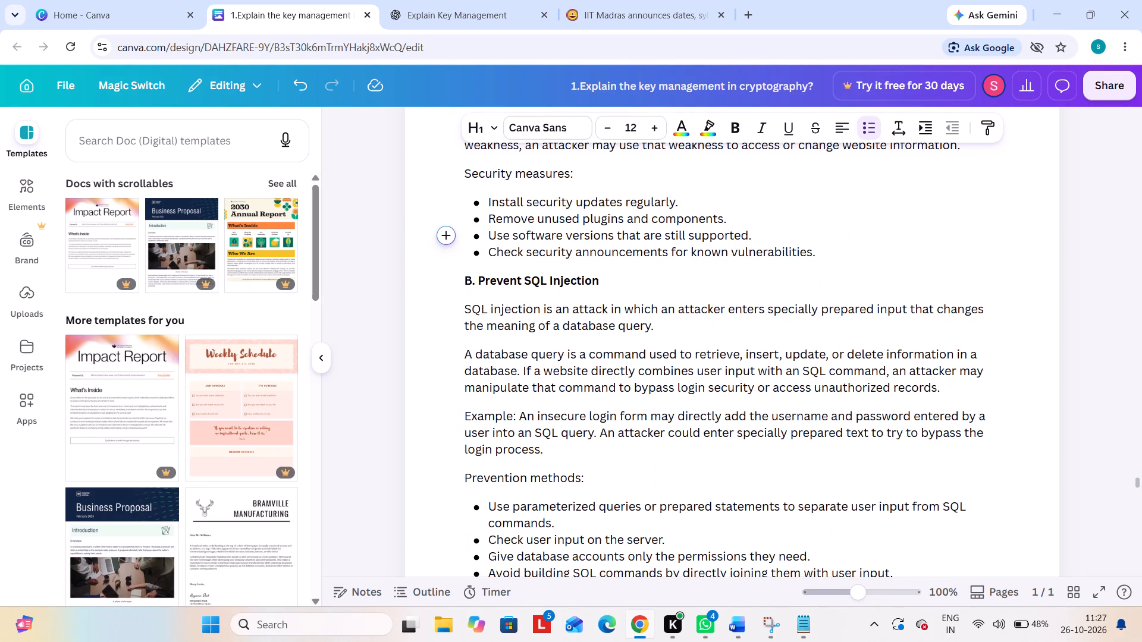
click(465, 311)
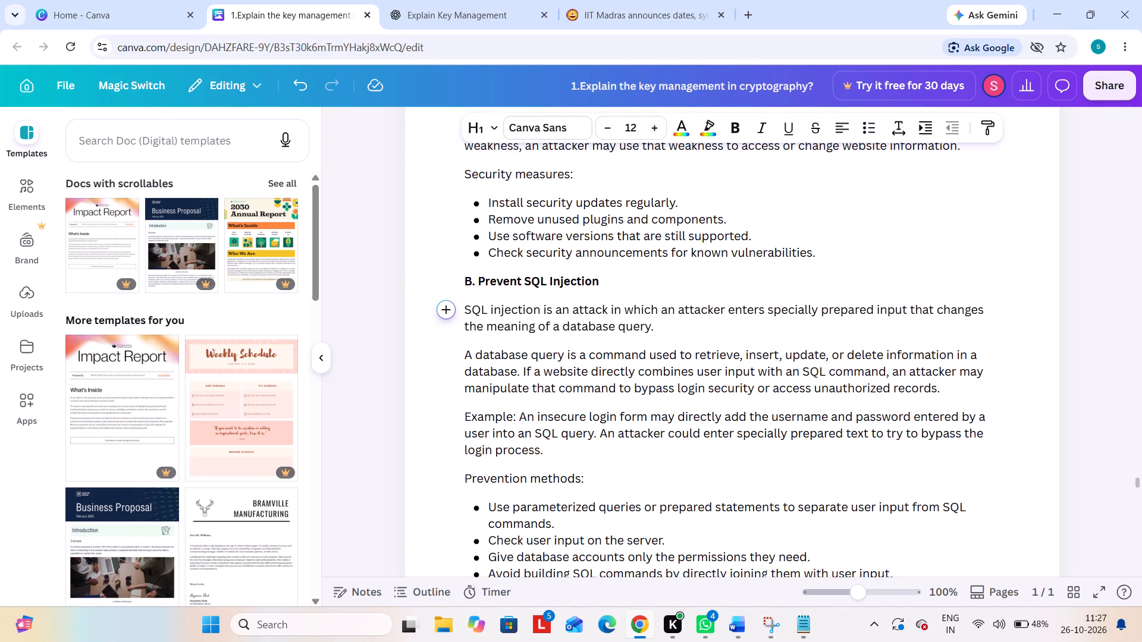
drag(951, 386, 749, 357)
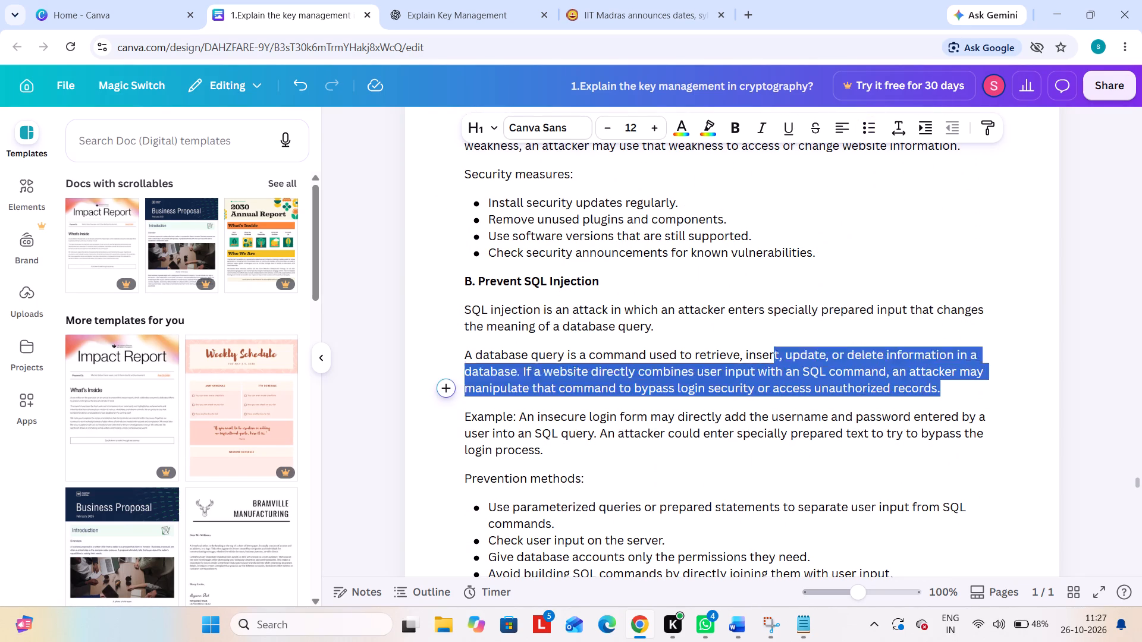
drag(749, 357, 460, 303)
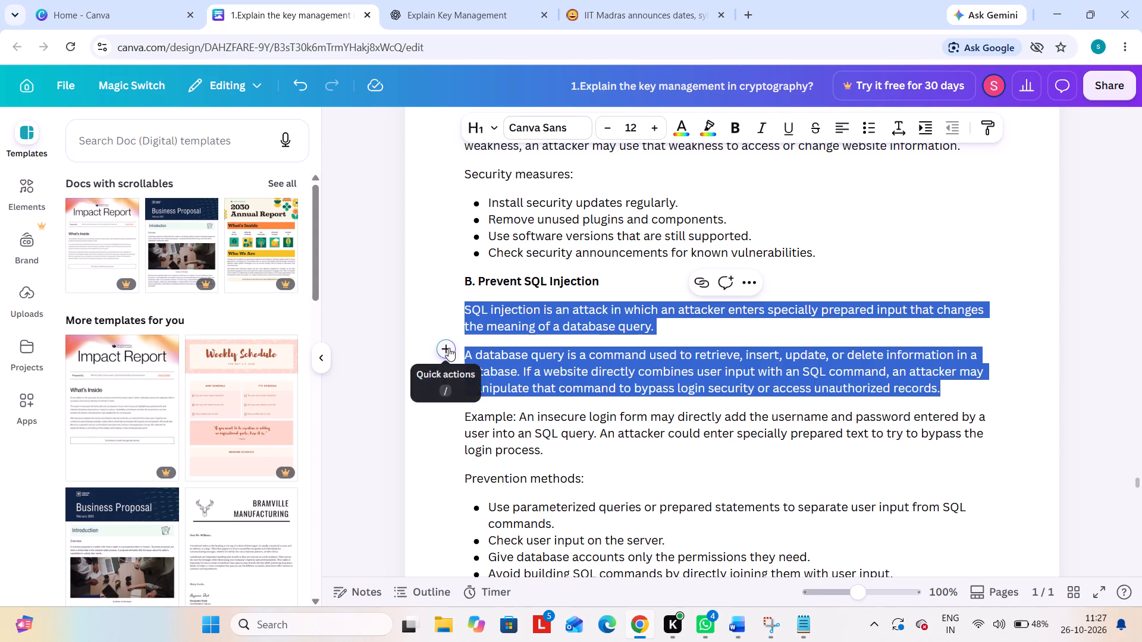
click(448, 348)
scroll(880, 525, down, 3)
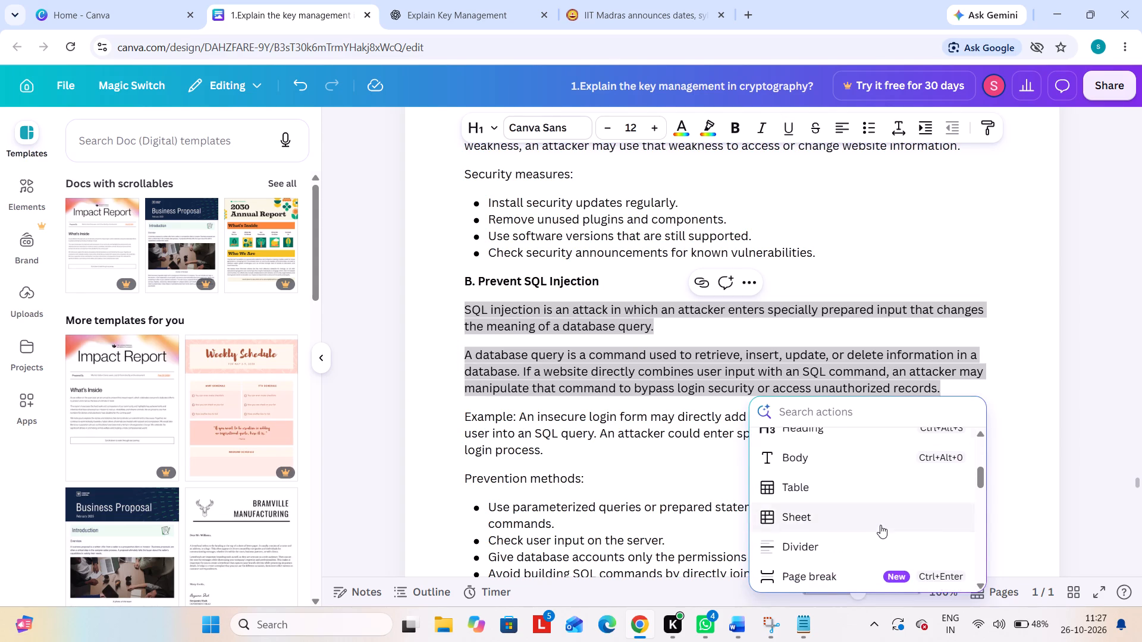
scroll(880, 525, down, 2)
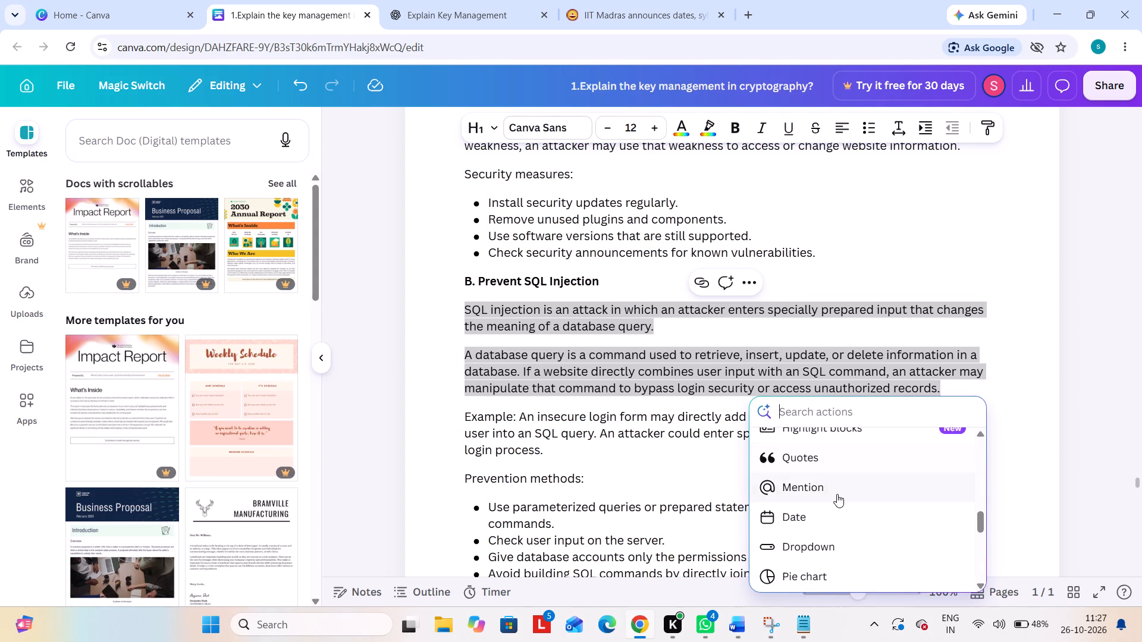
scroll(837, 494, up, 3)
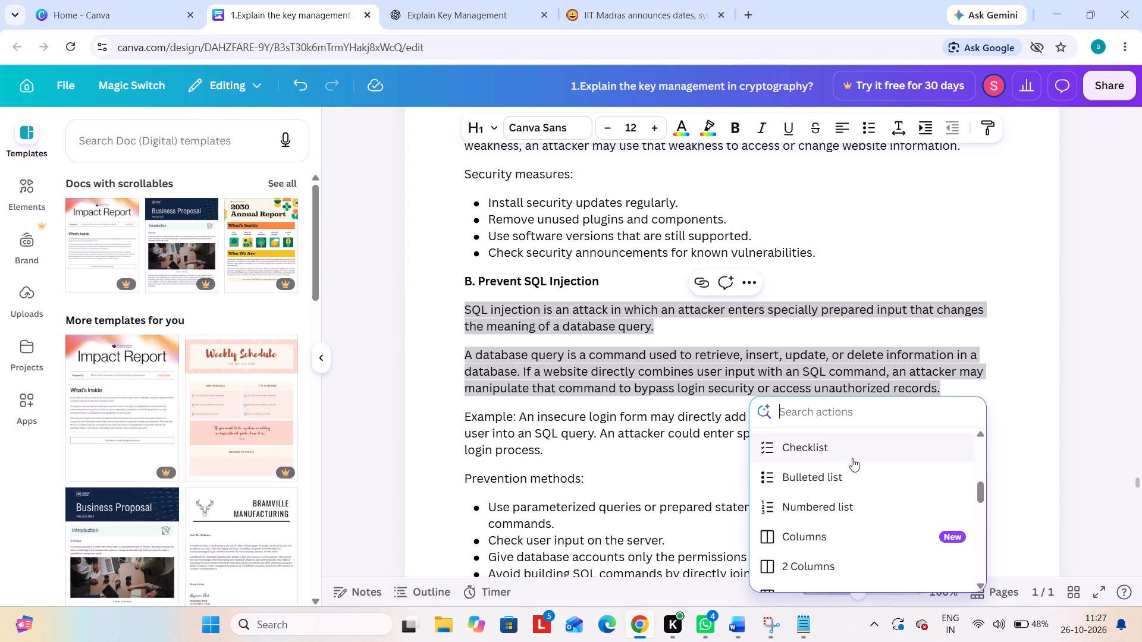
click(843, 474)
Select the two explanatory paragraphs under the "C. Prevent Cross-Site Scripting (XSS)" subheading for bulleting.
scroll(701, 437, down, 3)
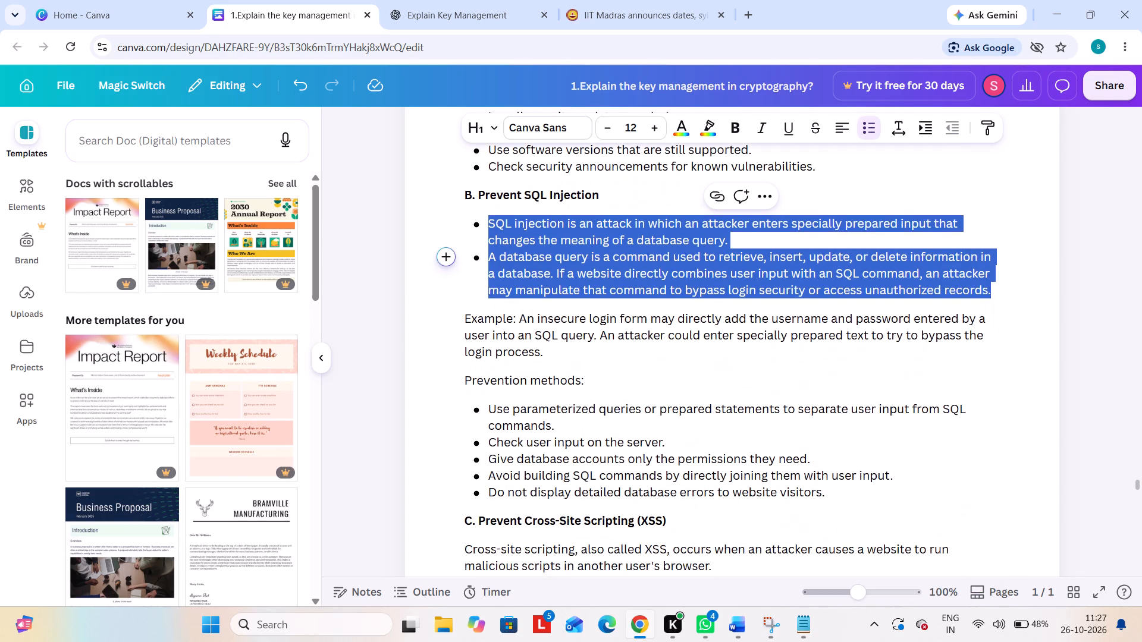
scroll(701, 437, down, 1)
scroll(532, 402, down, 1)
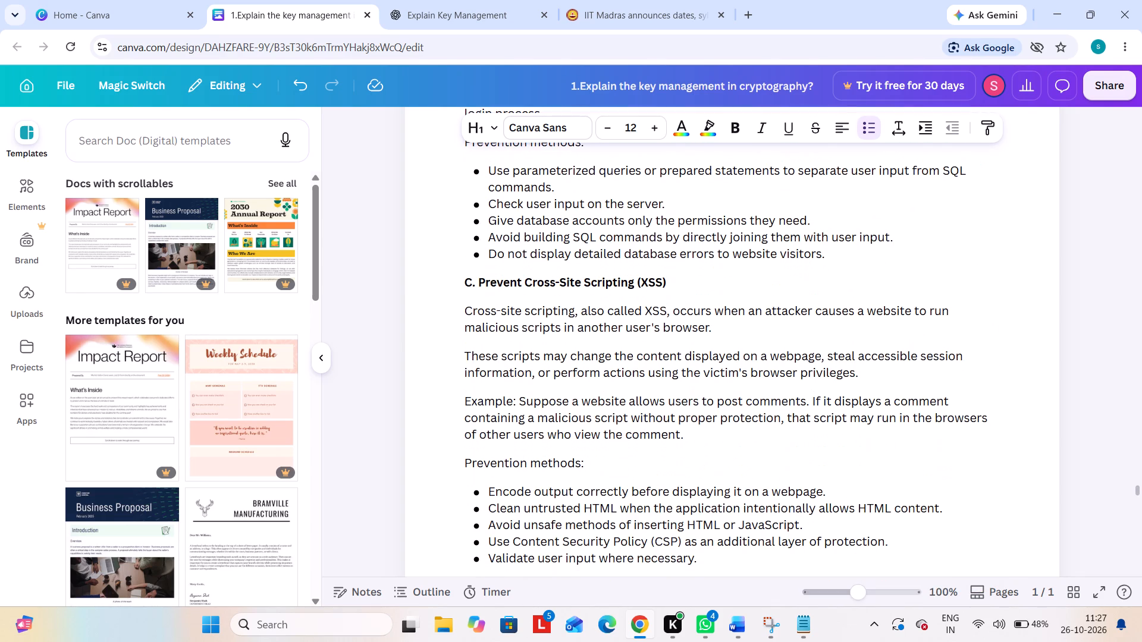
scroll(525, 291, up, 3)
scroll(525, 291, down, 3)
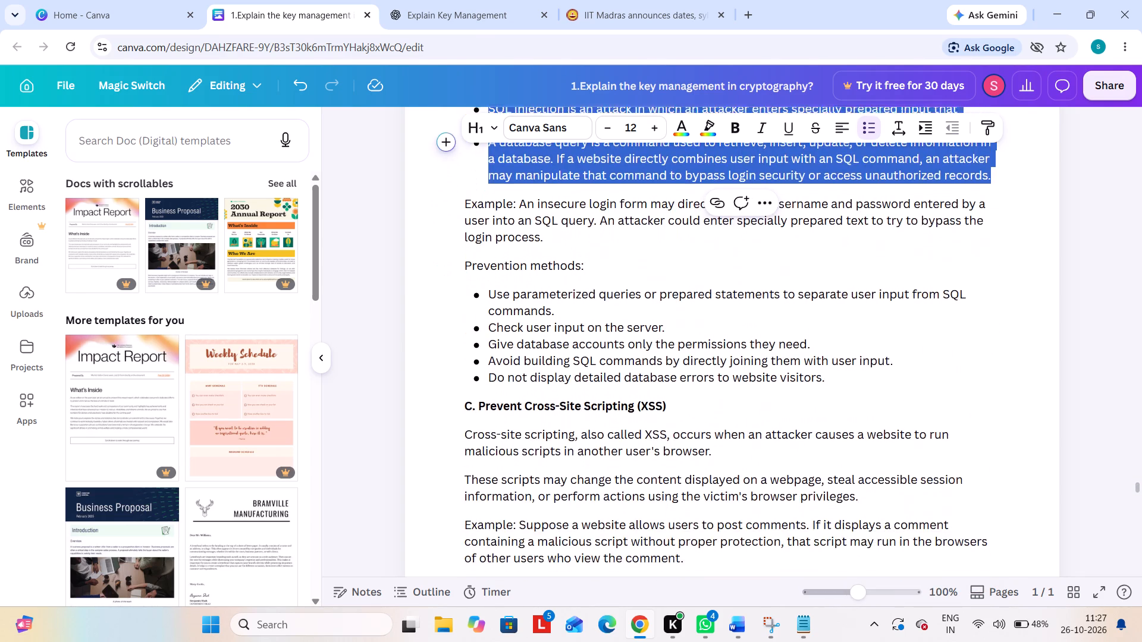
scroll(525, 291, down, 2)
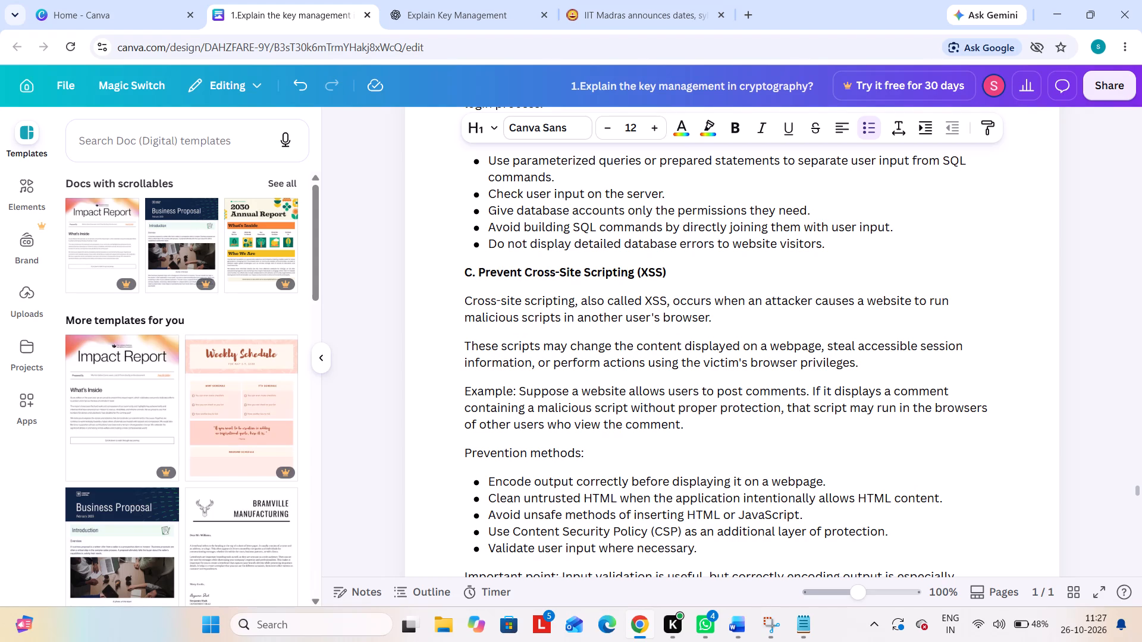
click(462, 309)
drag(462, 309, 787, 360)
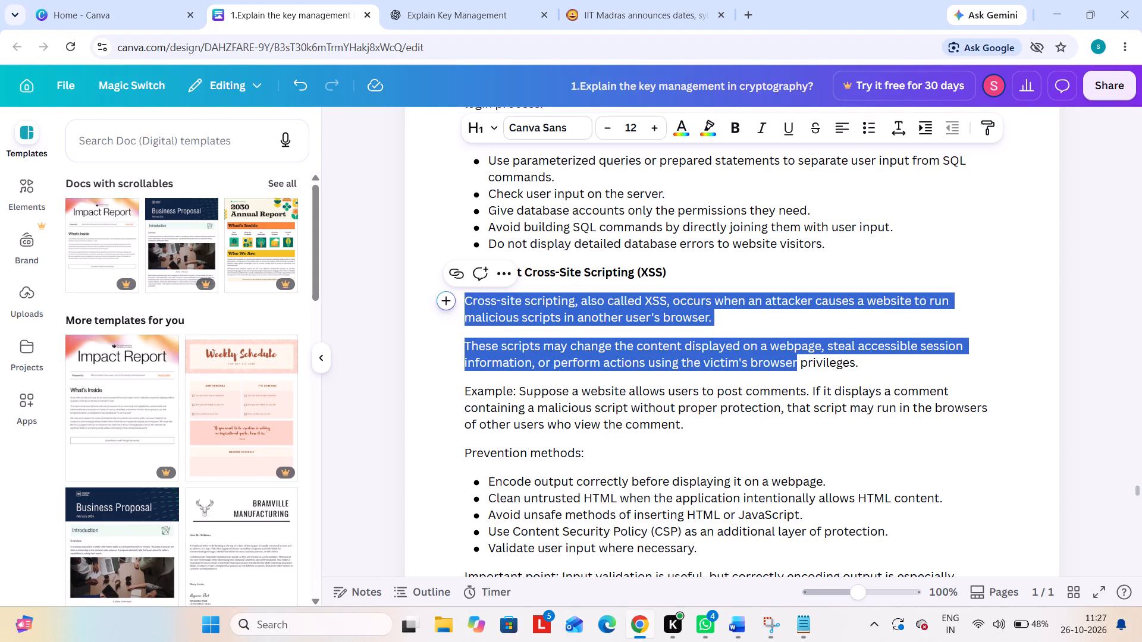
drag(787, 360, 816, 360)
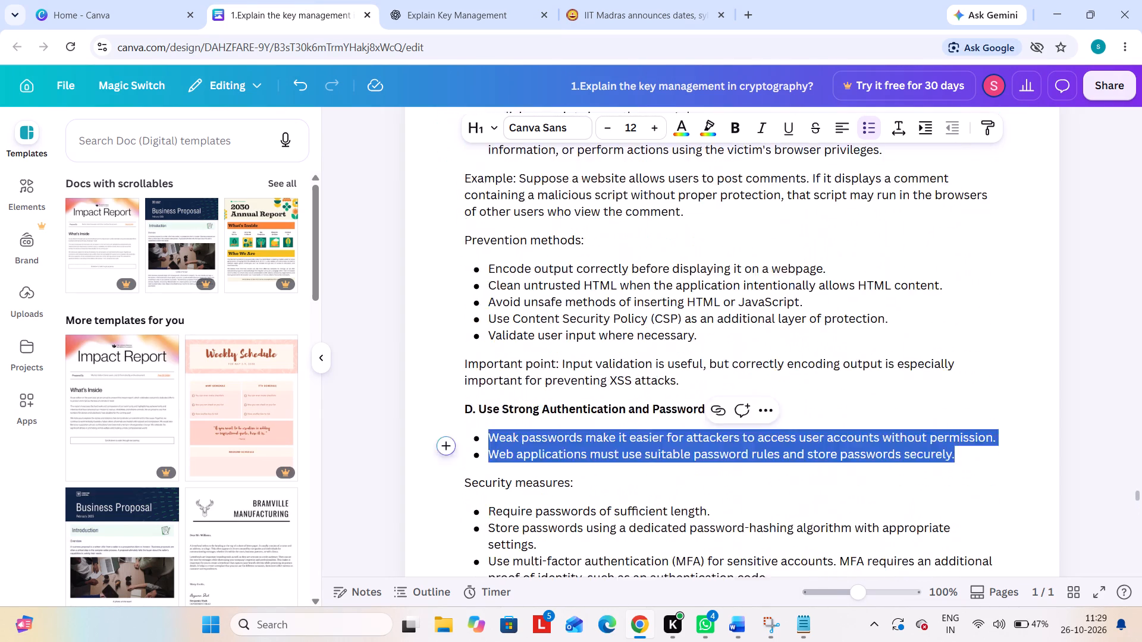
scroll(546, 326, up, 4)
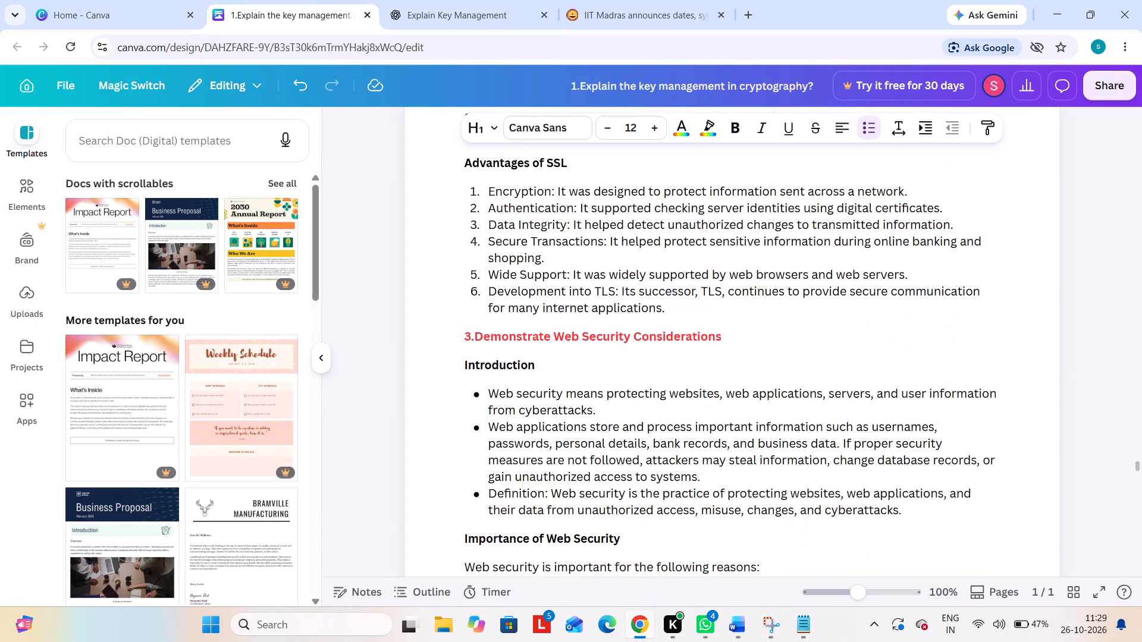
scroll(517, 391, down, 7)
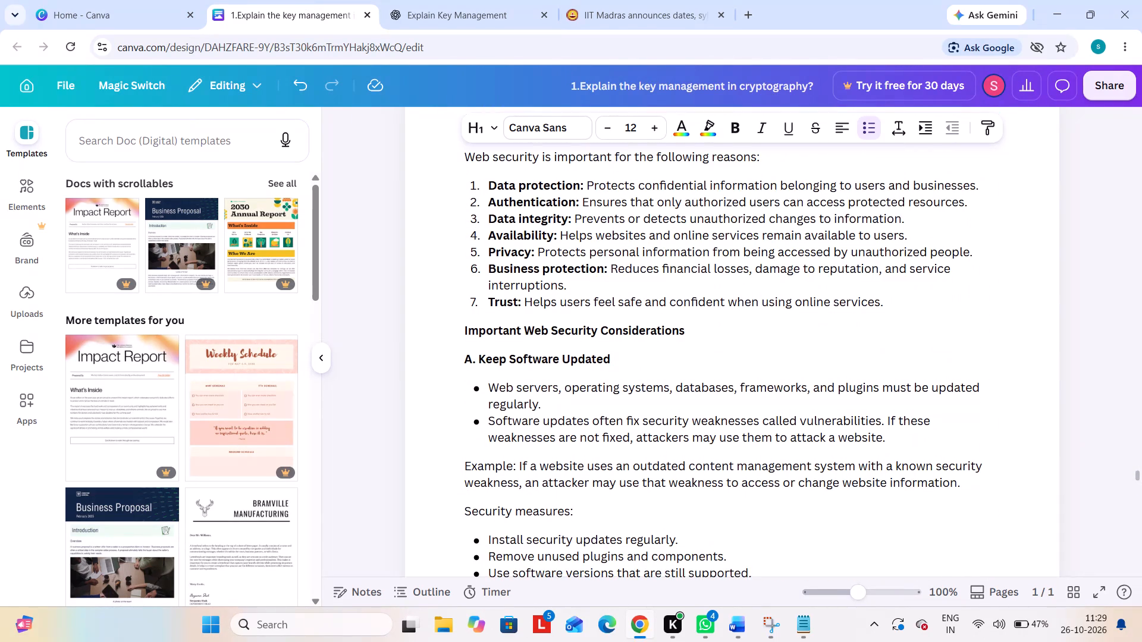
click(469, 355)
key(BackSpace)
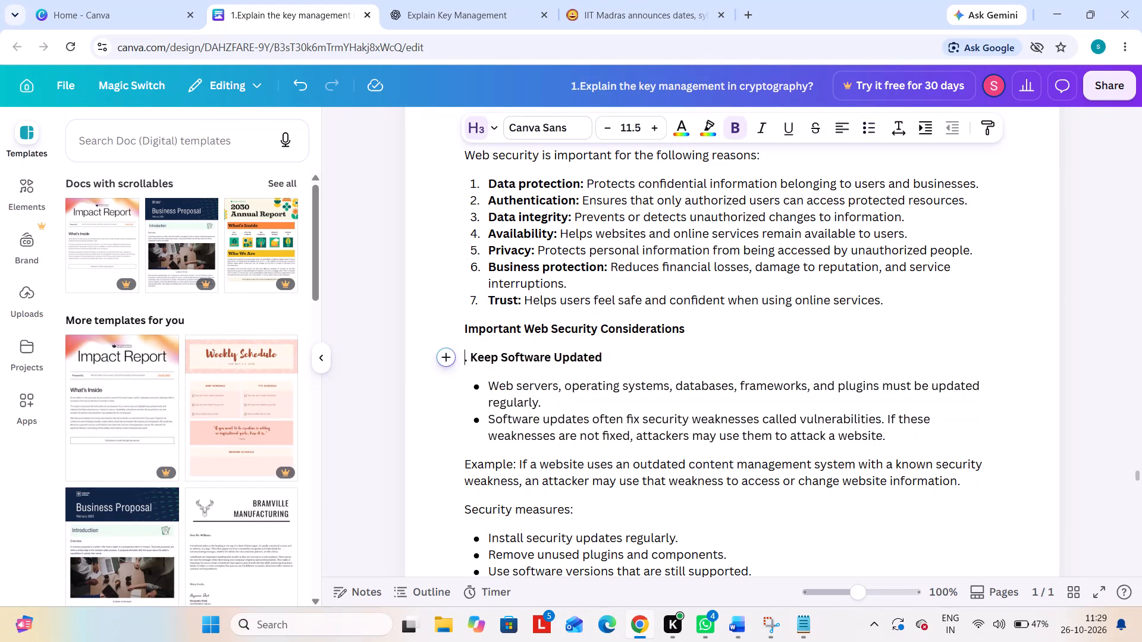
key(i)
Replace the letter "H" with "viii" in the "Use HTTPS and TLS" subheading.
scroll(469, 355, down, 2)
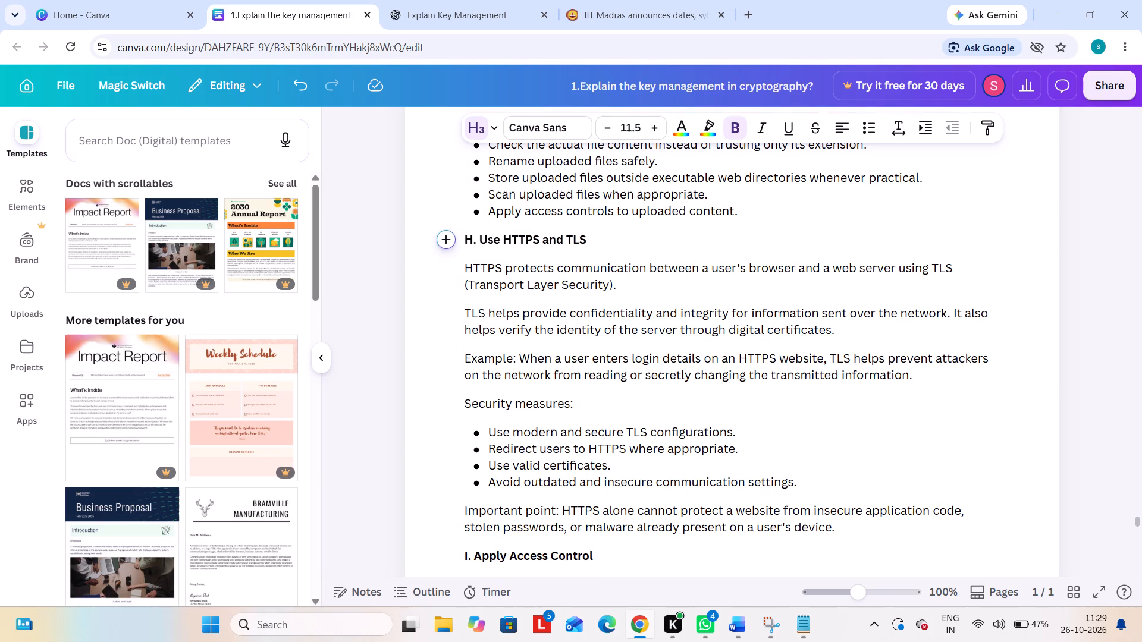
click(470, 238)
key(BackSpace)
text(viii)
scroll(470, 238, down, 3)
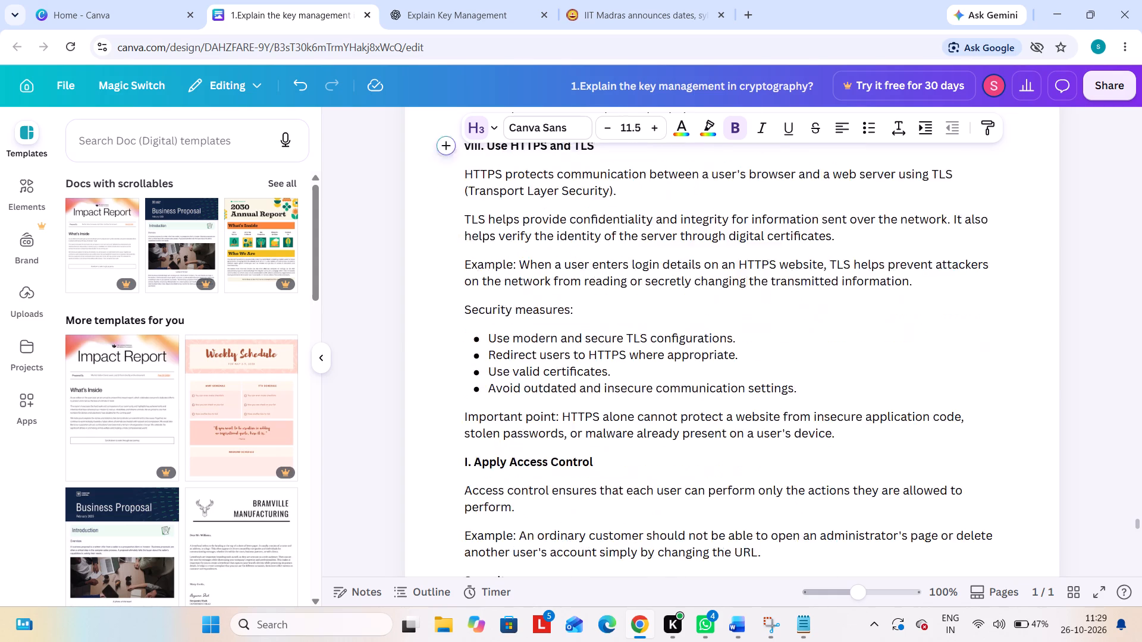
Replace the letter "I" with "ix" in the "Apply Access Control" subheading.
scroll(470, 238, down, 1)
click(469, 318)
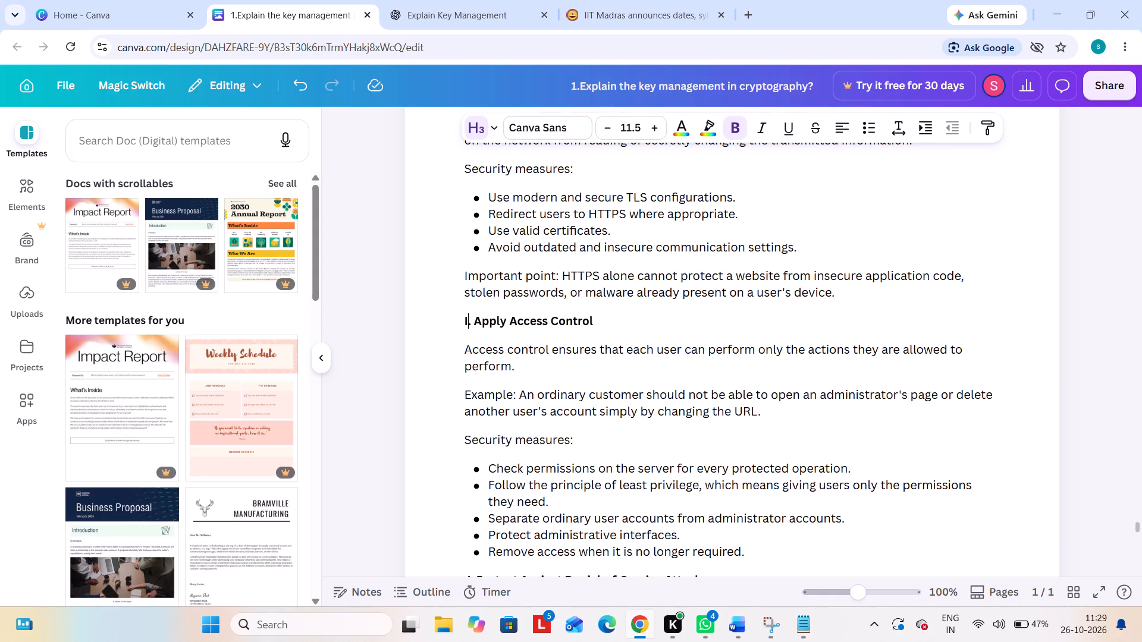
key(BackSpace)
text(ix)
Replace the letter "J" with "x" in the "Protect Against Denial-of-Service Attacks" subheading.
scroll(469, 318, down, 2)
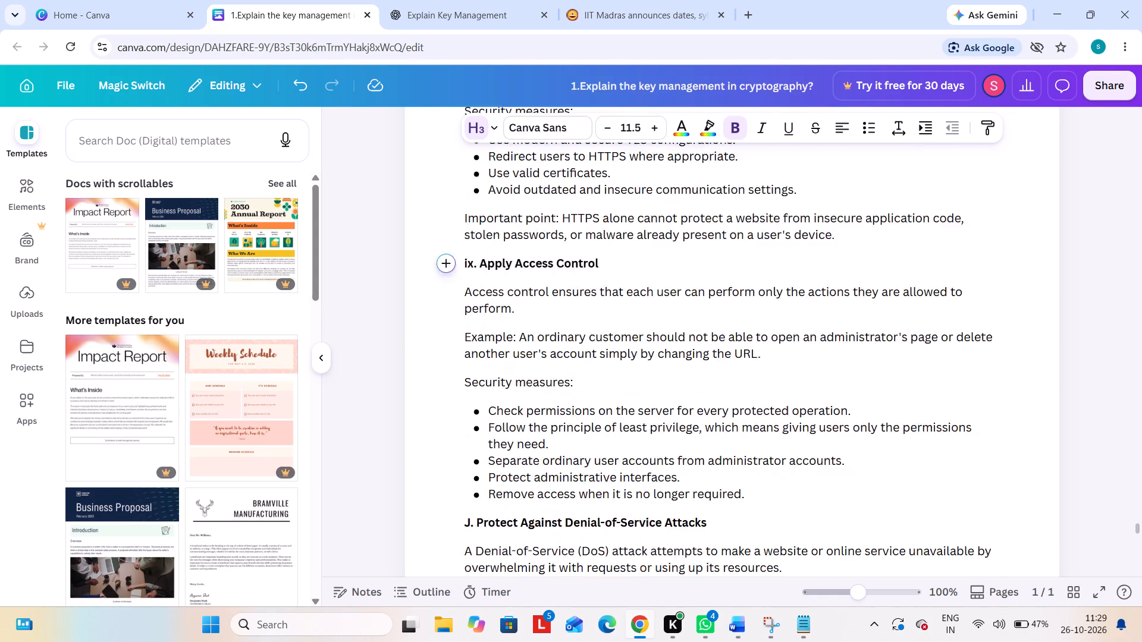
scroll(469, 318, down, 2)
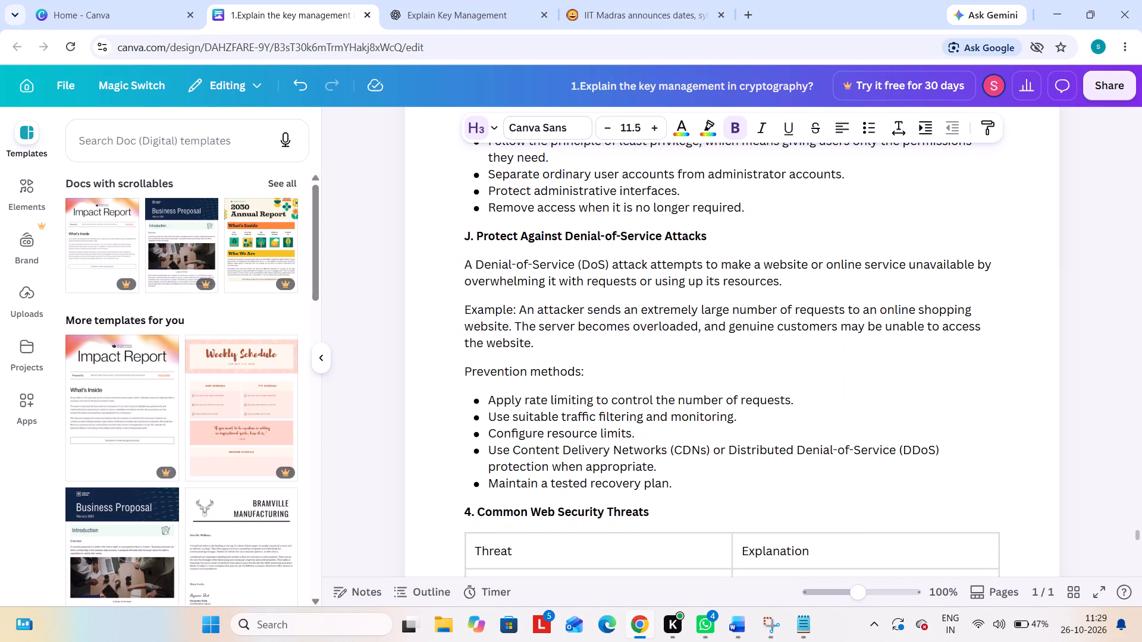
click(467, 236)
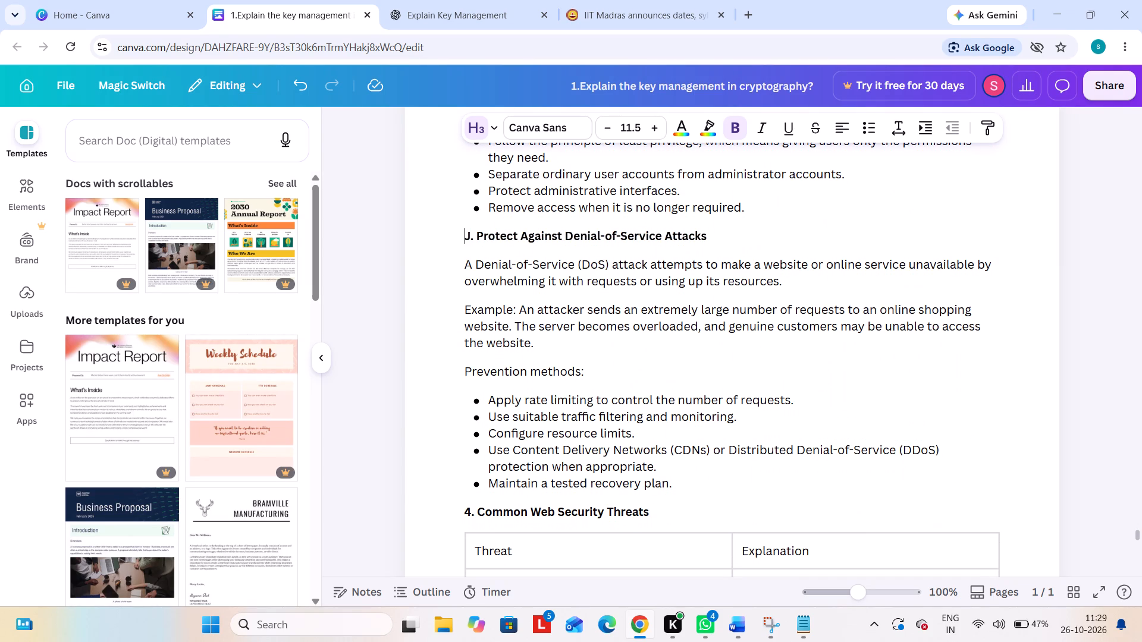
key(Right)
key(BackSpace)
key(x)
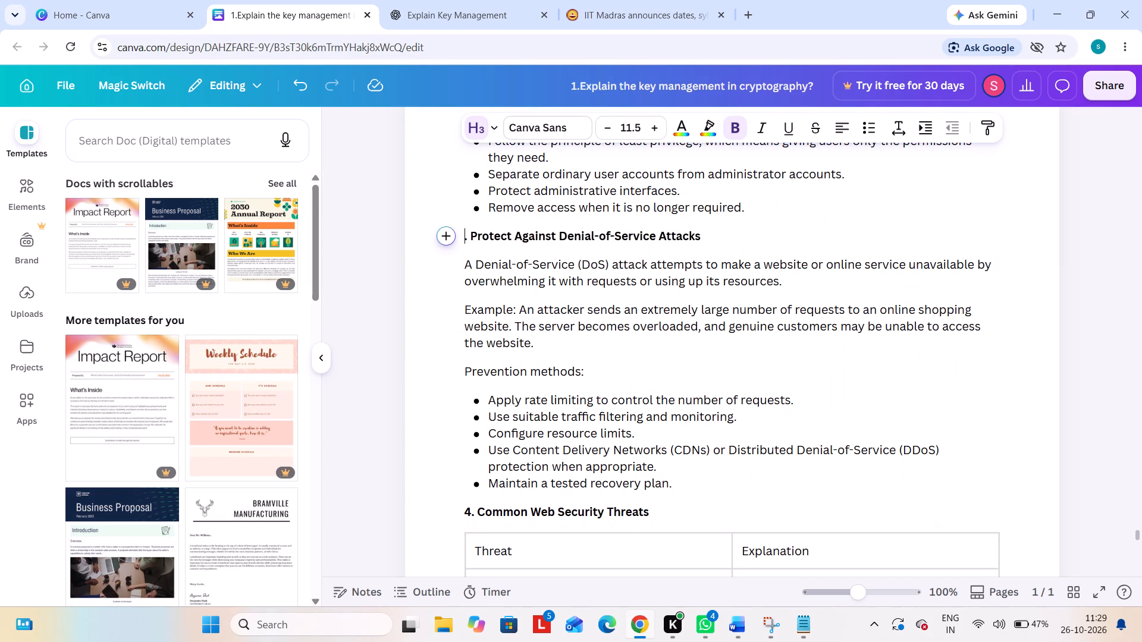
Bold the "1. Secure Development" stage title under "5. General Web Security Process".
scroll(467, 236, down, 3)
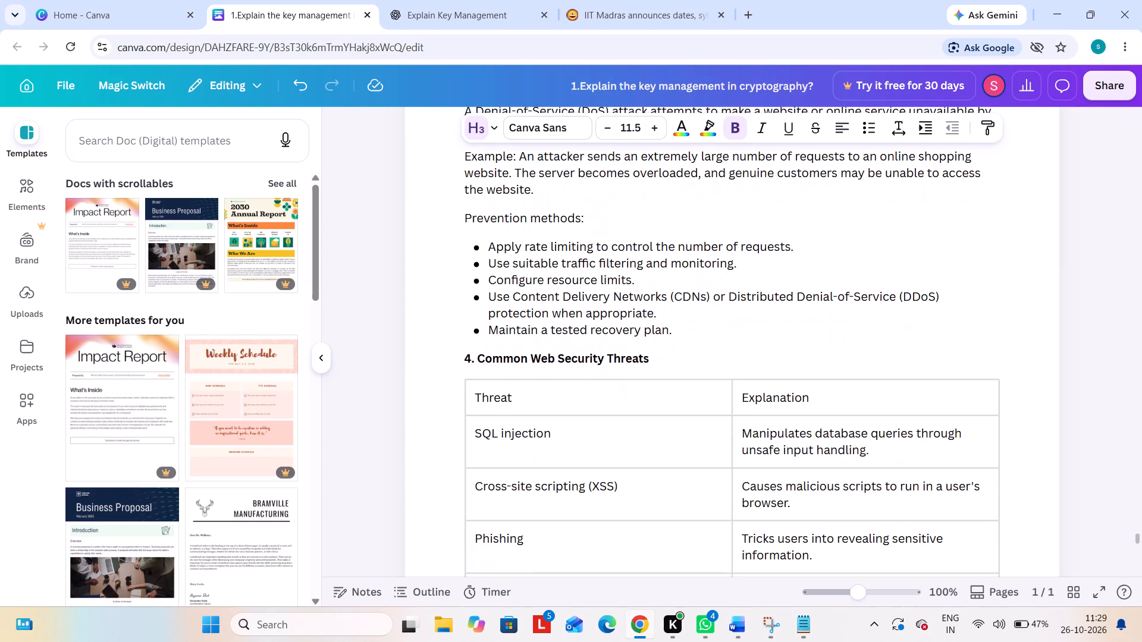
scroll(528, 347, up, 1)
scroll(528, 347, down, 2)
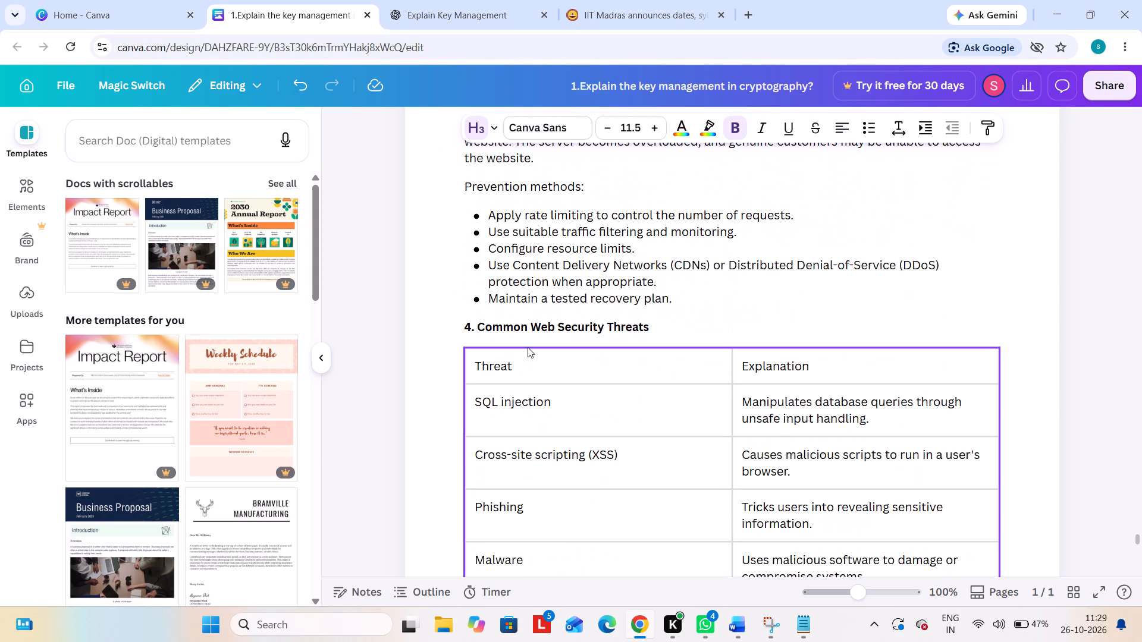
scroll(528, 347, down, 3)
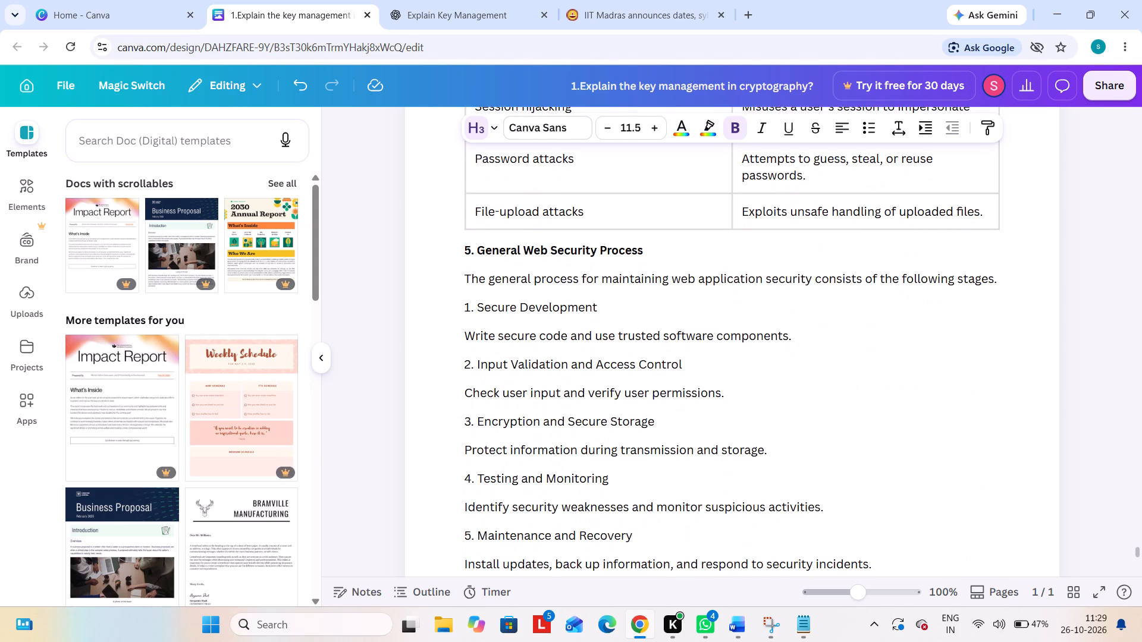
scroll(528, 347, down, 1)
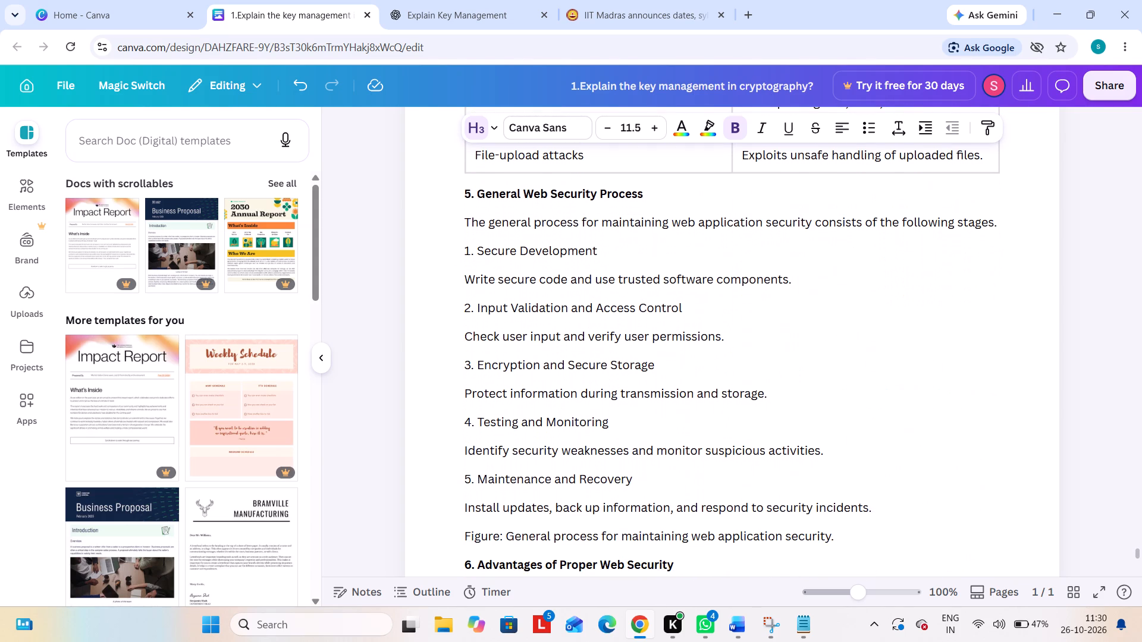
drag(464, 253, 576, 255)
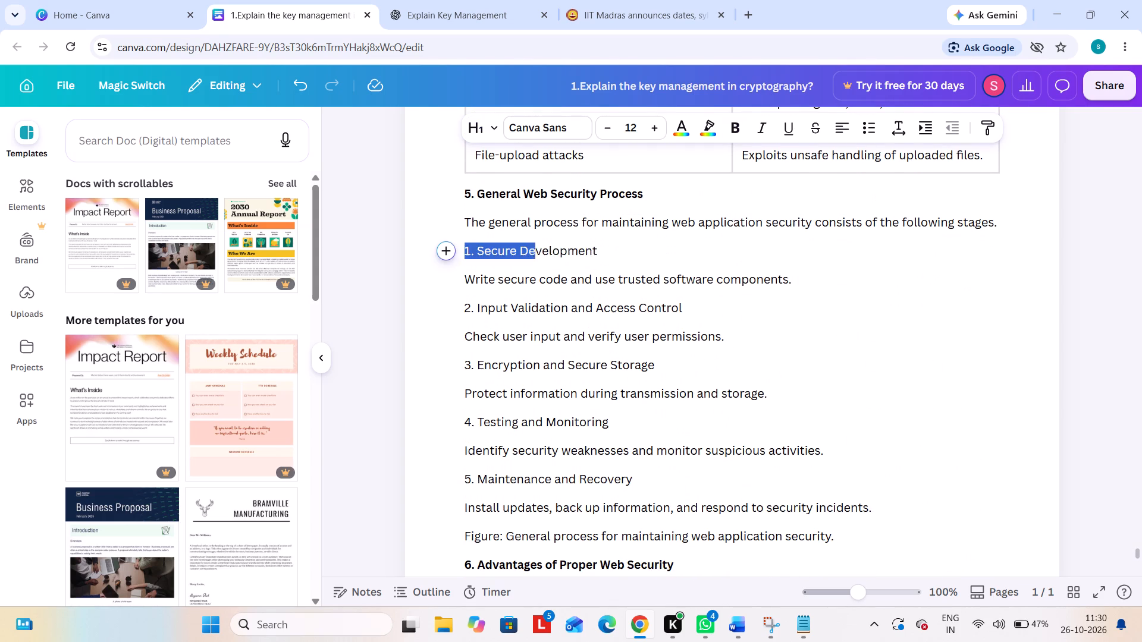
drag(576, 255, 638, 260)
drag(617, 251, 493, 246)
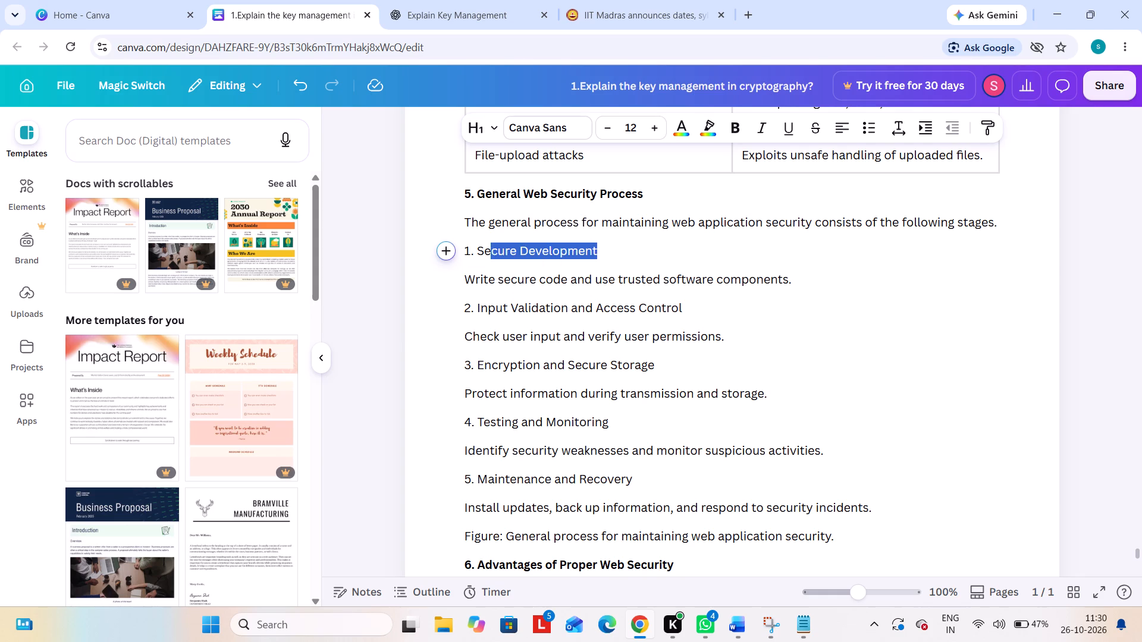
drag(493, 246, 462, 250)
click(735, 126)
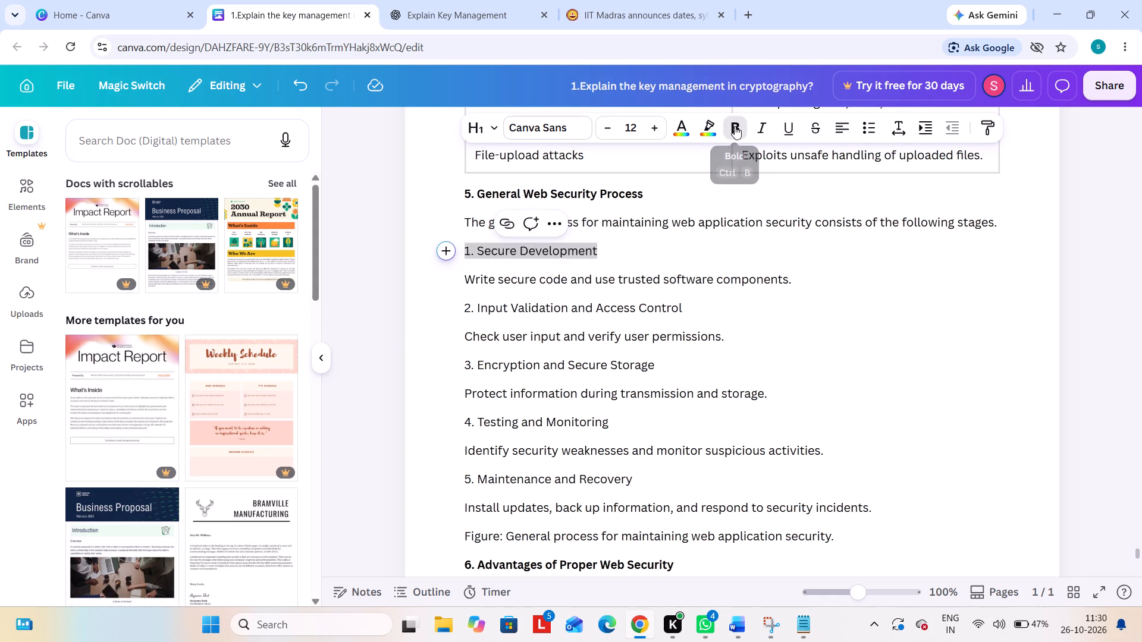
Bold the stage titles "2. Input Validation and Access Control" and "3. Encryption and Secure Storage".
drag(462, 303, 668, 317)
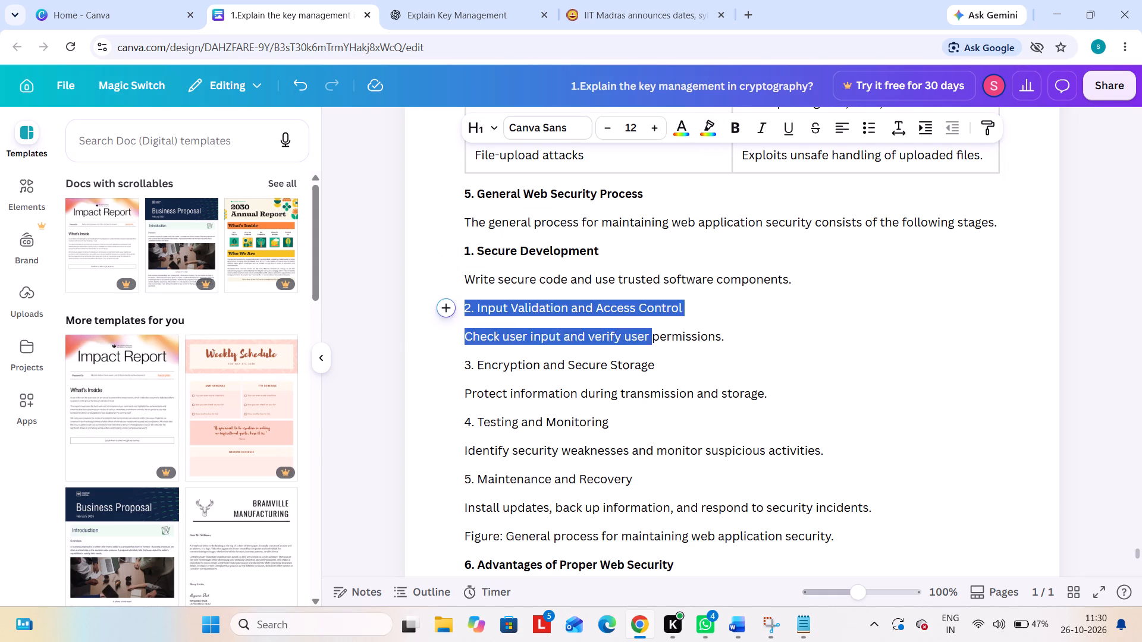
drag(668, 317, 710, 291)
click(743, 125)
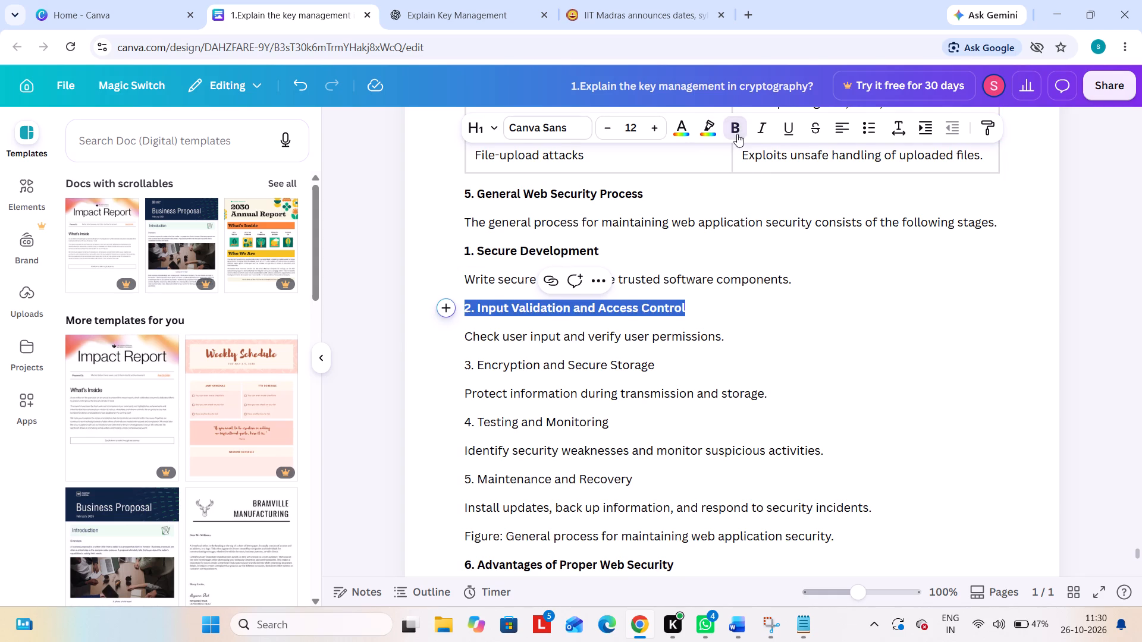
scroll(633, 299, down, 1)
drag(670, 294, 508, 292)
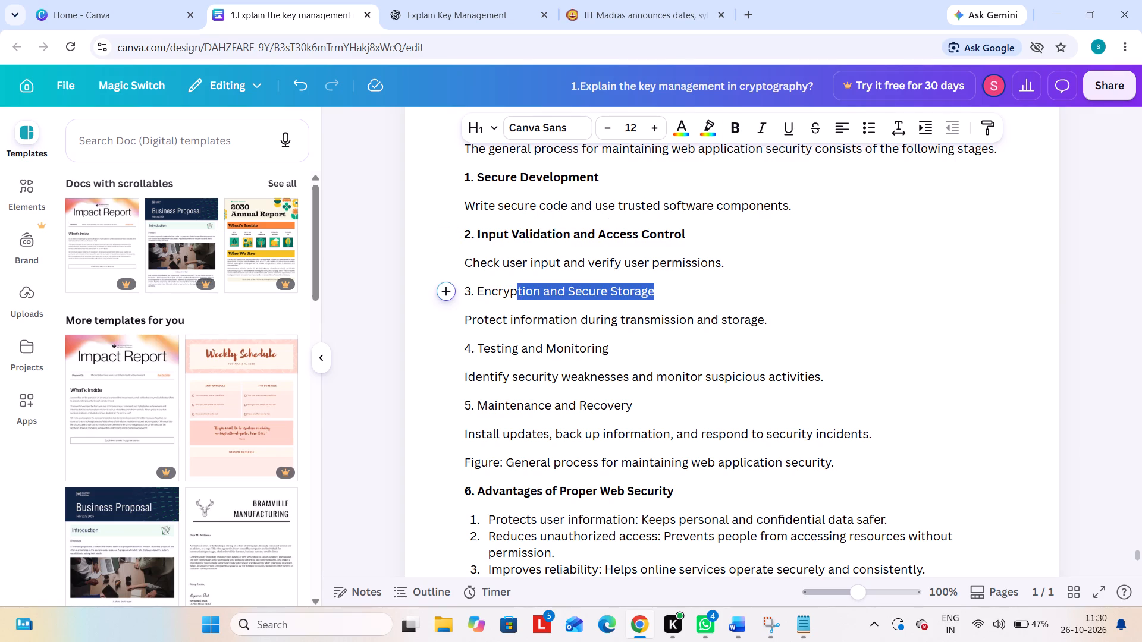
drag(508, 292, 459, 297)
click(745, 124)
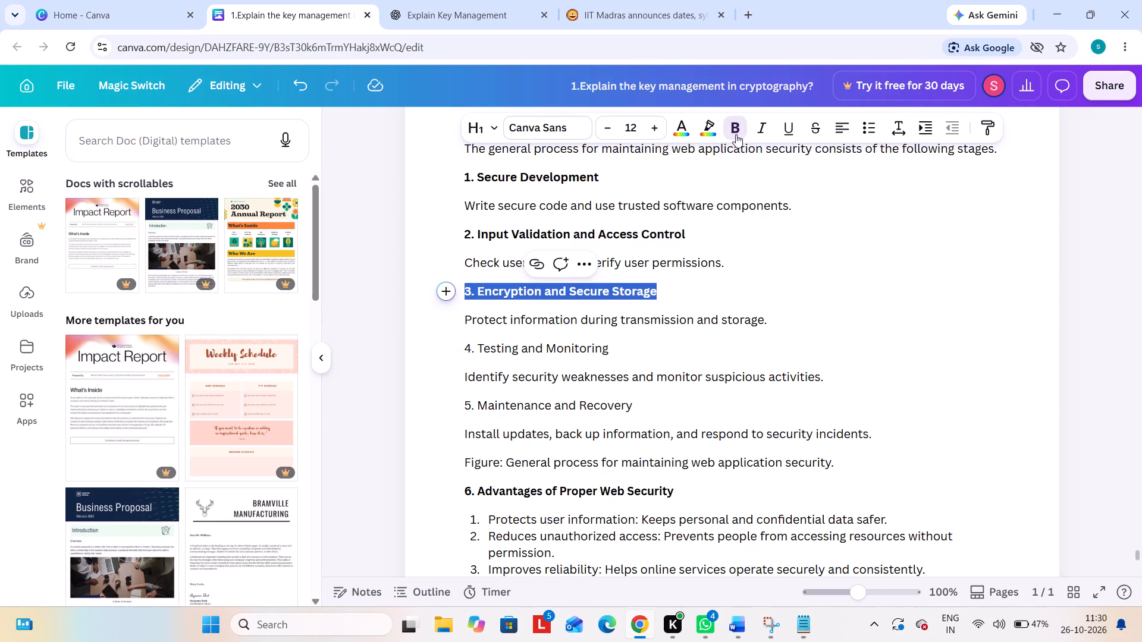
Bold the stage titles "4. Testing and Monitoring" and "5. Maintenance and Recovery".
scroll(639, 309, down, 1)
drag(626, 310, 479, 304)
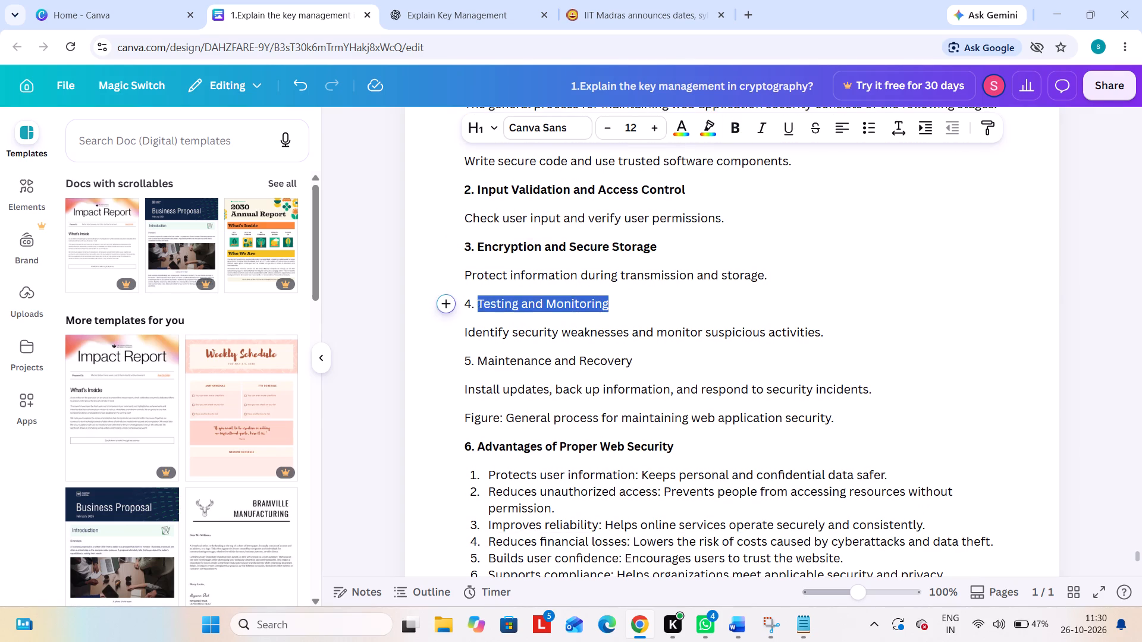
drag(479, 304, 467, 305)
click(732, 124)
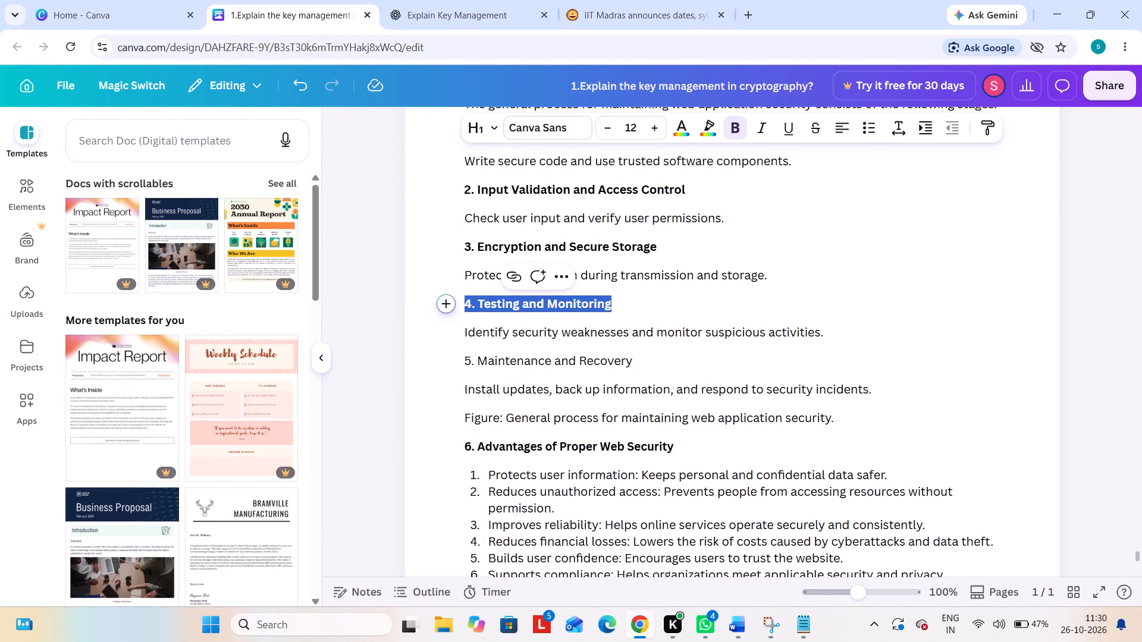
drag(657, 360, 463, 363)
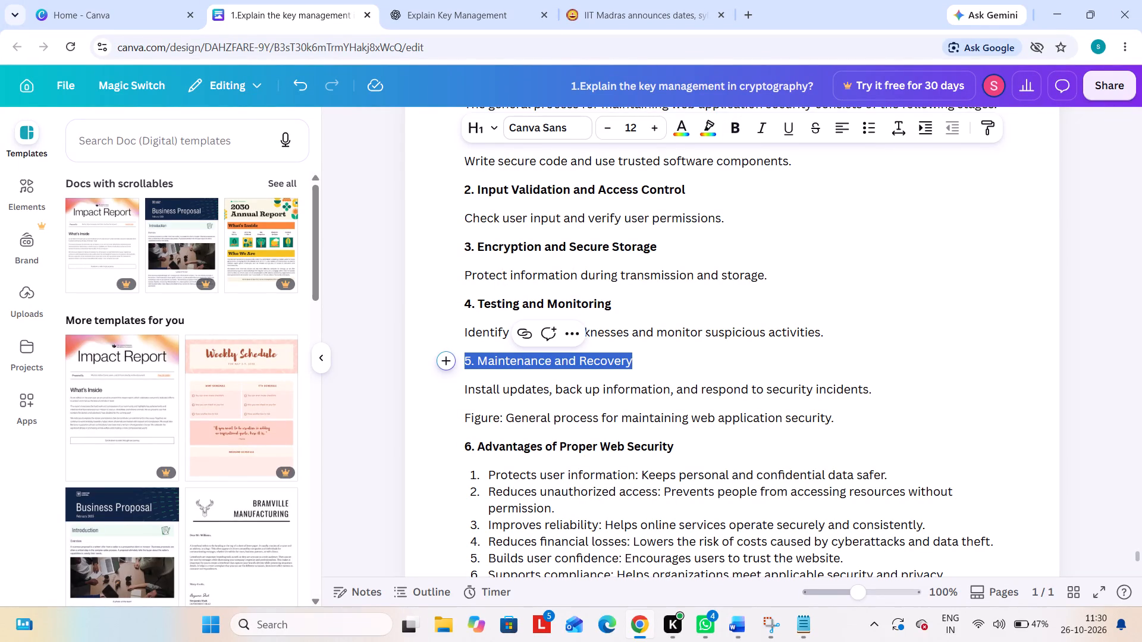
click(731, 131)
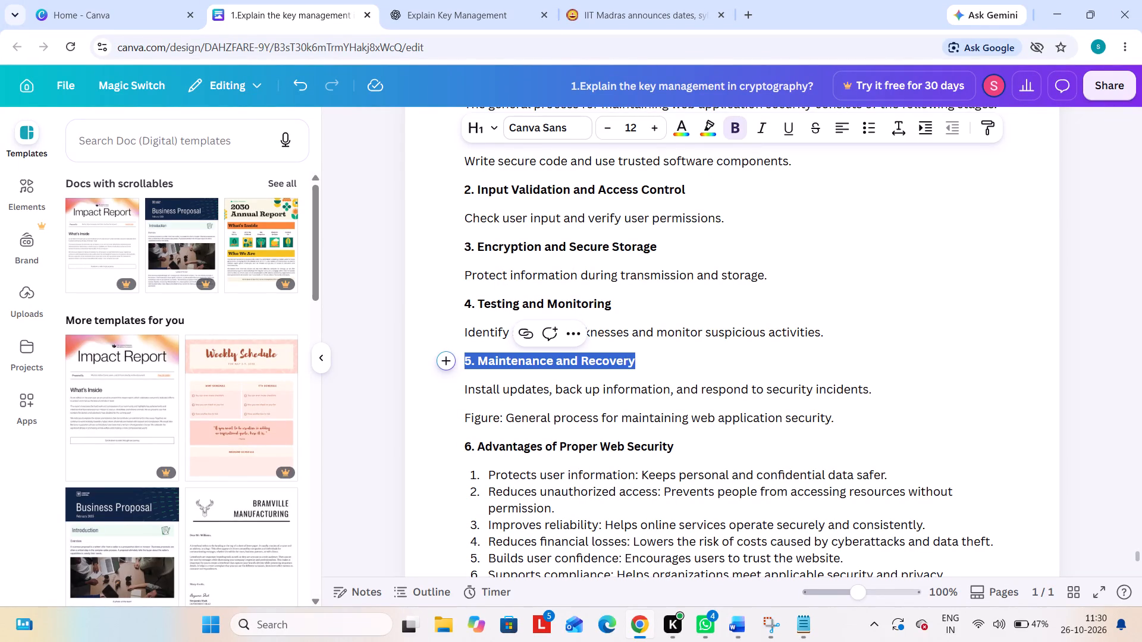
Remove the number "6." from the "Advantages of Proper Web Security" heading.
scroll(673, 332, down, 1)
scroll(673, 332, up, 1)
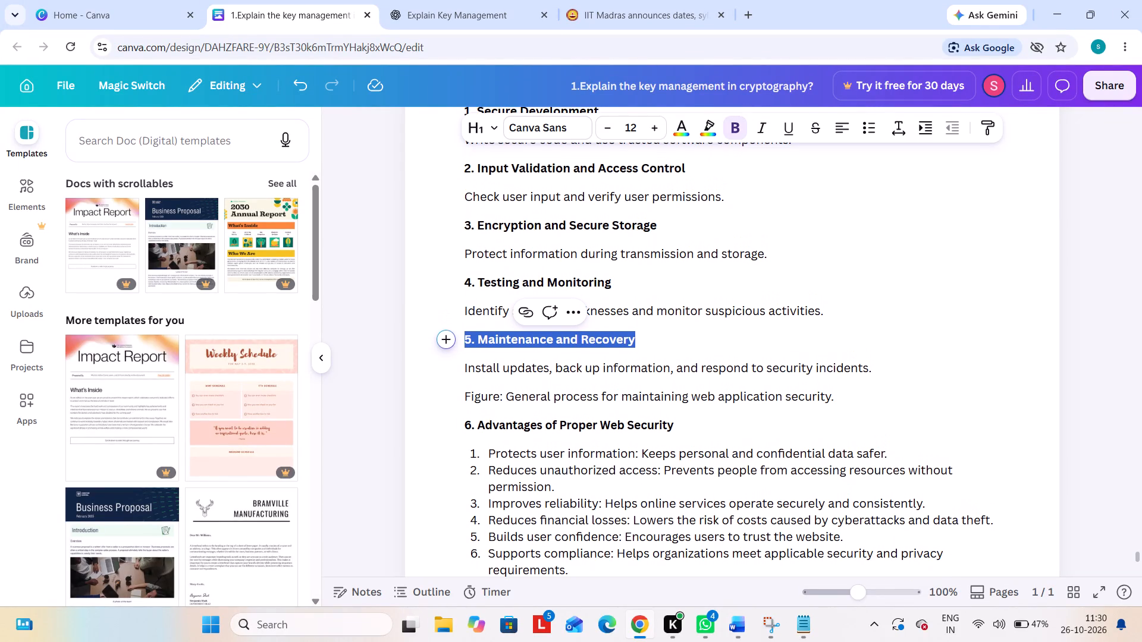
click(475, 423)
key(BackSpace)
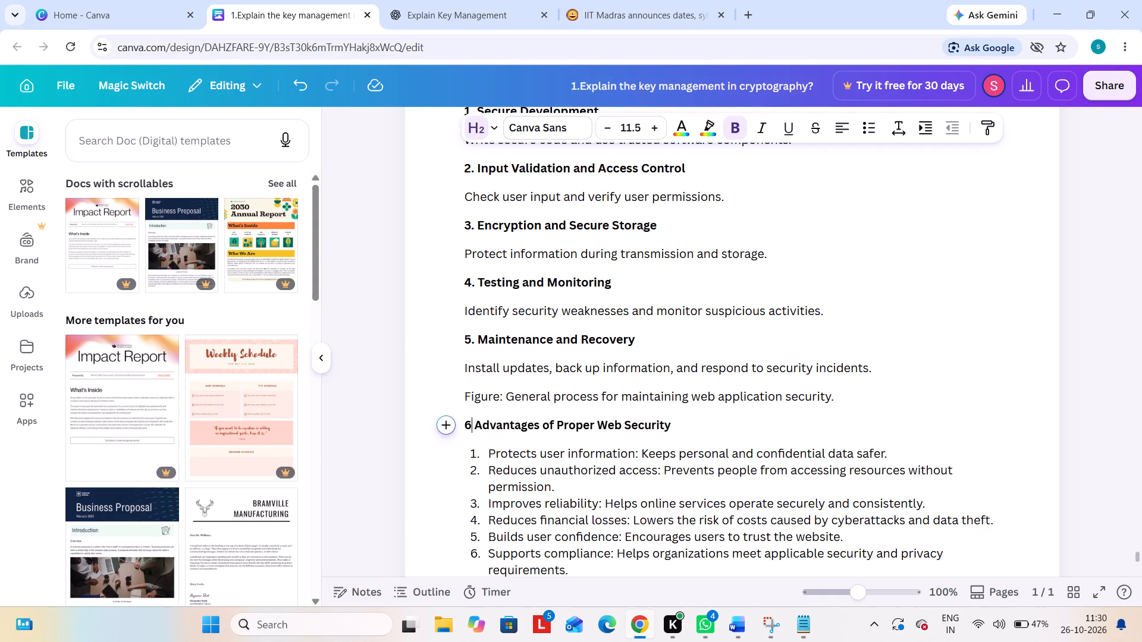
key(Right)
key(BackSpace)
key(BackSpace)
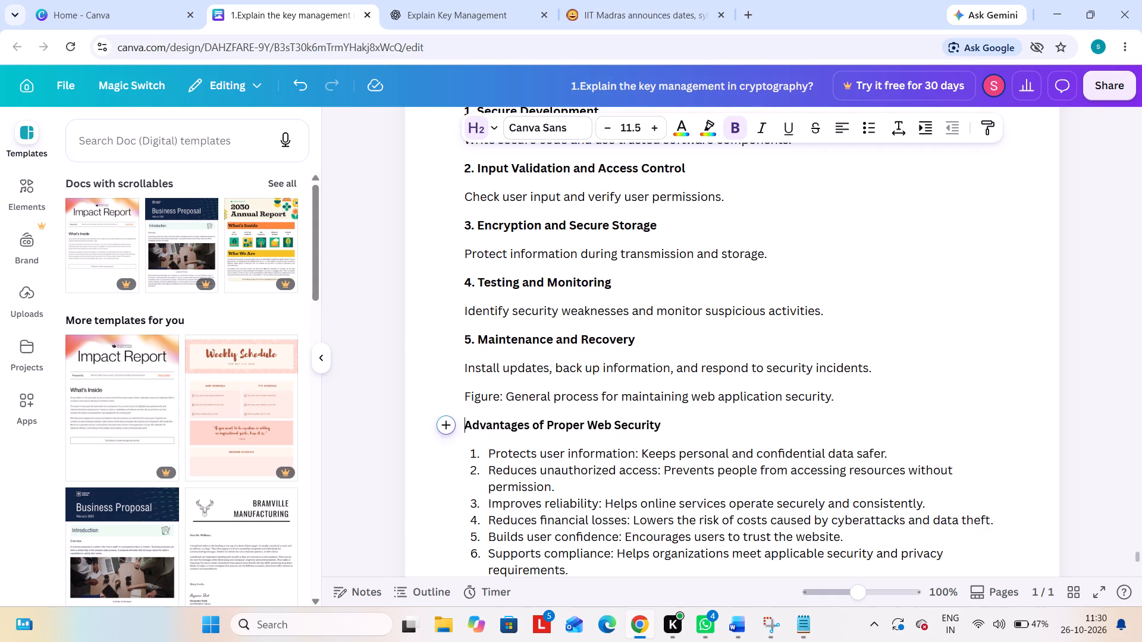
Remove the number "5." from the "General Web Security Process" heading.
scroll(475, 423, up, 4)
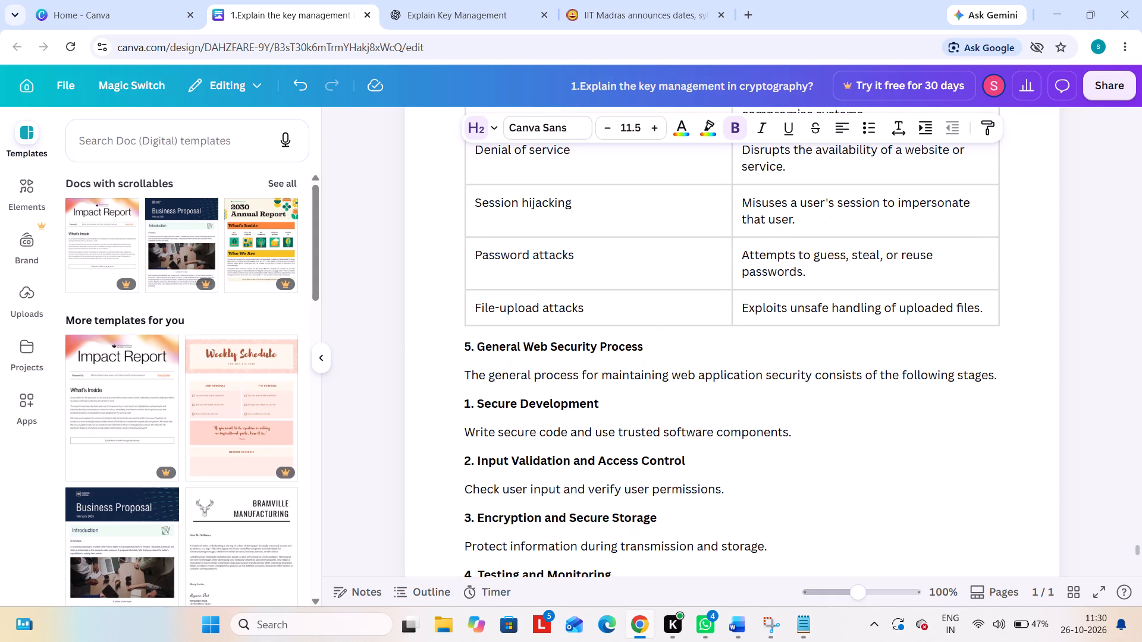
click(479, 351)
key(BackSpace)
key(BackSpace)
key(BackSpace)
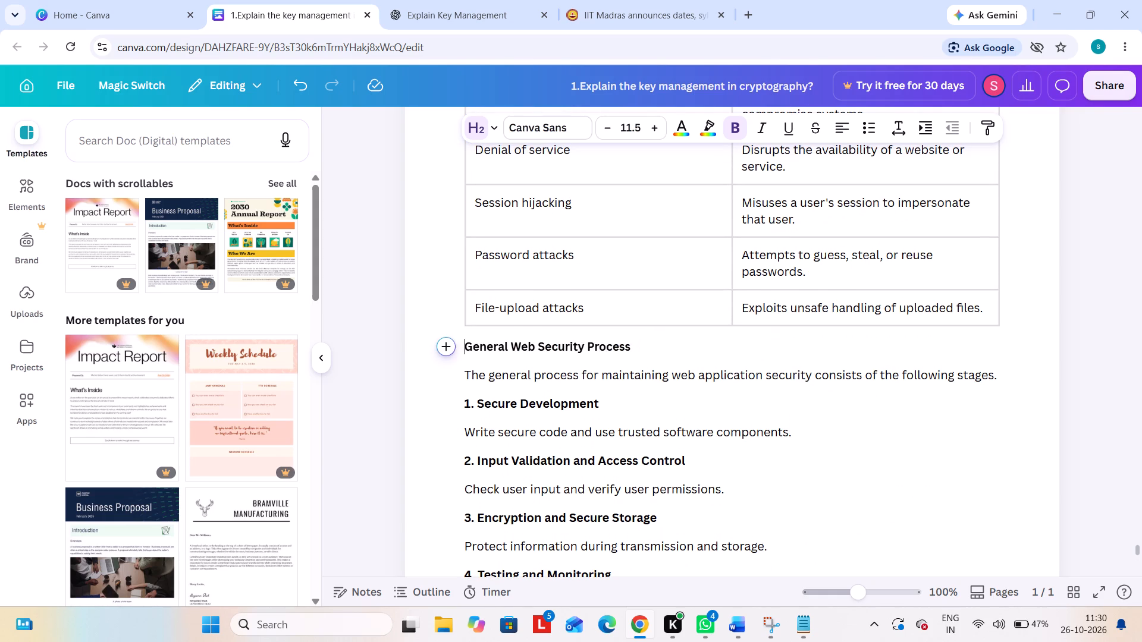
Remove the number "4." from the "Common Web Security Threats" heading.
scroll(479, 351, up, 5)
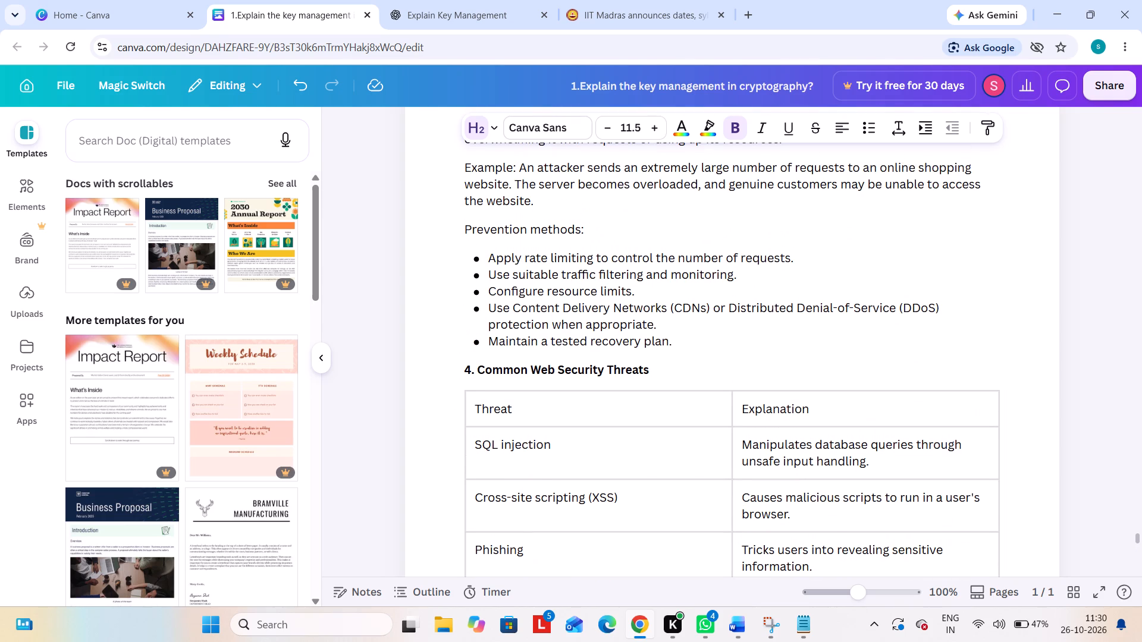
click(478, 369)
key(BackSpace)
key(BackSpace)
key(BackSpace)
Review the headings and roman-numeral subheadings of the web security answer, from its introduction through the advantages section.
scroll(478, 369, up, 1)
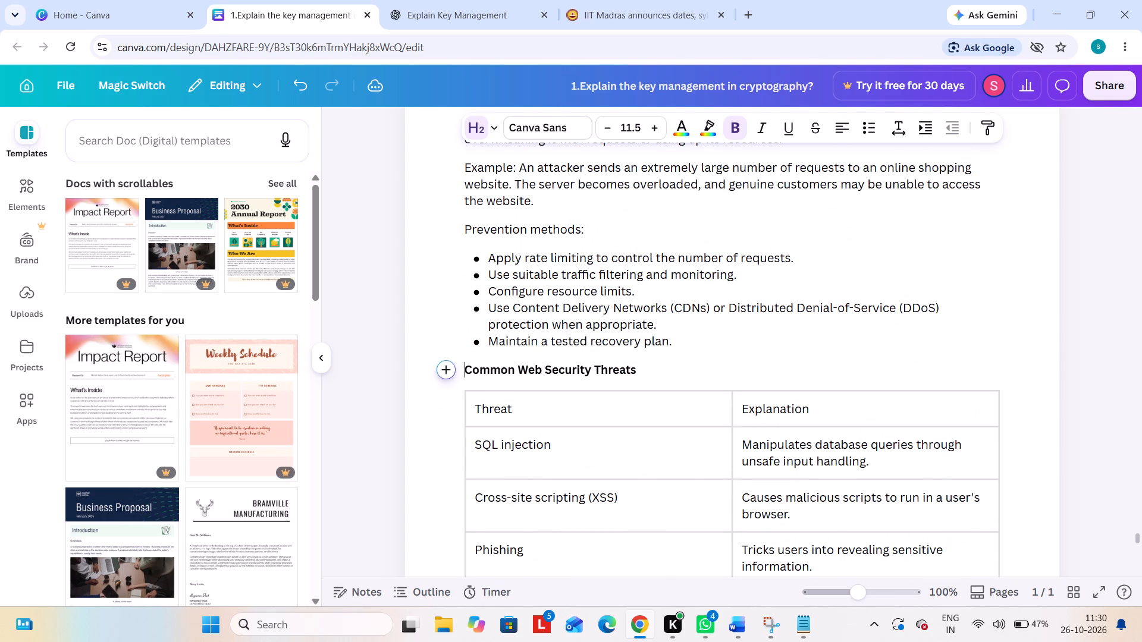
scroll(478, 369, up, 8)
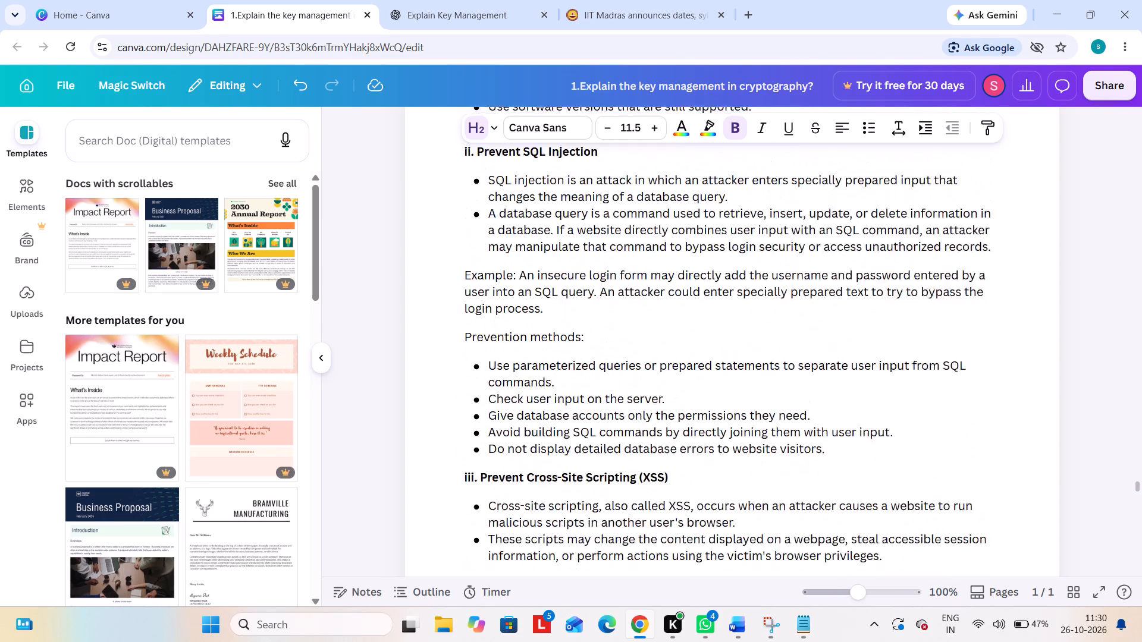
scroll(478, 369, up, 2)
scroll(478, 369, down, 2)
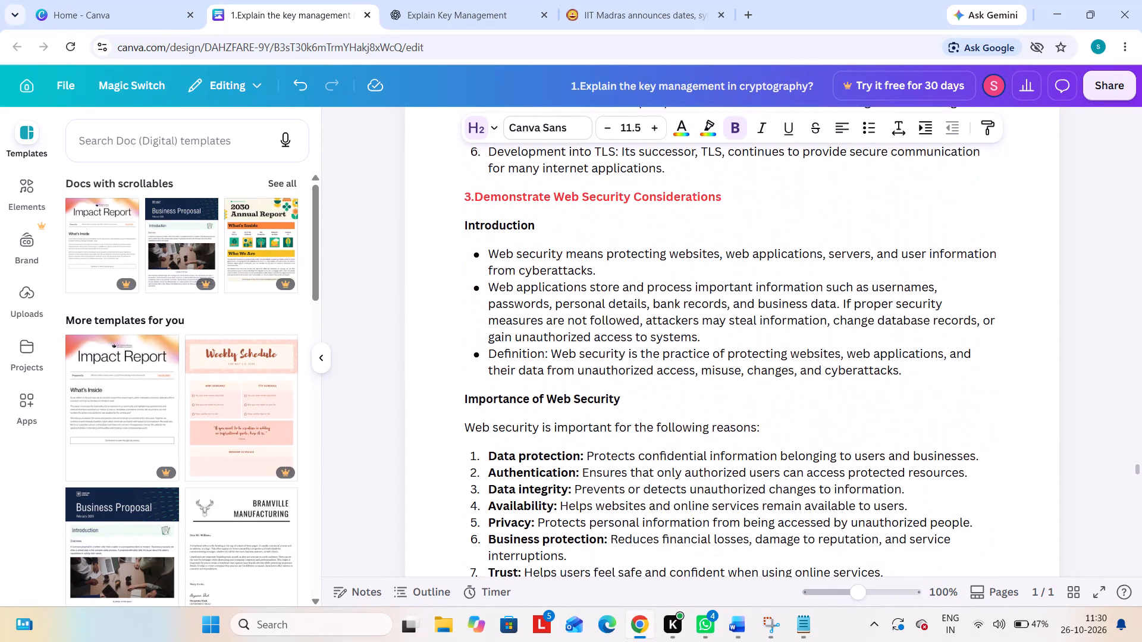
scroll(478, 369, down, 5)
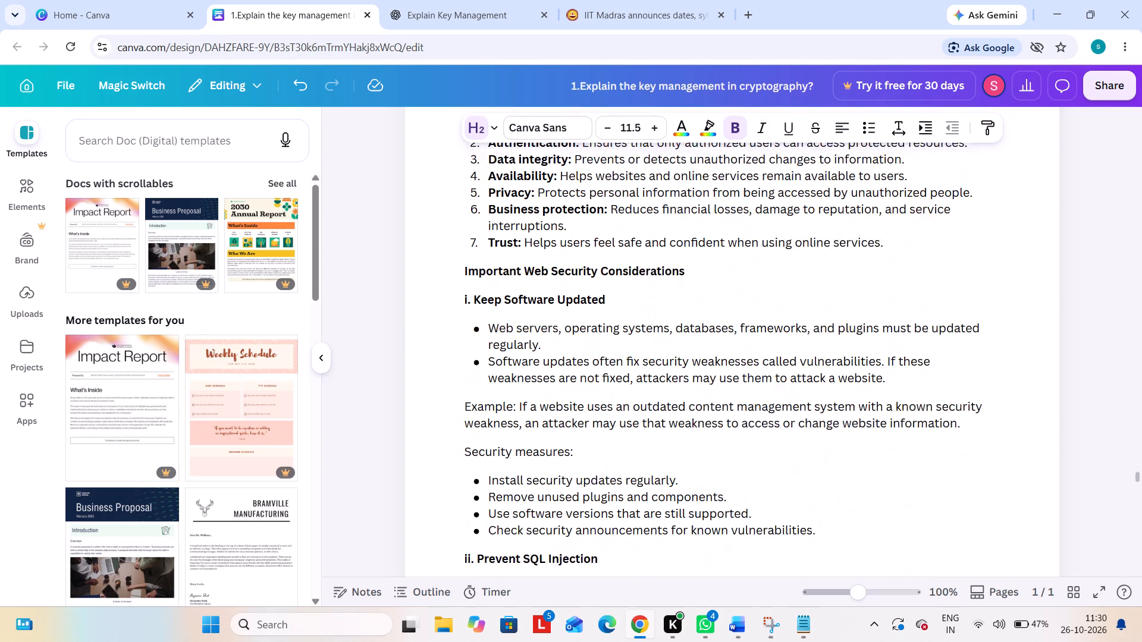
scroll(478, 369, down, 10)
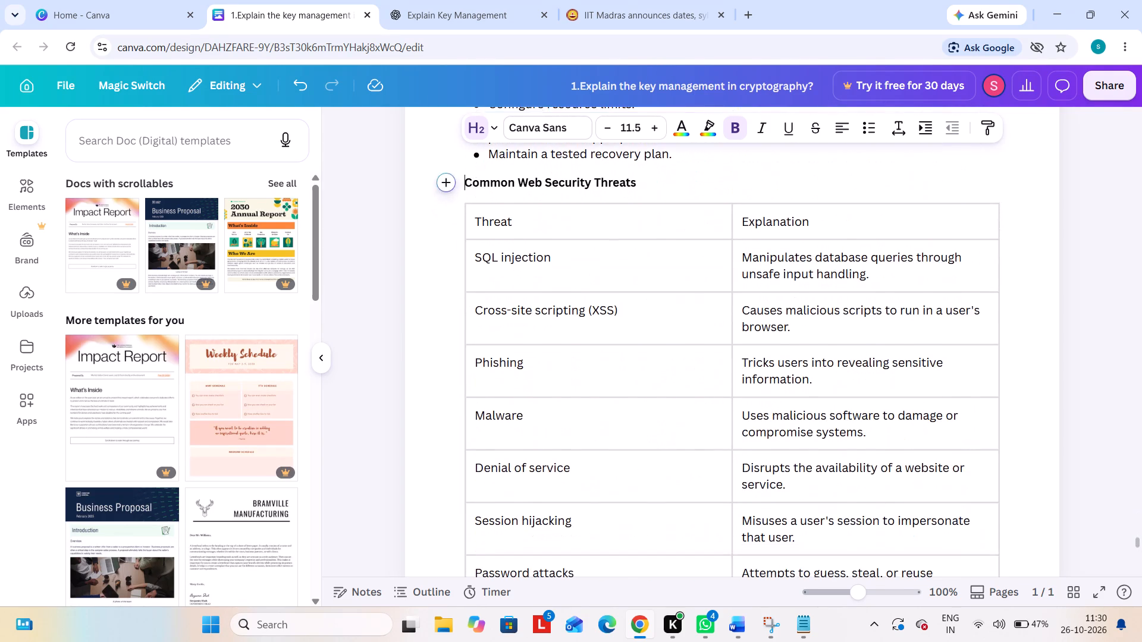
scroll(478, 369, down, 1)
scroll(478, 369, up, 3)
scroll(478, 369, down, 6)
scroll(478, 369, up, 1)
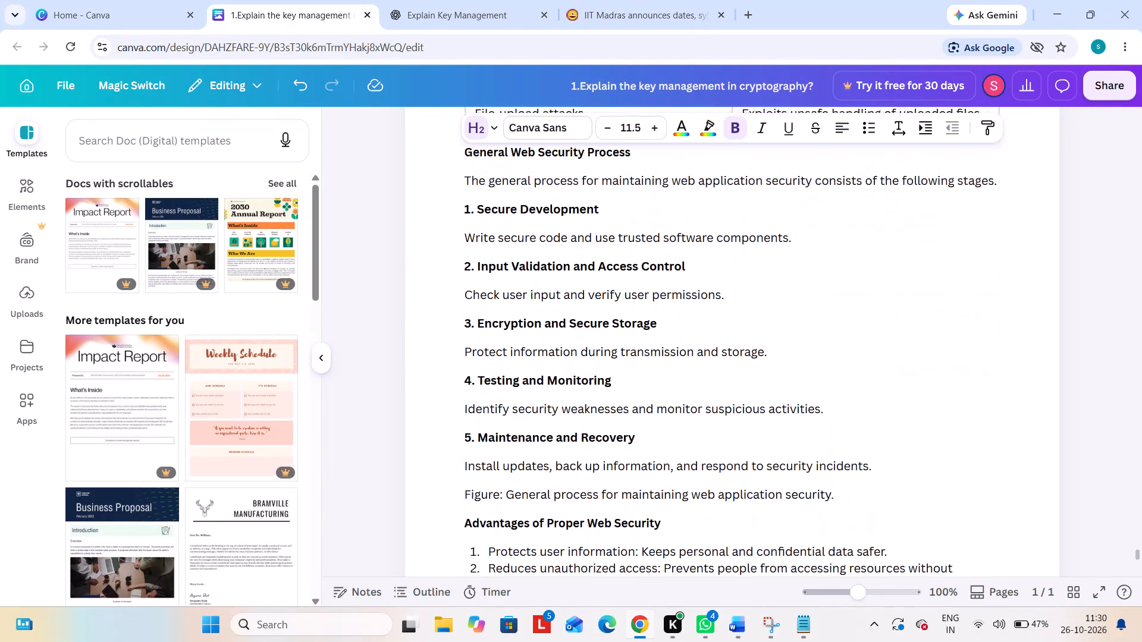
scroll(478, 369, up, 2)
scroll(478, 369, down, 4)
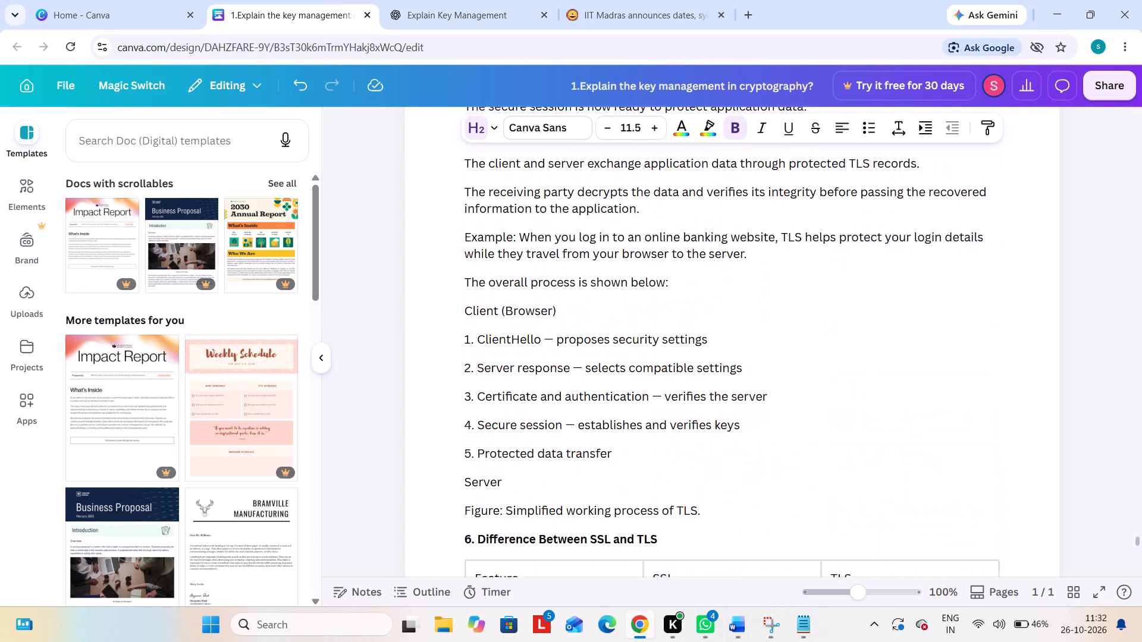
scroll(592, 414, up, 6)
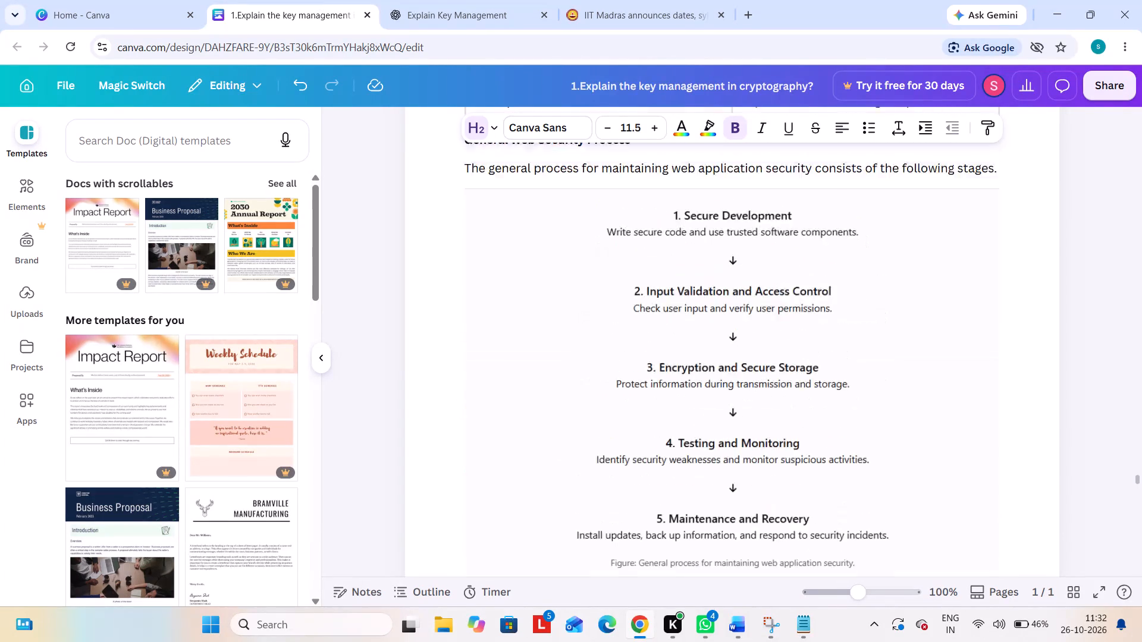
scroll(592, 414, up, 1)
scroll(592, 414, down, 3)
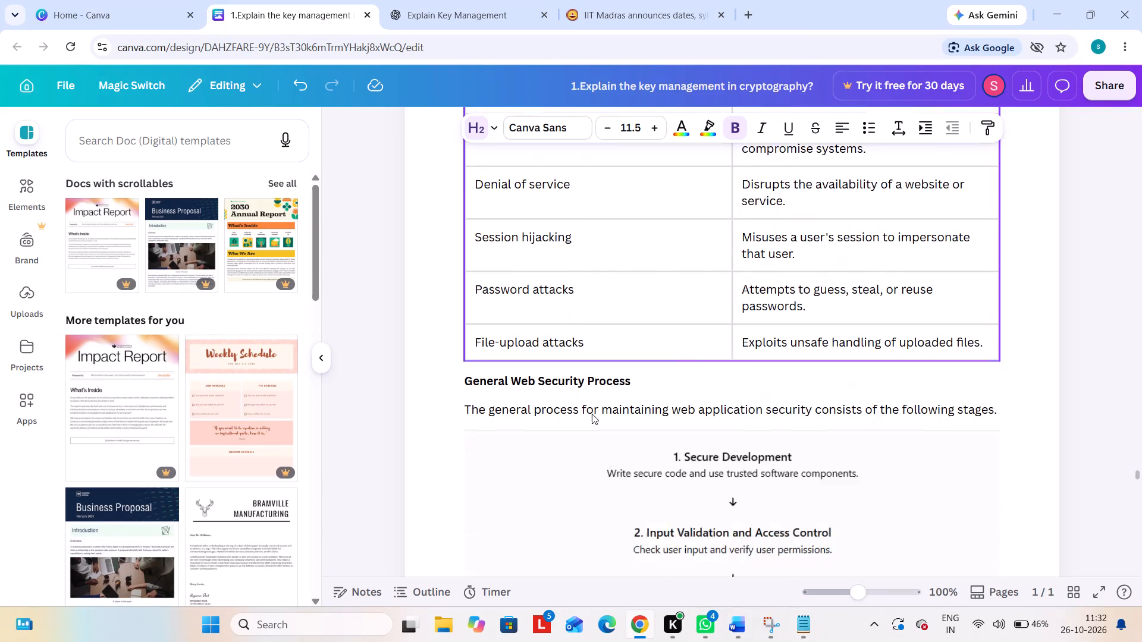
scroll(592, 414, down, 3)
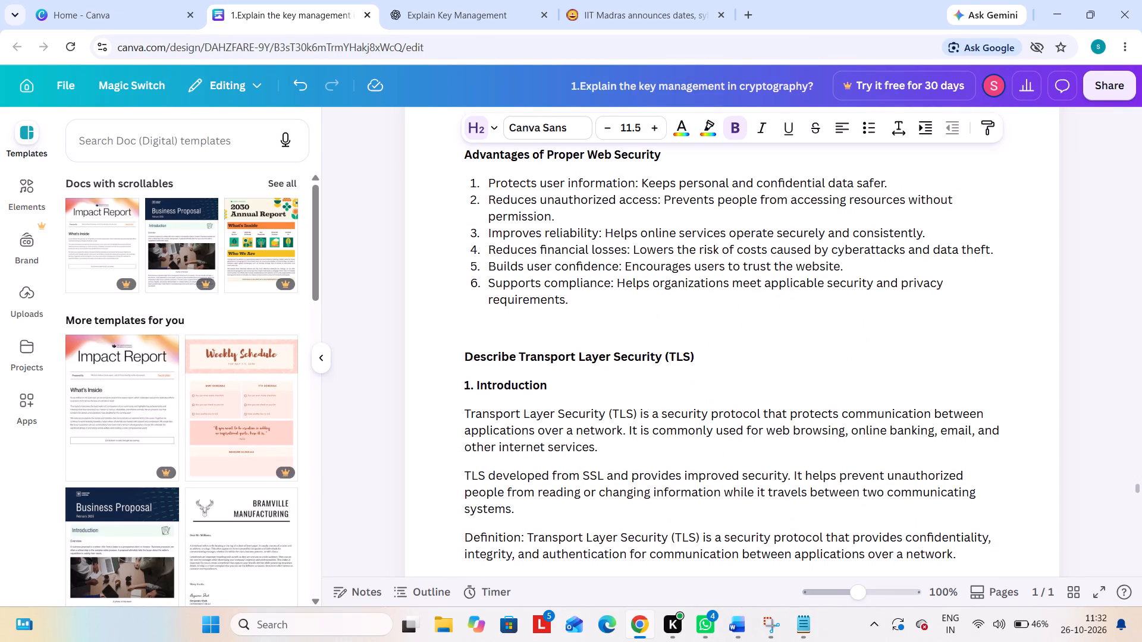
click(463, 358)
text(4.)
key(ctrl+a)
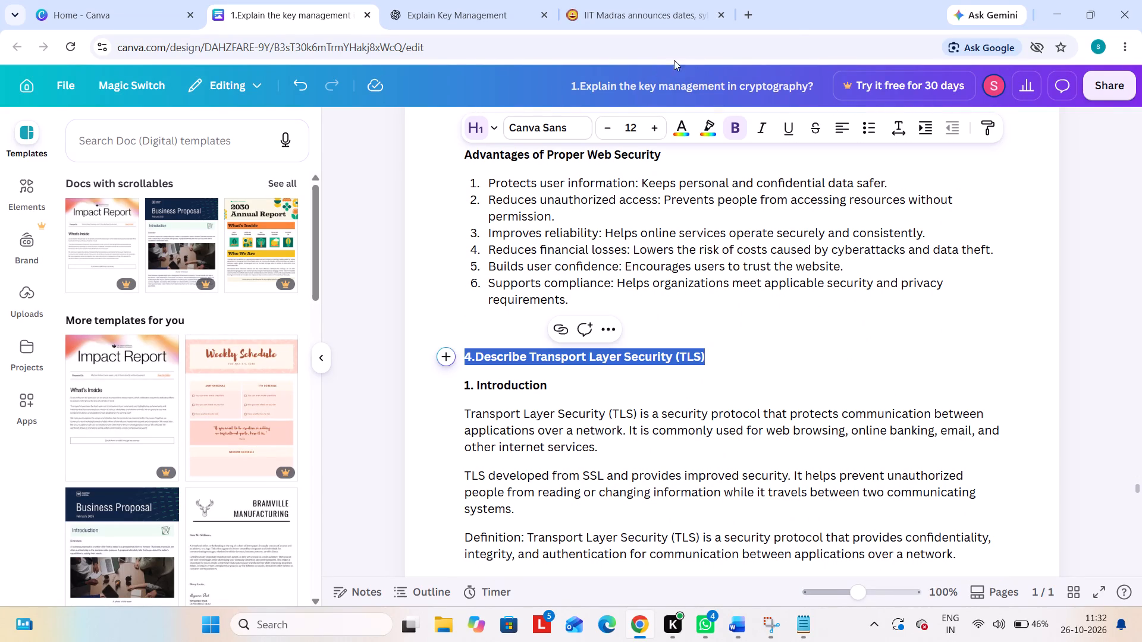
click(674, 137)
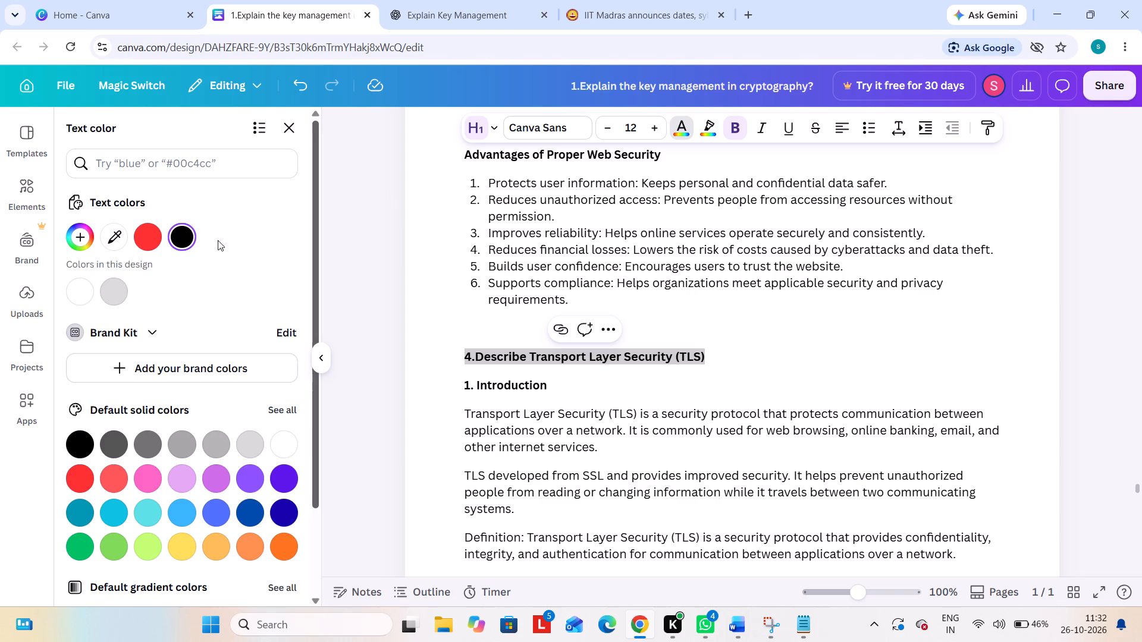
click(151, 237)
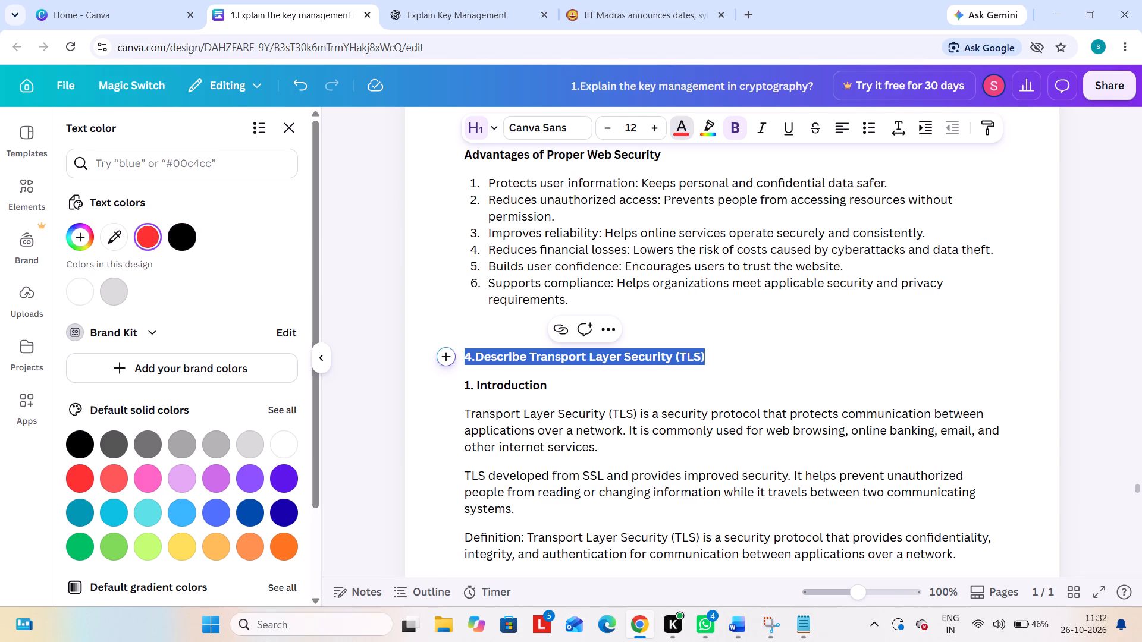
Remove the number "1." from the Introduction heading of the TLS answer.
click(475, 389)
key(Right)
key(BackSpace)
key(BackSpace)
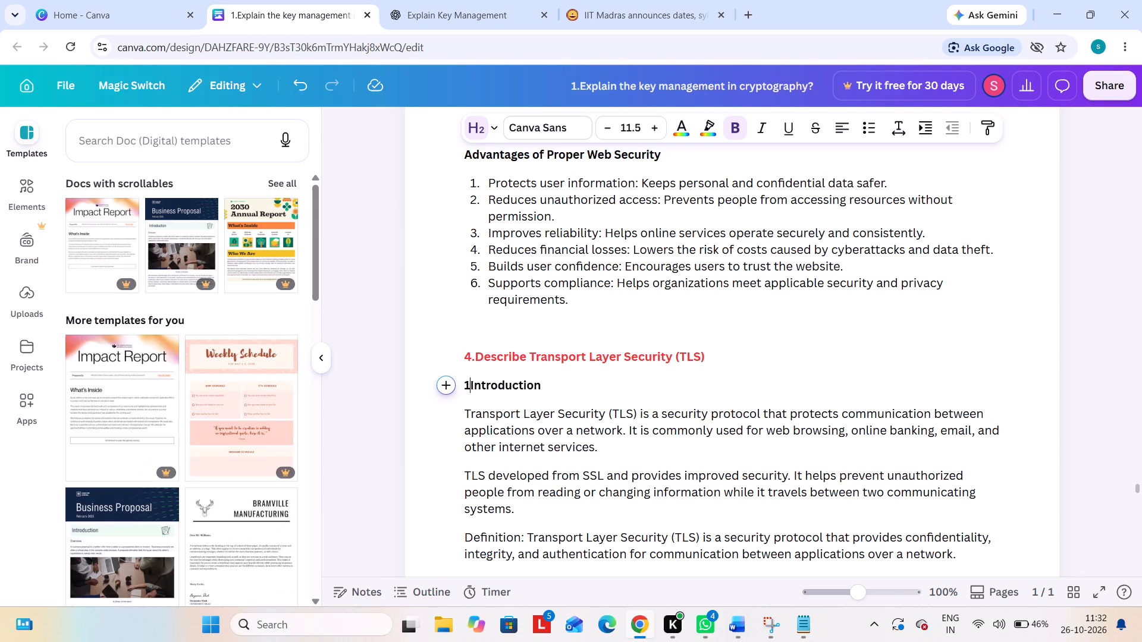
key(BackSpace)
Turn the three TLS Introduction paragraphs, from "Transport Layer Security (TLS) is" through the Definition, into a bulleted list.
scroll(475, 389, down, 3)
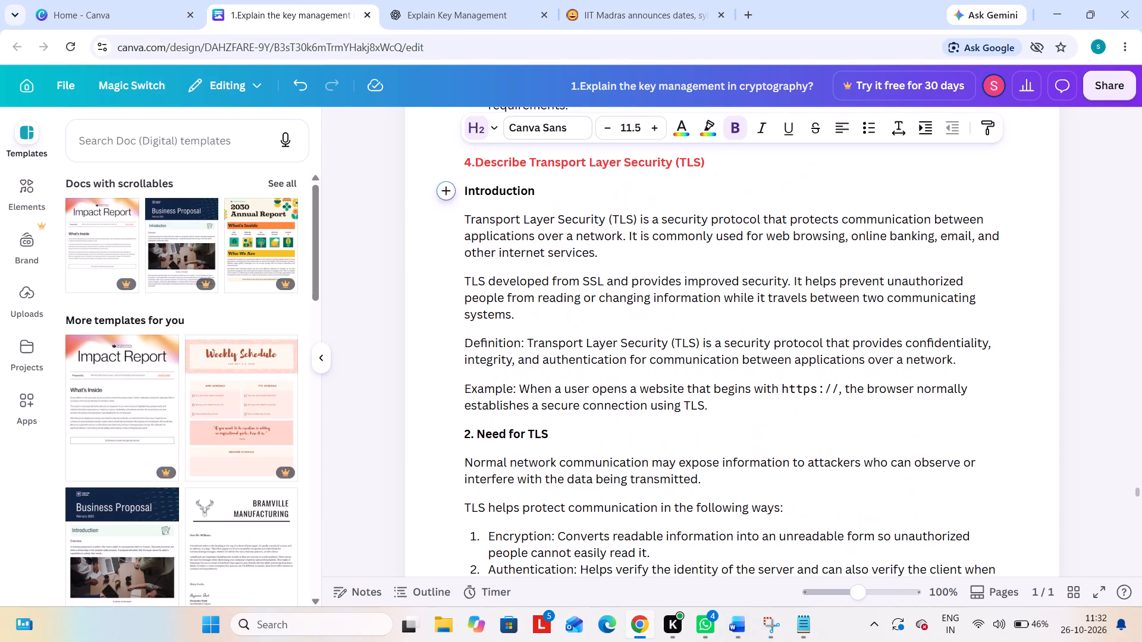
click(464, 213)
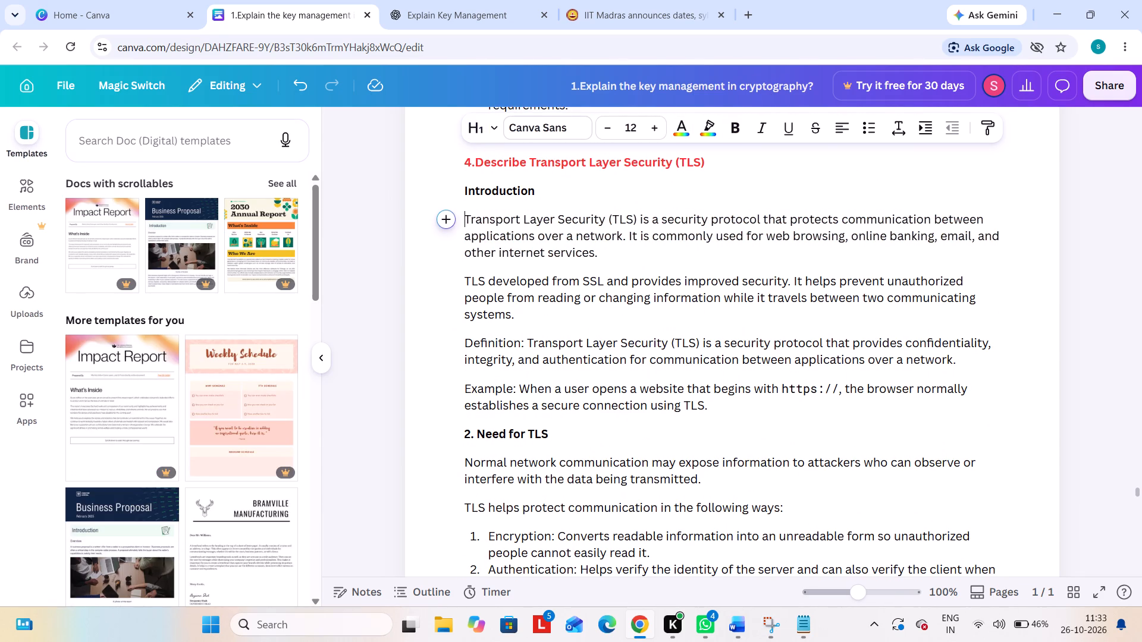
drag(958, 357, 624, 281)
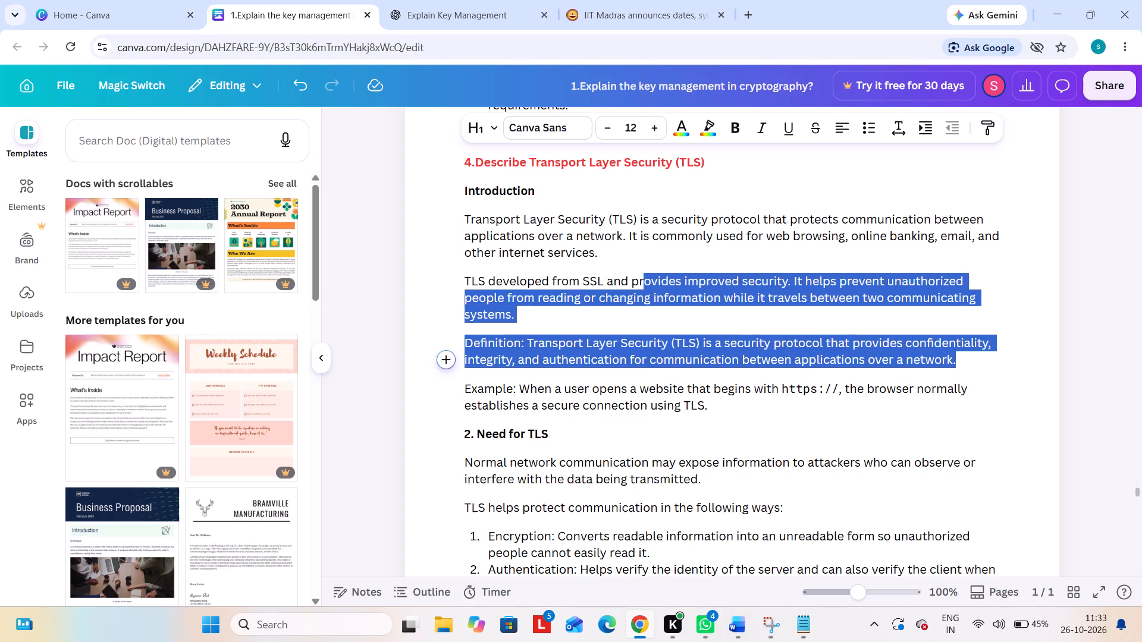
drag(624, 281, 466, 207)
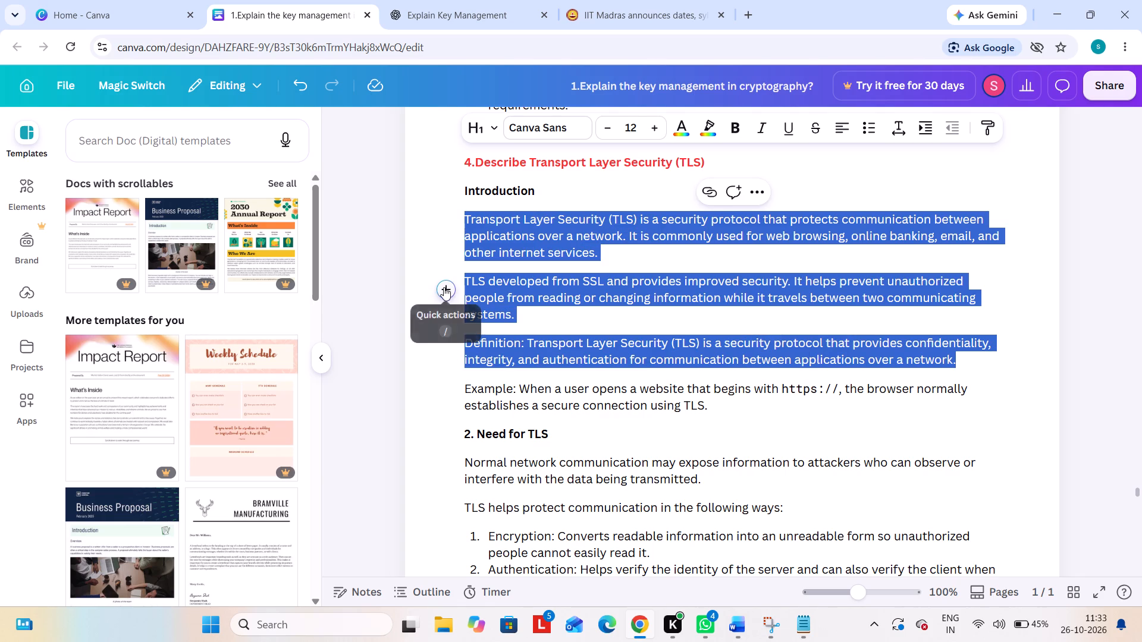
click(444, 287)
scroll(867, 507, down, 2)
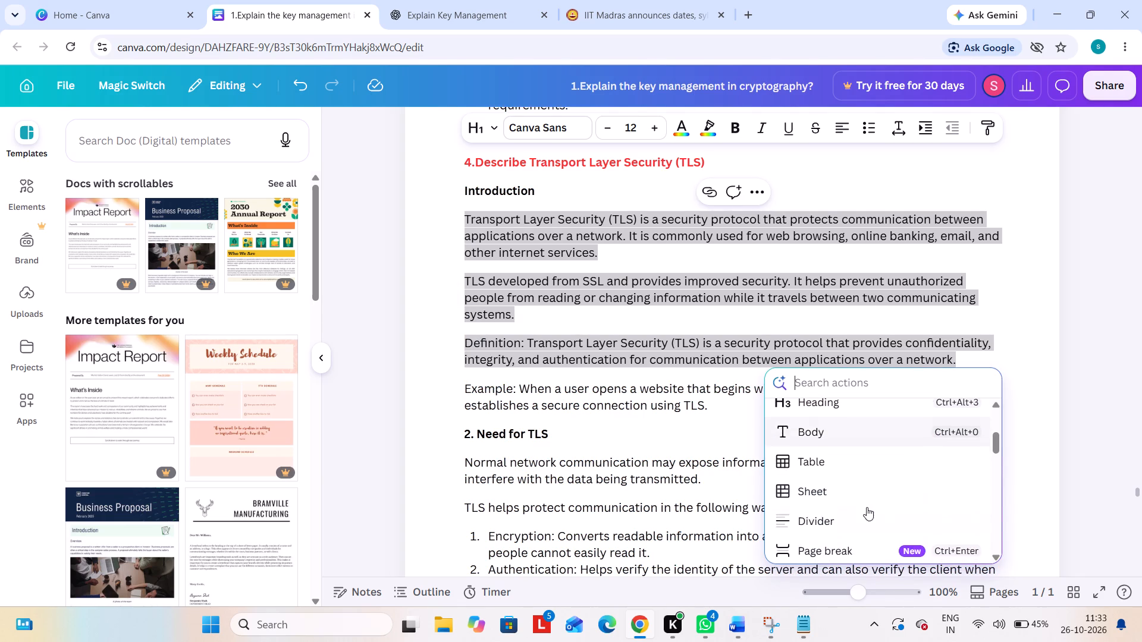
scroll(867, 507, down, 1)
click(890, 458)
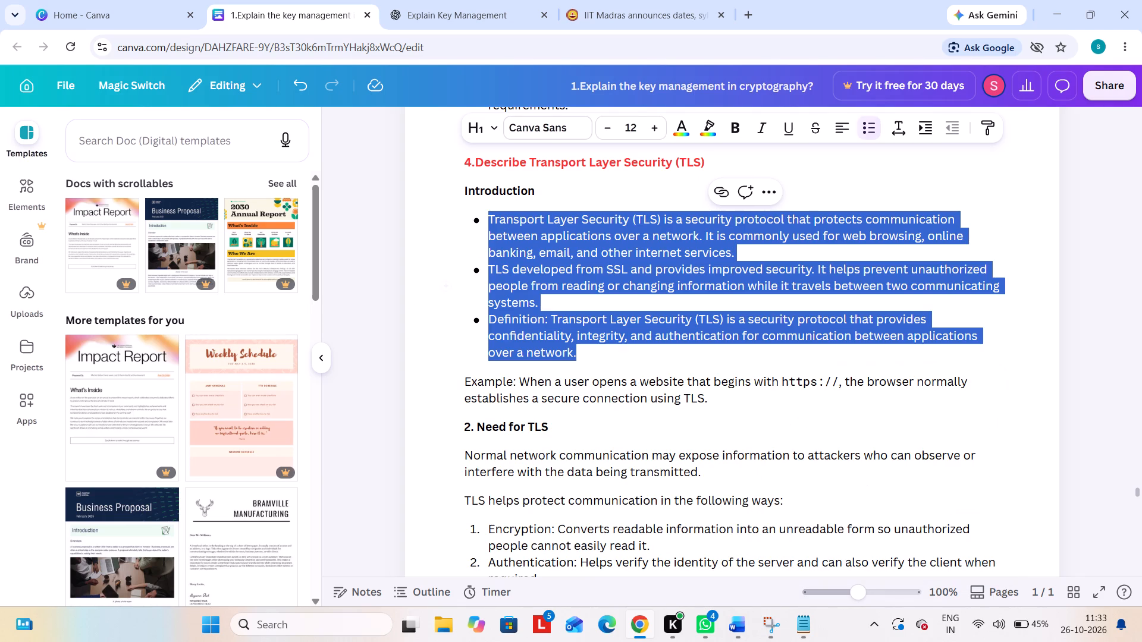
Remove the number "2." from the "Need for TLS" heading.
click(476, 427)
key(BackSpace)
key(BackSpace)
key(BackSpace)
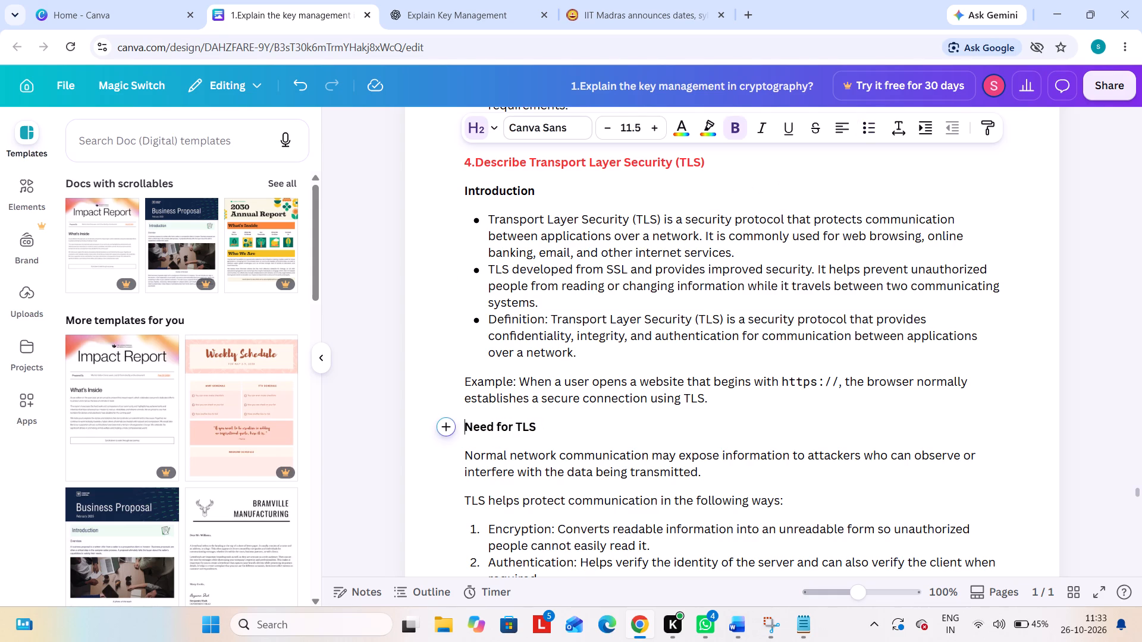
Examine the pasted TLS answer from the "Need for TLS" section through its main features and architecture.
scroll(476, 427, down, 4)
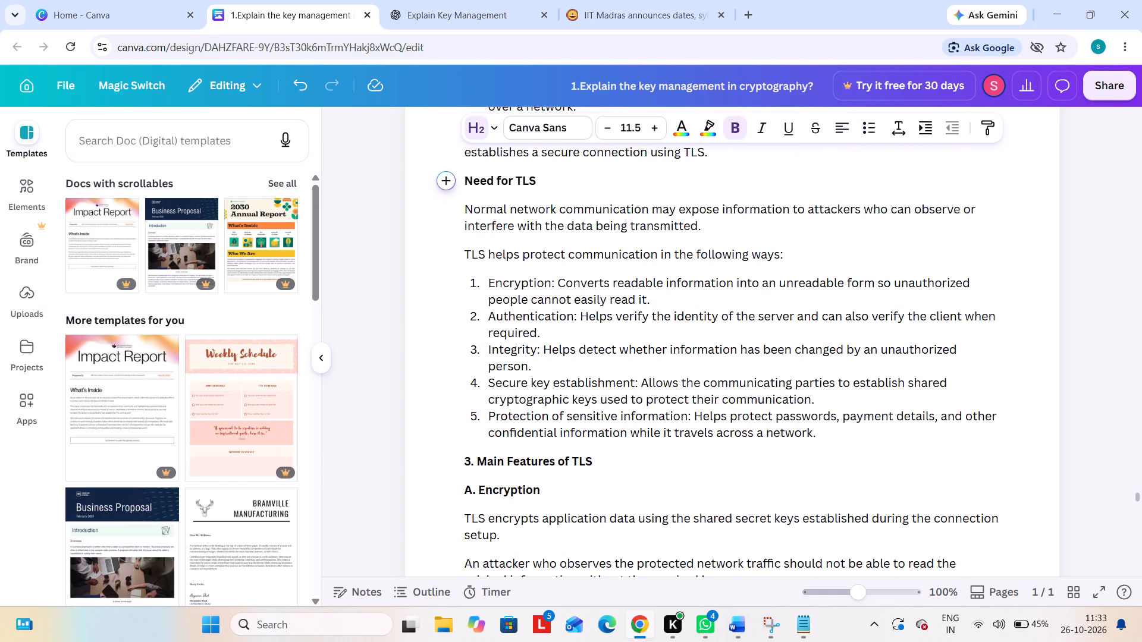
scroll(668, 313, down, 4)
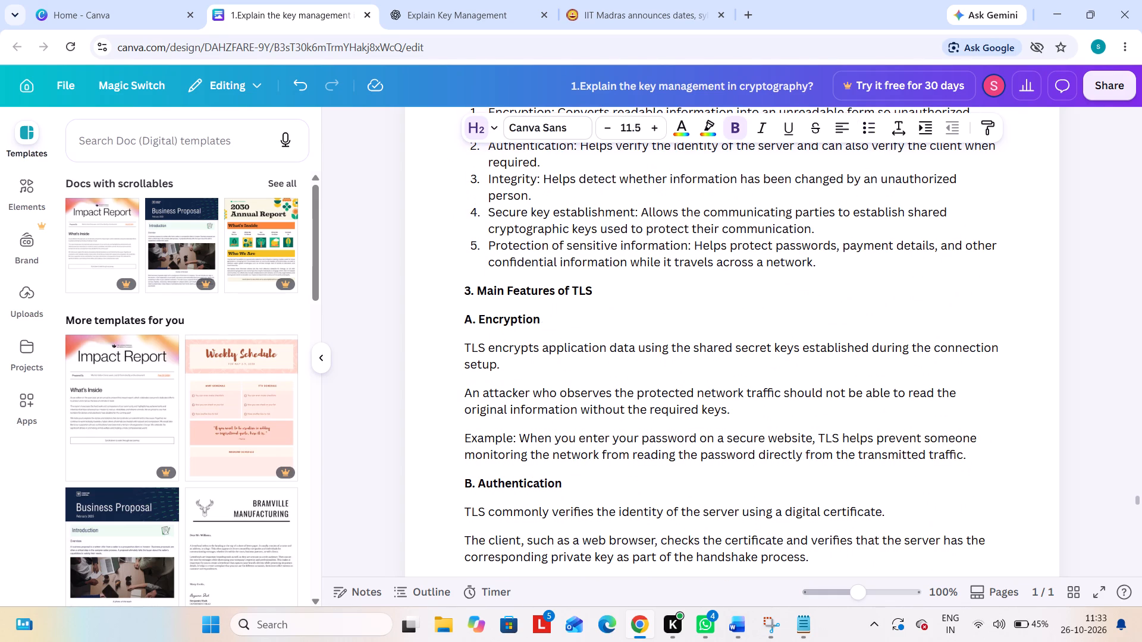
scroll(484, 320, down, 1)
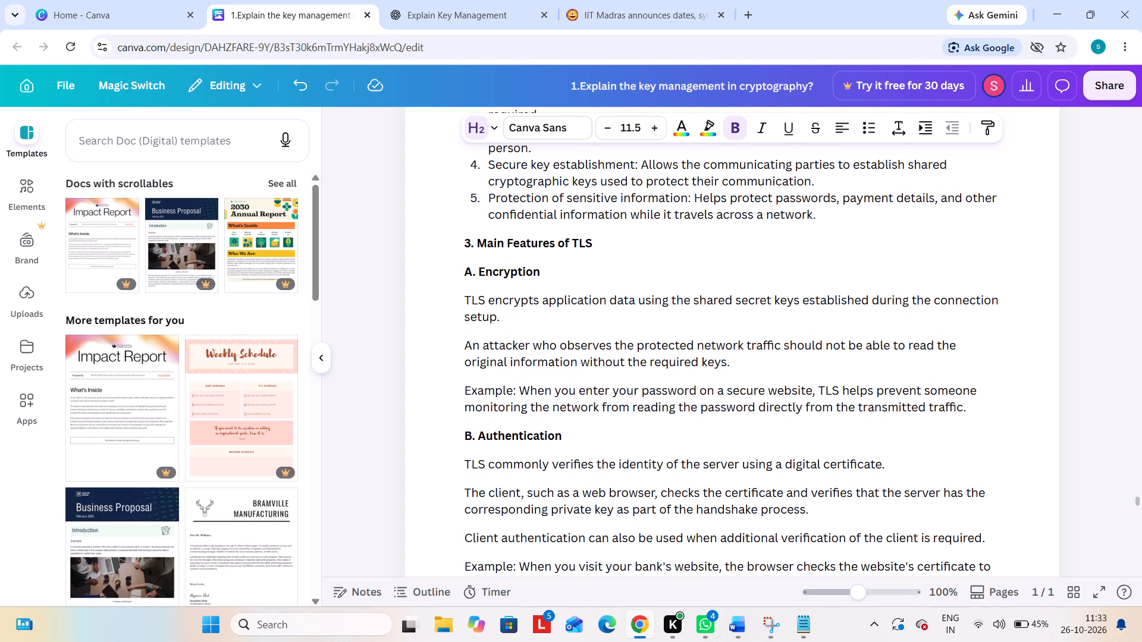
scroll(473, 277, down, 7)
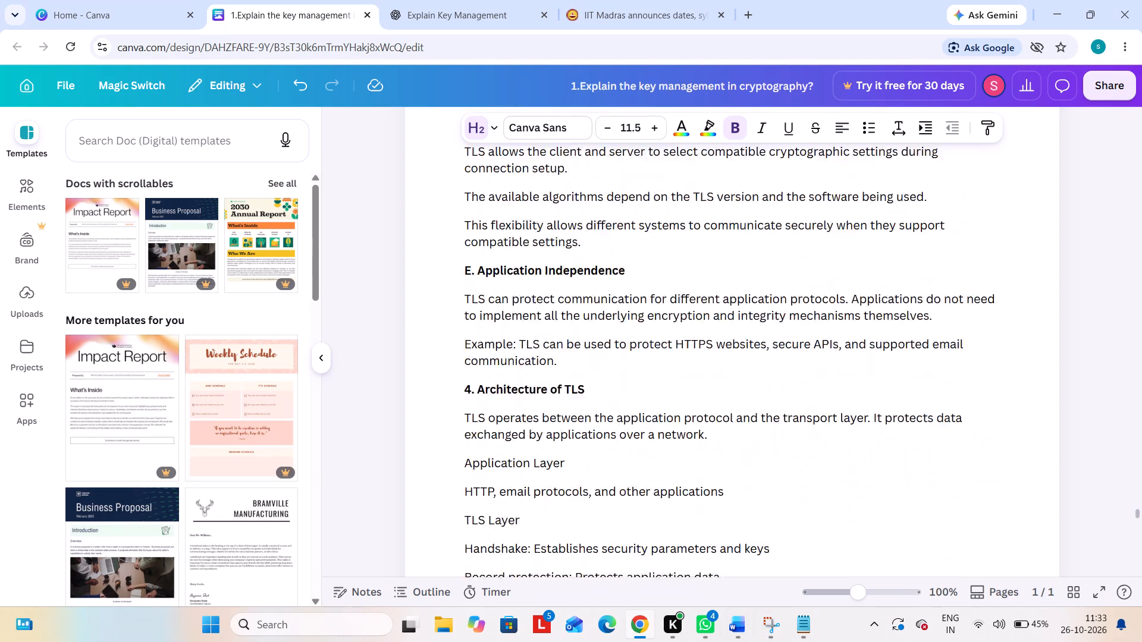
scroll(473, 277, down, 1)
scroll(473, 277, up, 4)
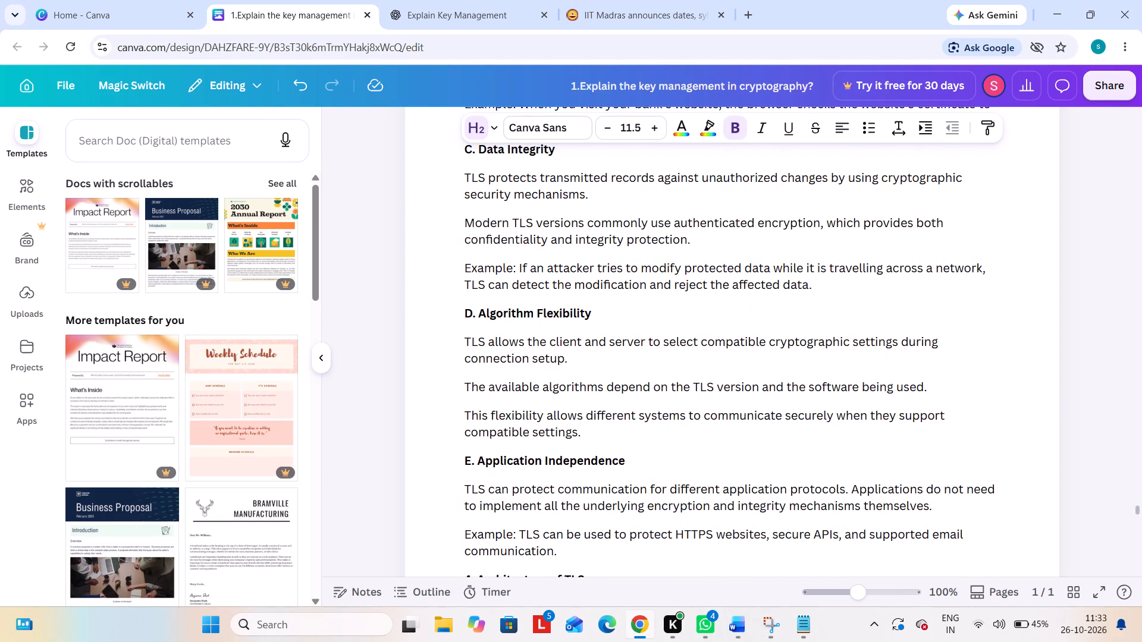
Turn the three paragraphs under "A. Encryption", including its Example, into a bulleted list.
scroll(473, 277, up, 3)
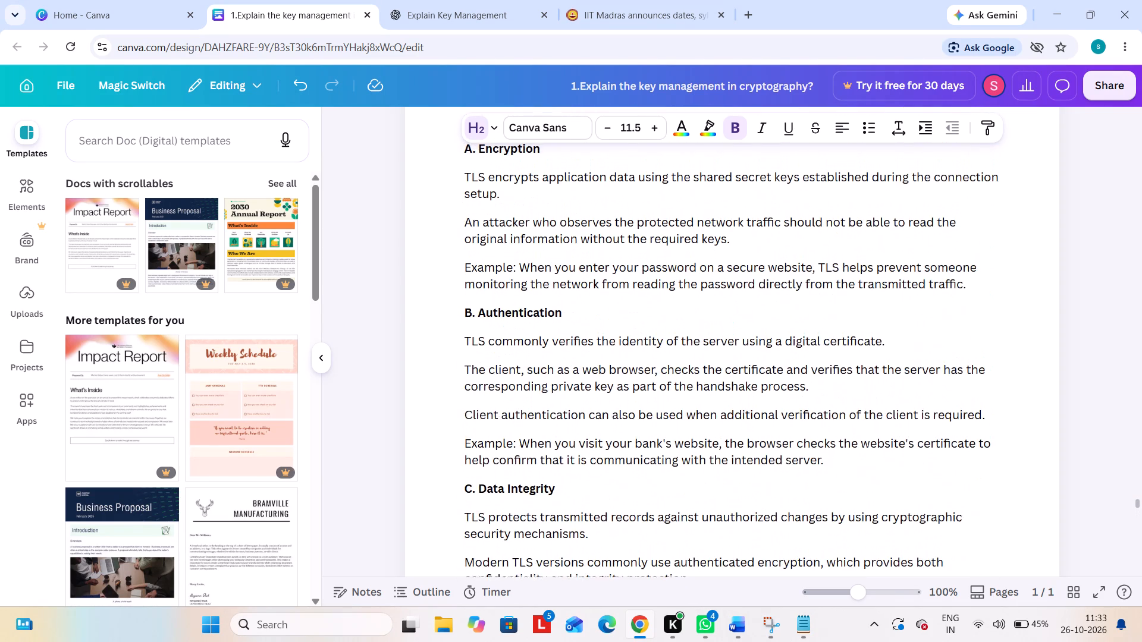
scroll(473, 277, up, 1)
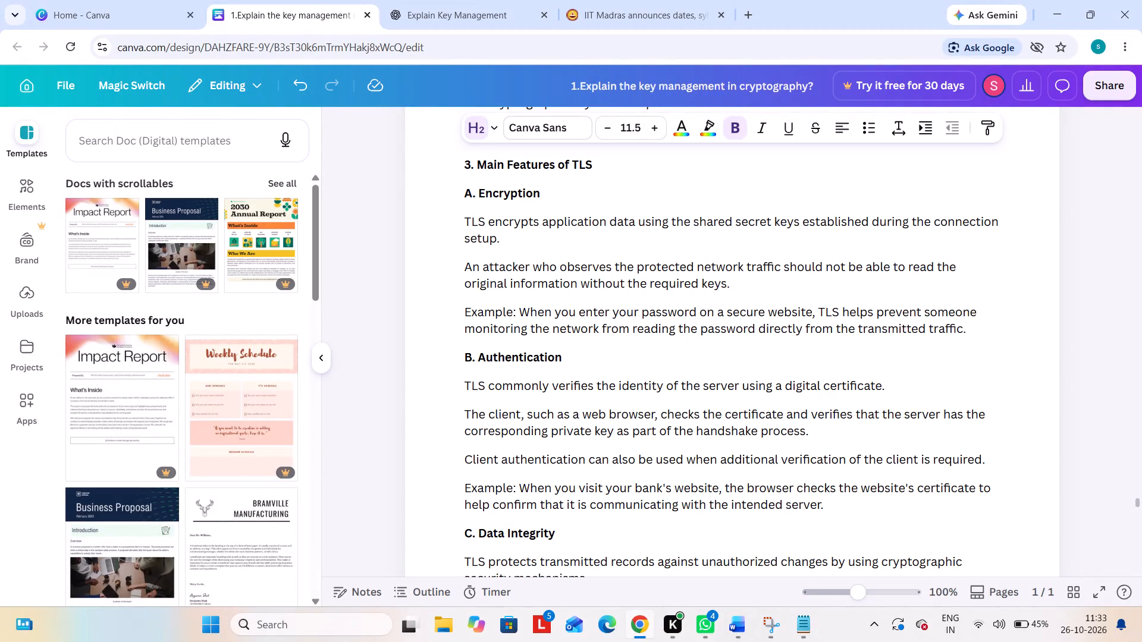
drag(465, 221, 1008, 390)
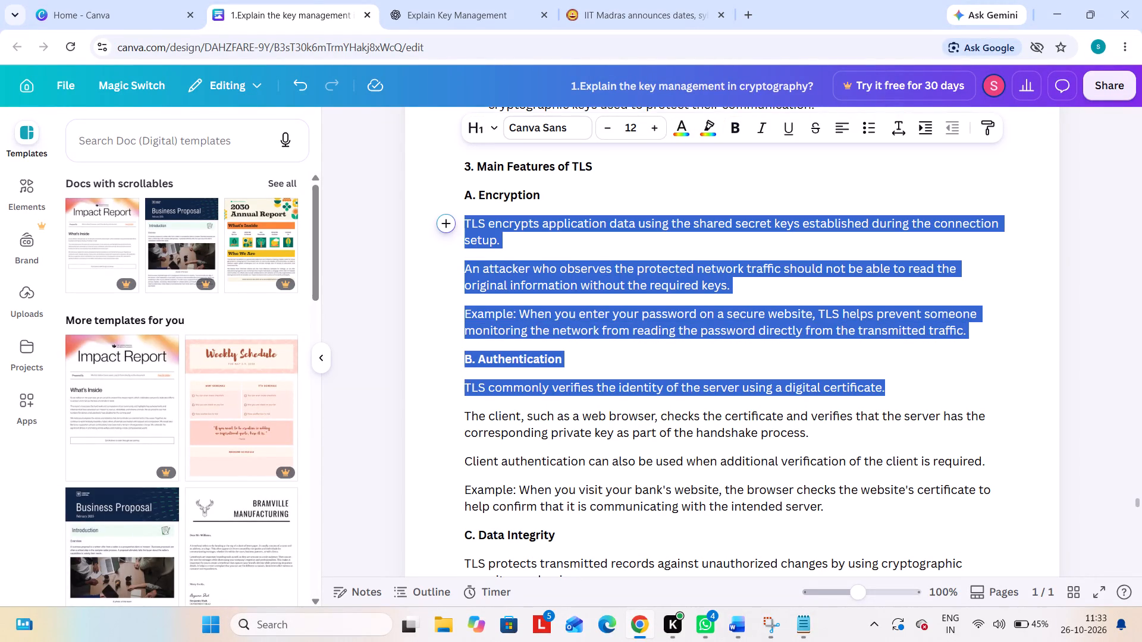
drag(1008, 390, 997, 335)
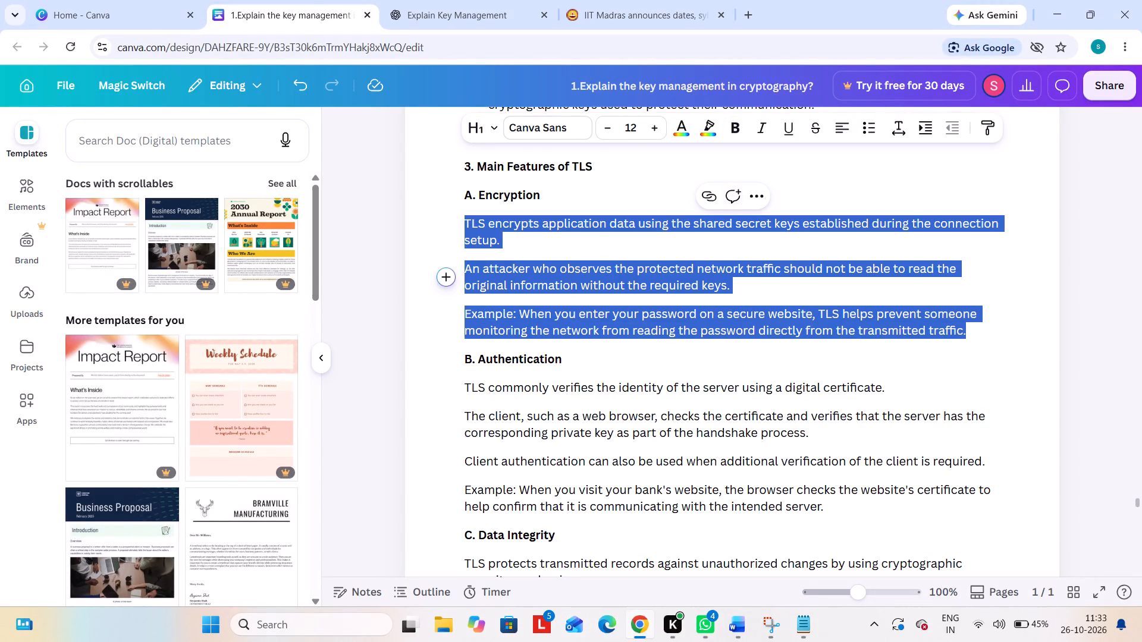
click(443, 272)
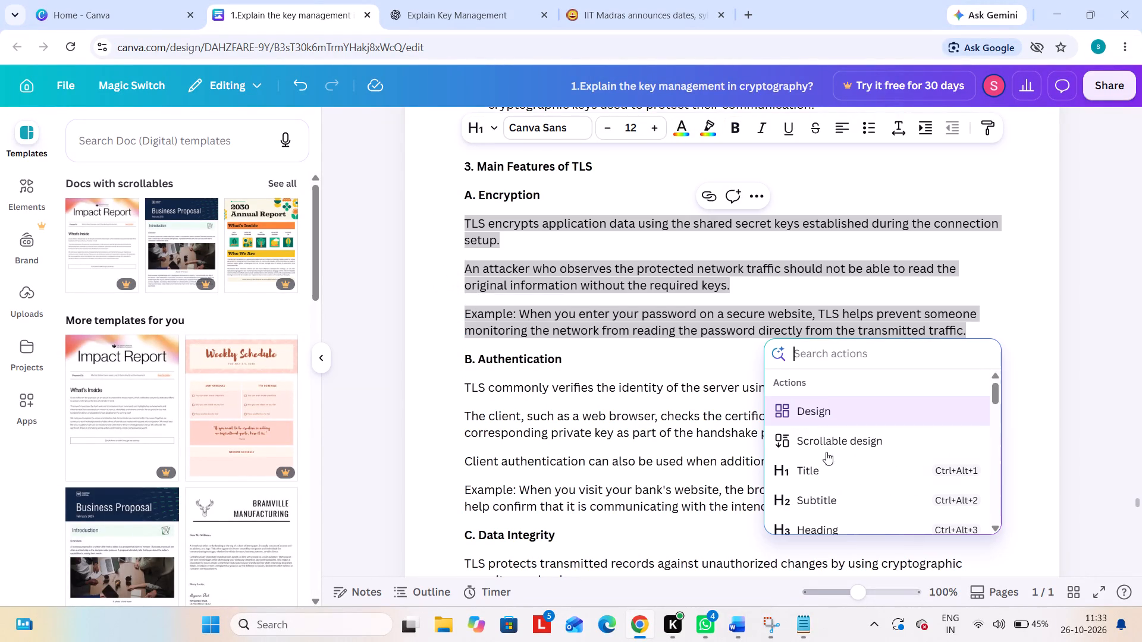
scroll(830, 467, down, 4)
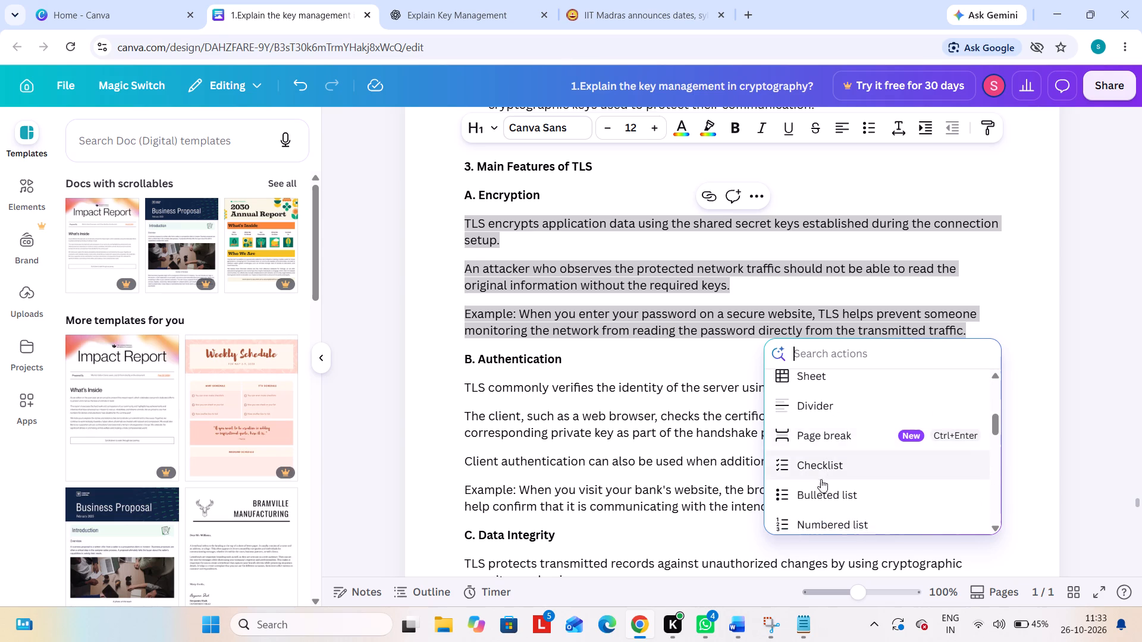
click(815, 486)
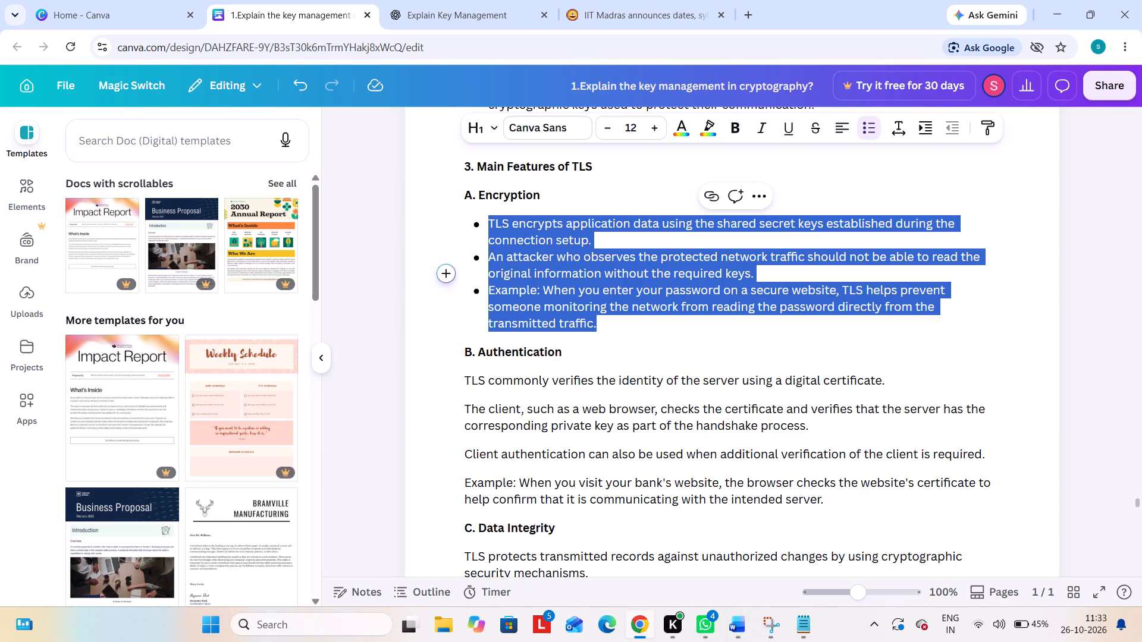
Turn the three paragraphs before the Example under "B. Authentication" into a bulleted list.
drag(465, 383, 867, 451)
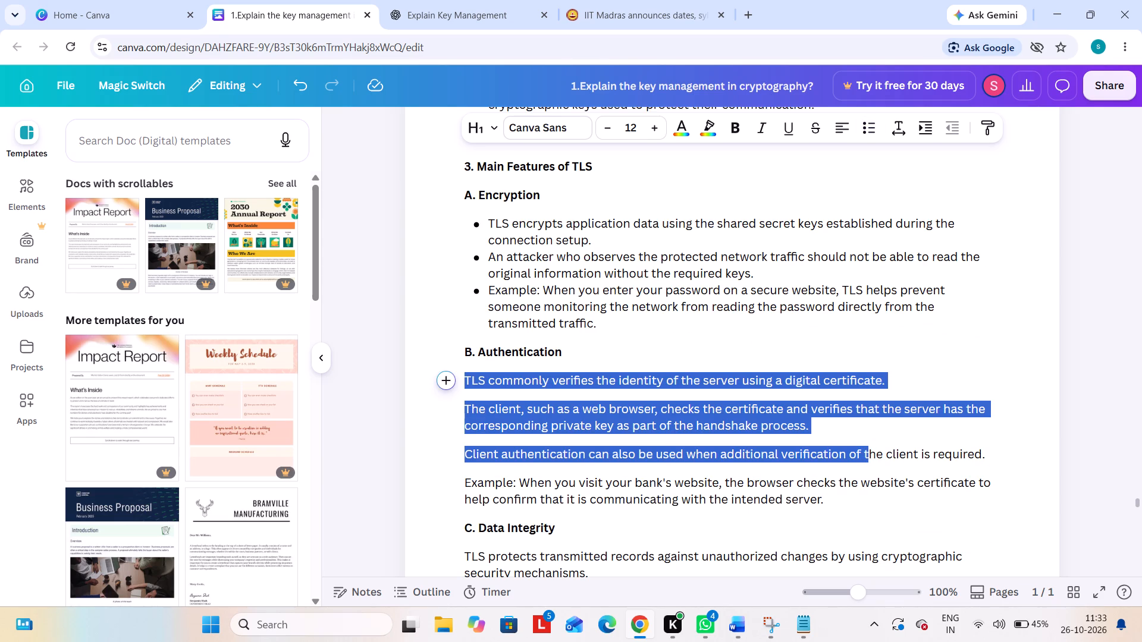
drag(867, 451, 900, 451)
scroll(895, 451, right, 1)
drag(900, 451, 991, 443)
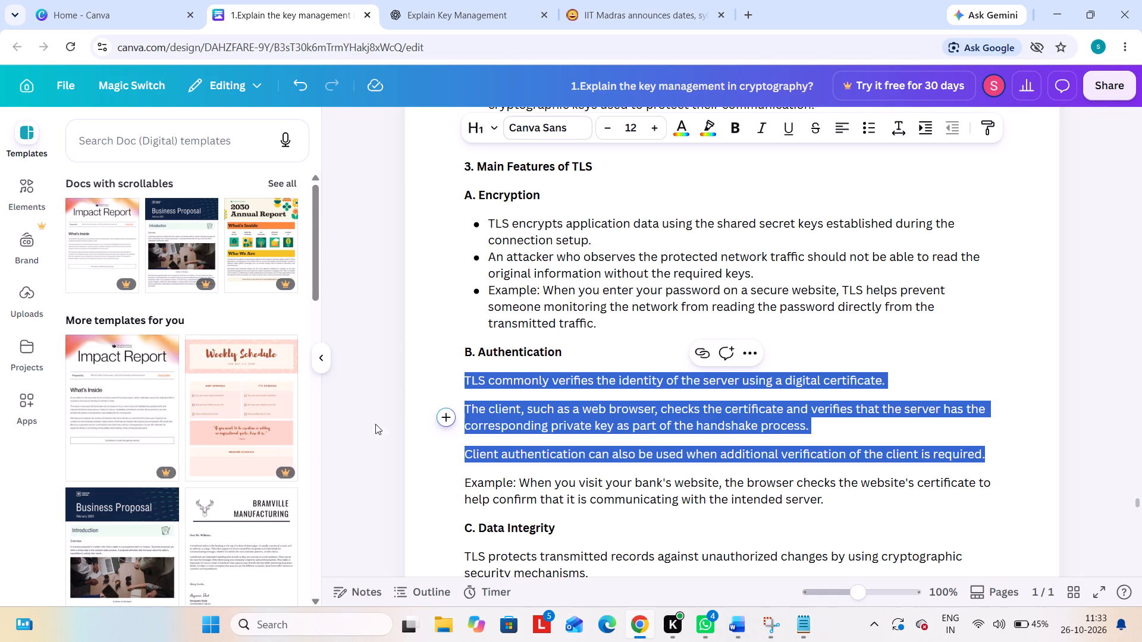
click(453, 411)
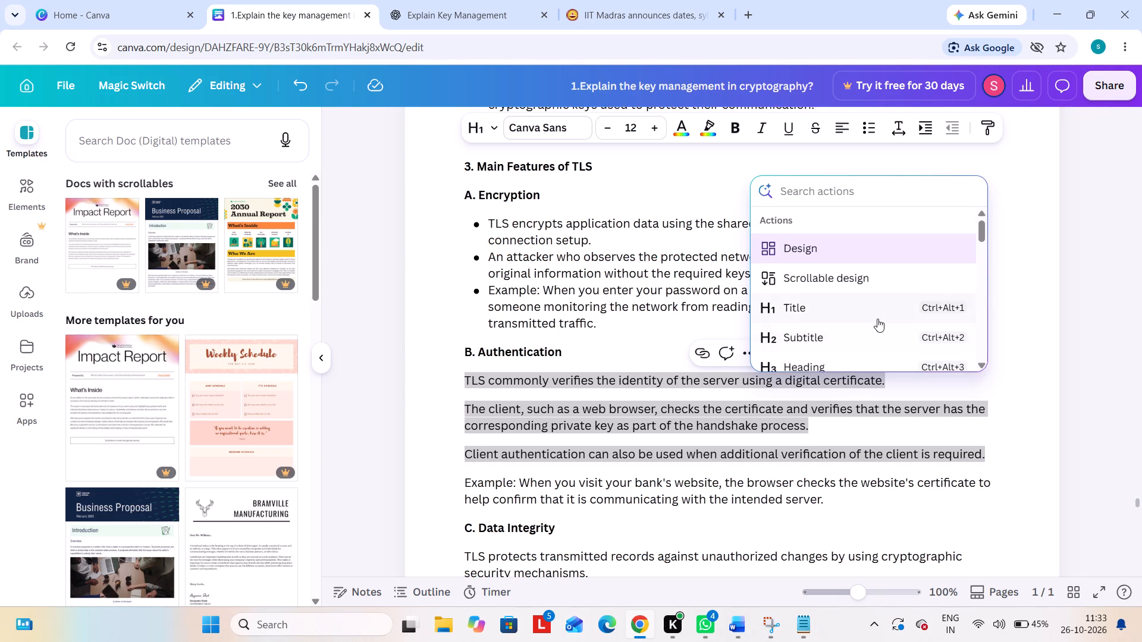
scroll(877, 319, down, 4)
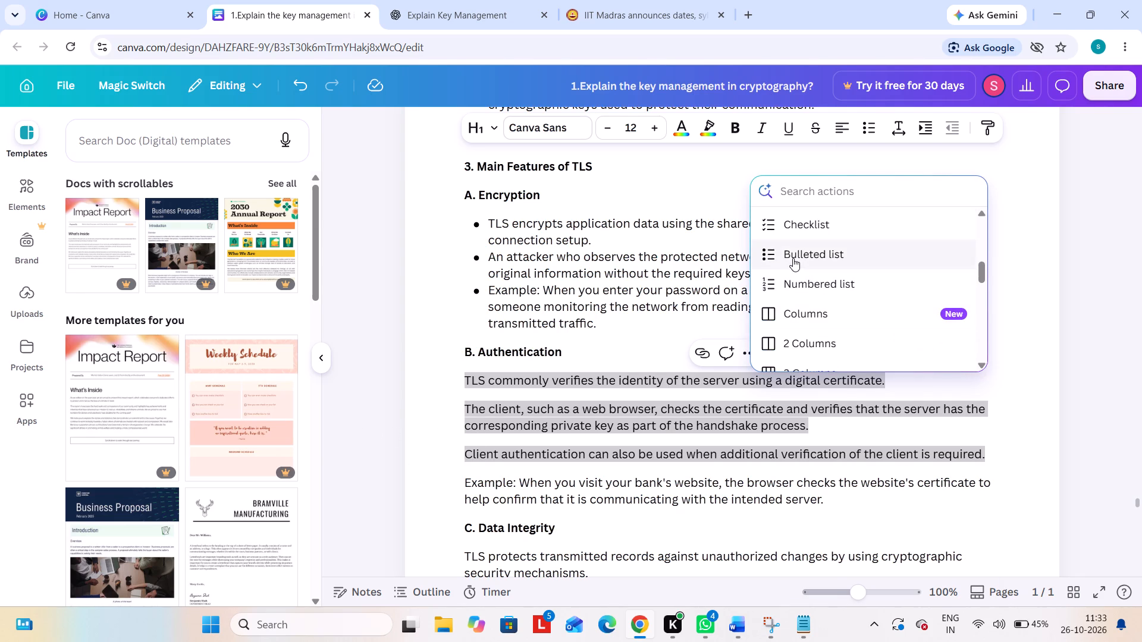
click(793, 258)
Remove the bullet from the Example paragraph about entering a password under "A. Encryption".
click(484, 285)
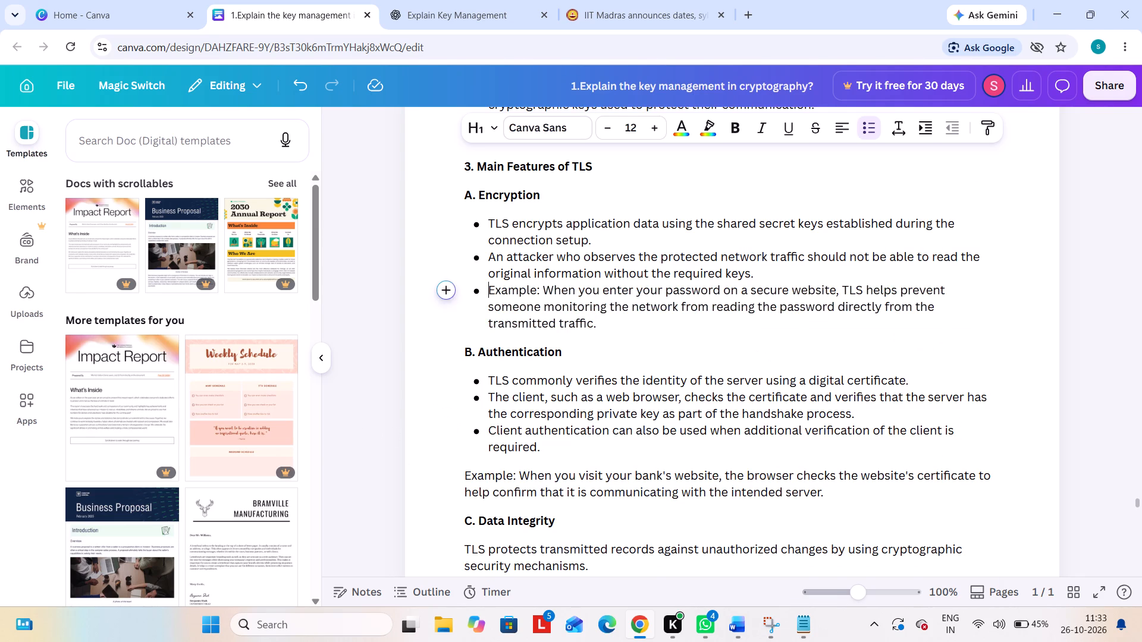
key(BackSpace)
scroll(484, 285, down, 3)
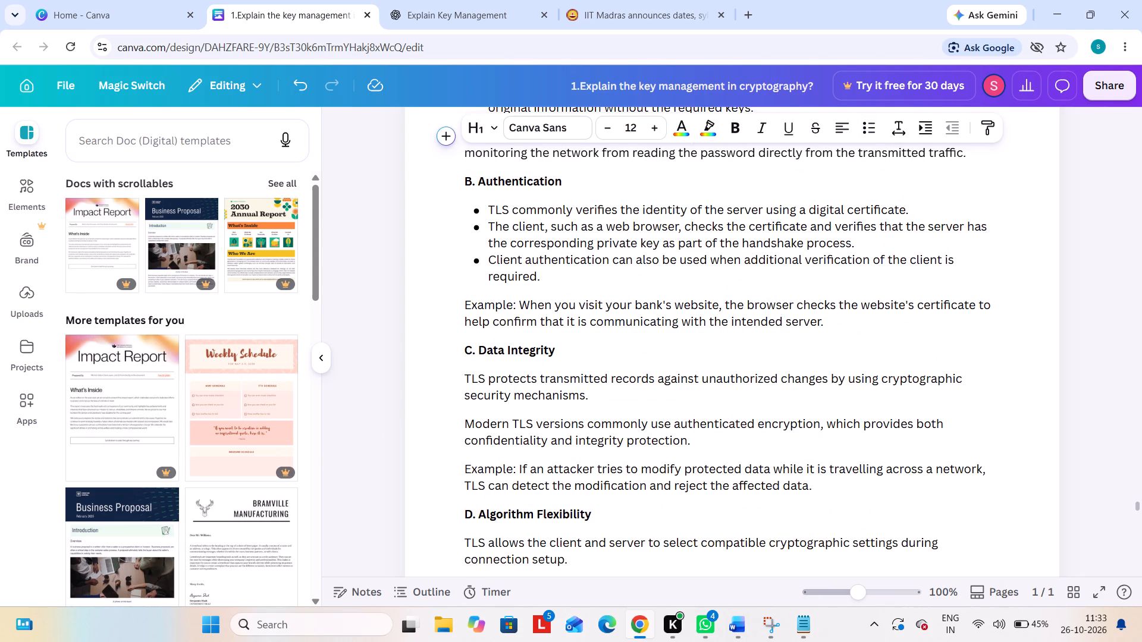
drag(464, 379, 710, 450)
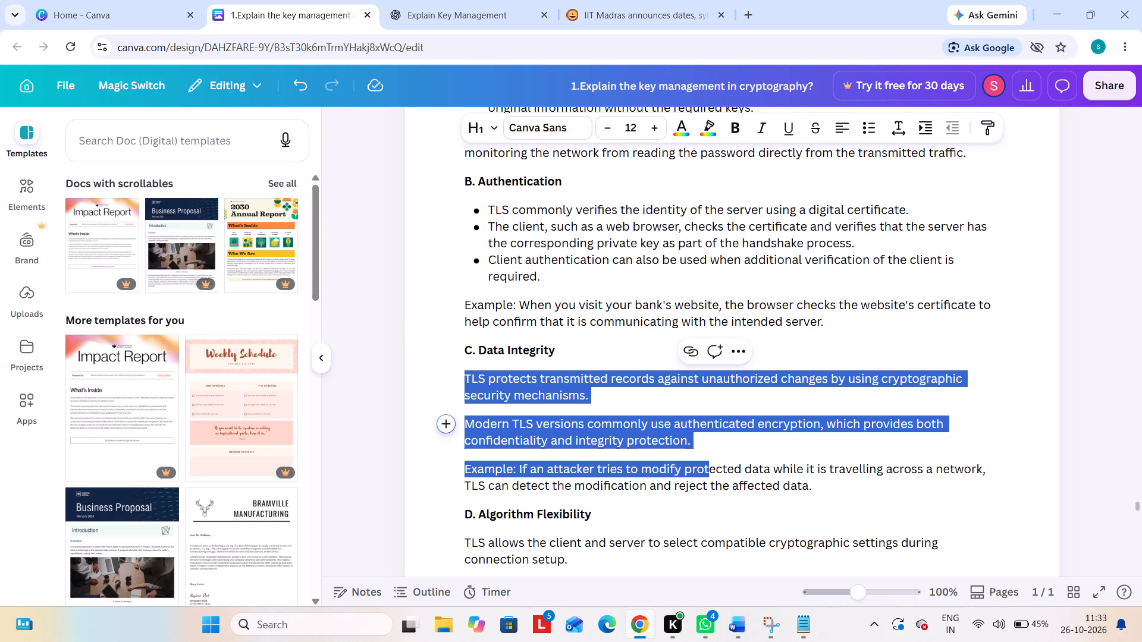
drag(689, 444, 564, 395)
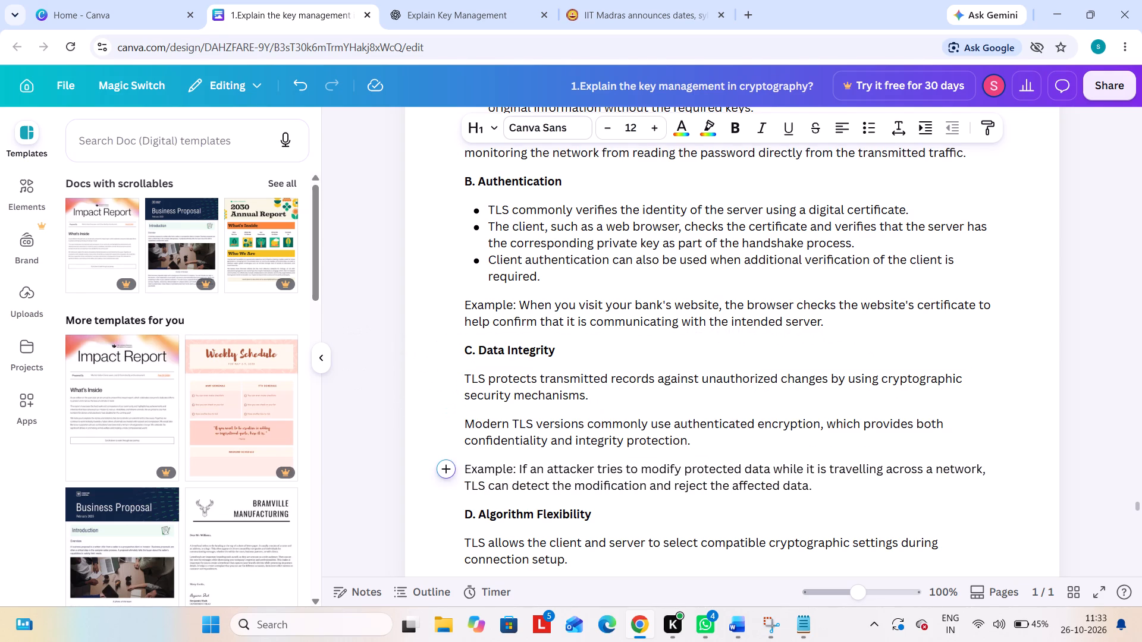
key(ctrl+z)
Turn the two paragraphs before the Example under "C. Data Integrity" into a bulleted list.
drag(462, 376, 691, 440)
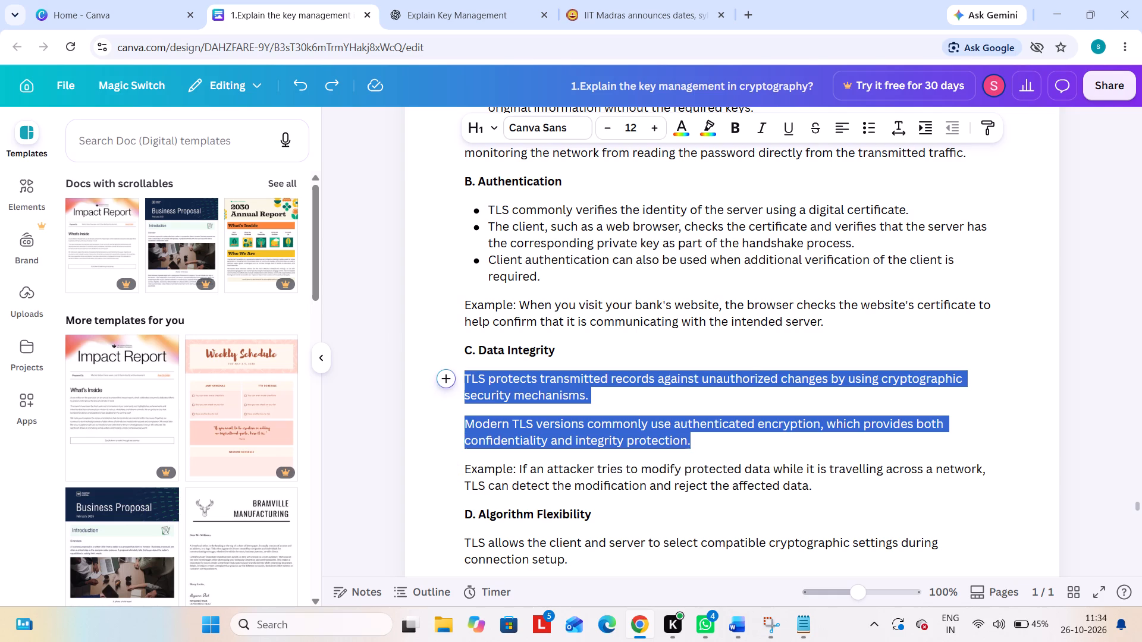
drag(691, 440, 702, 444)
click(440, 407)
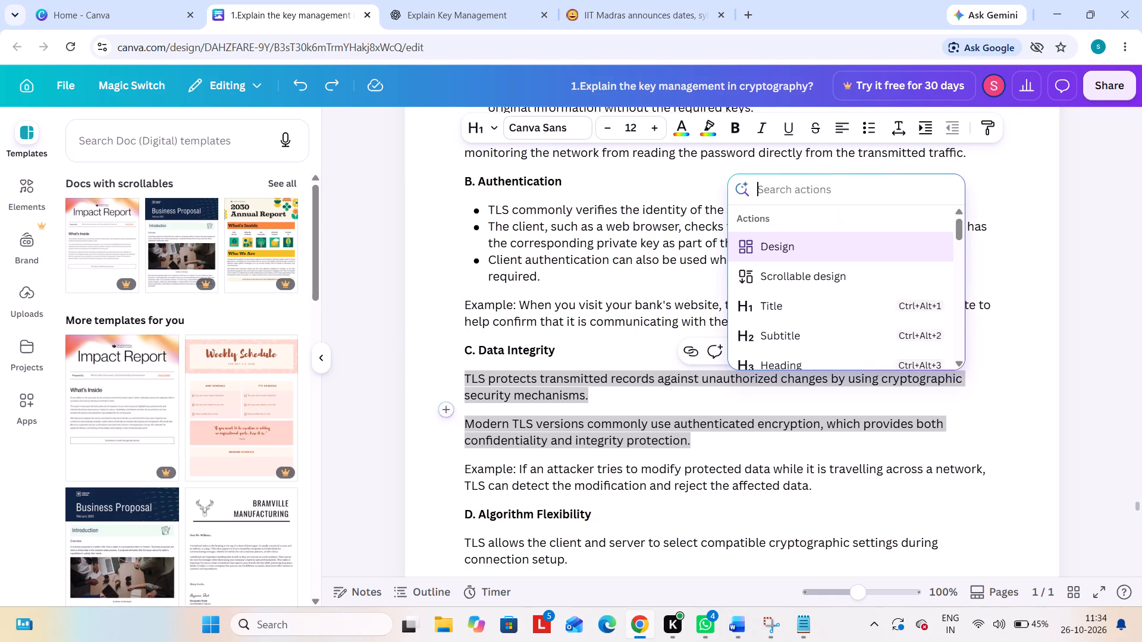
scroll(816, 286, down, 4)
scroll(816, 286, up, 1)
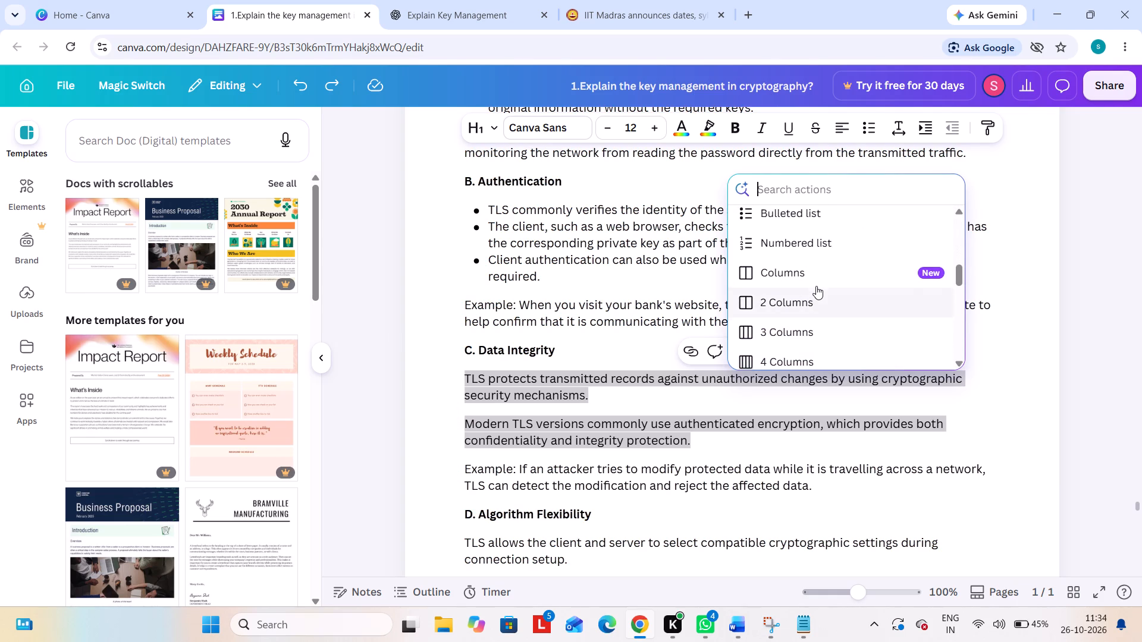
scroll(816, 286, up, 1)
click(851, 225)
Turn the three paragraphs under "D. Algorithm Flexibility" into a bulleted list.
scroll(641, 337, down, 3)
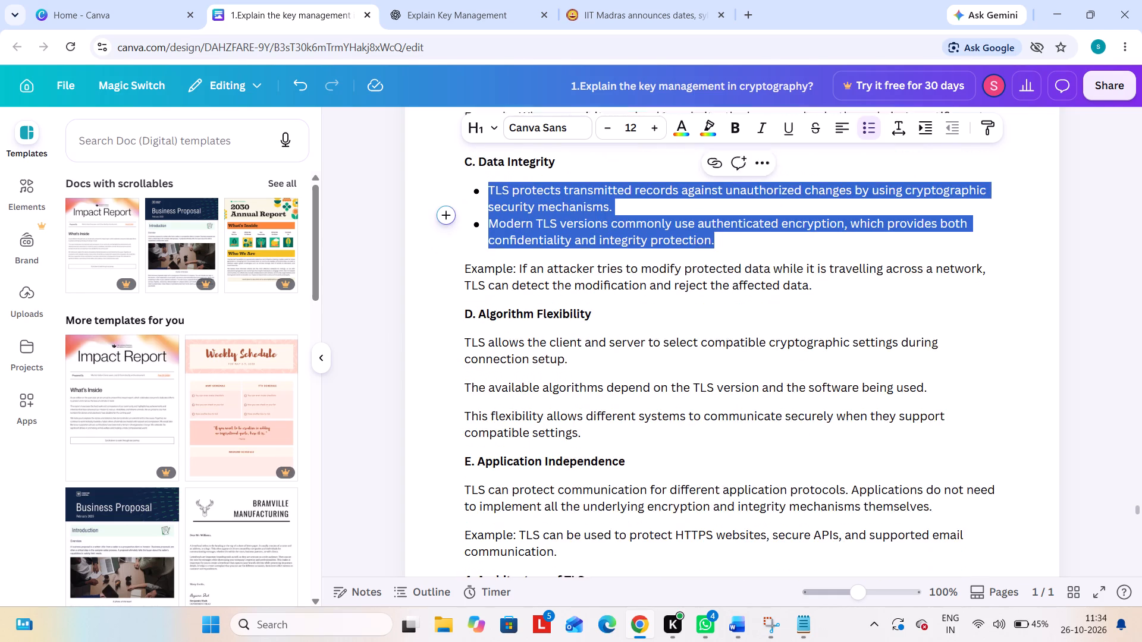
drag(463, 323, 664, 414)
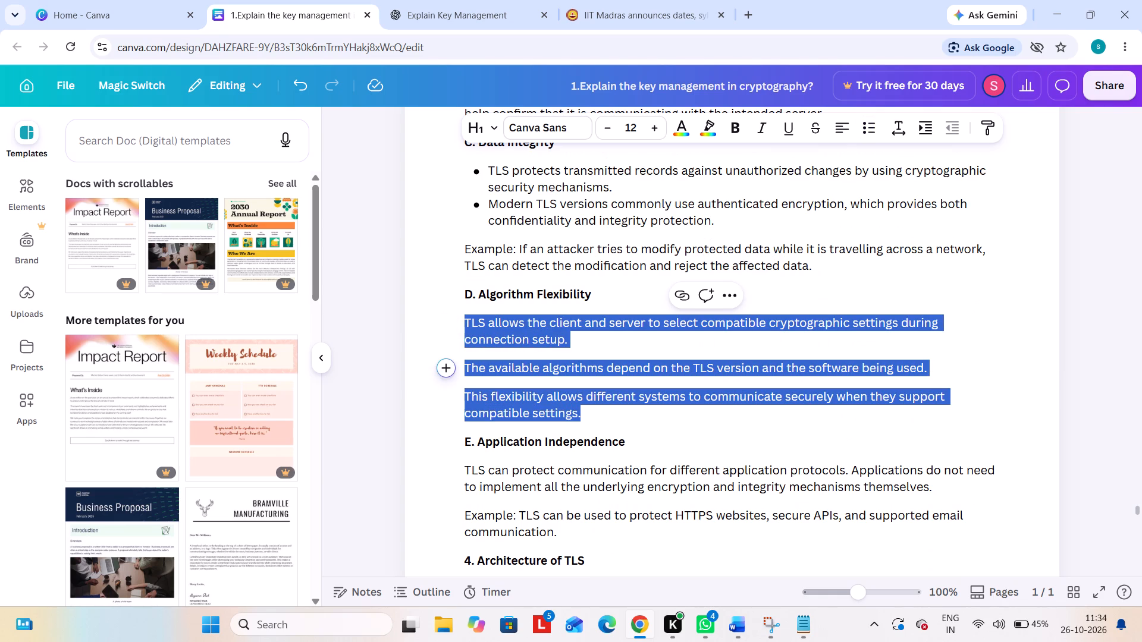
click(448, 366)
scroll(821, 232, down, 3)
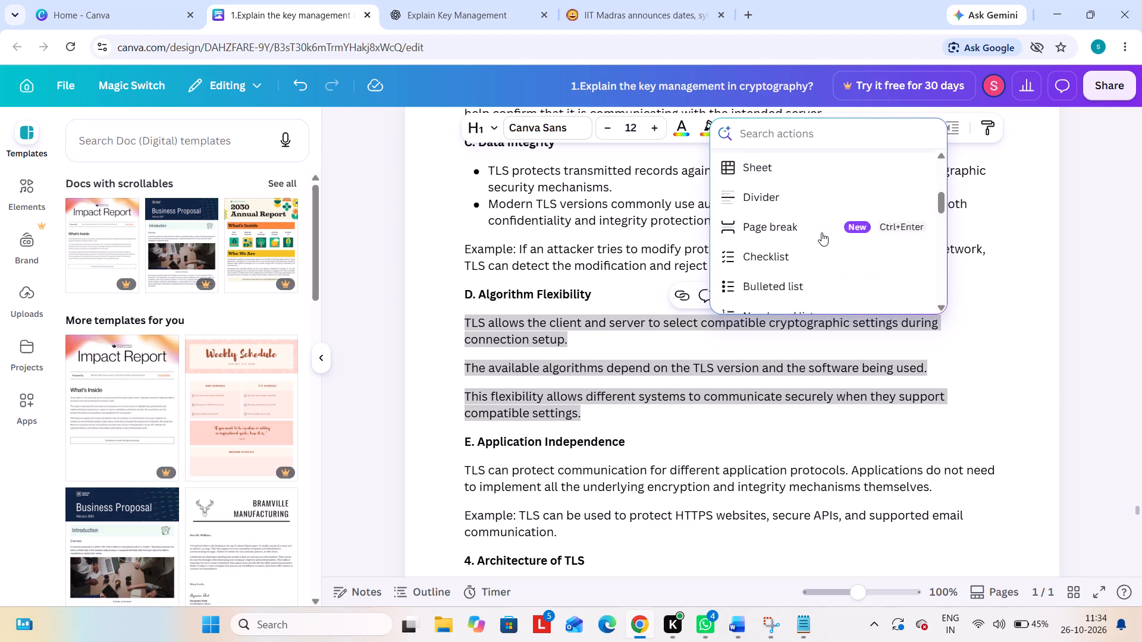
scroll(821, 232, down, 1)
click(769, 213)
scroll(607, 352, down, 3)
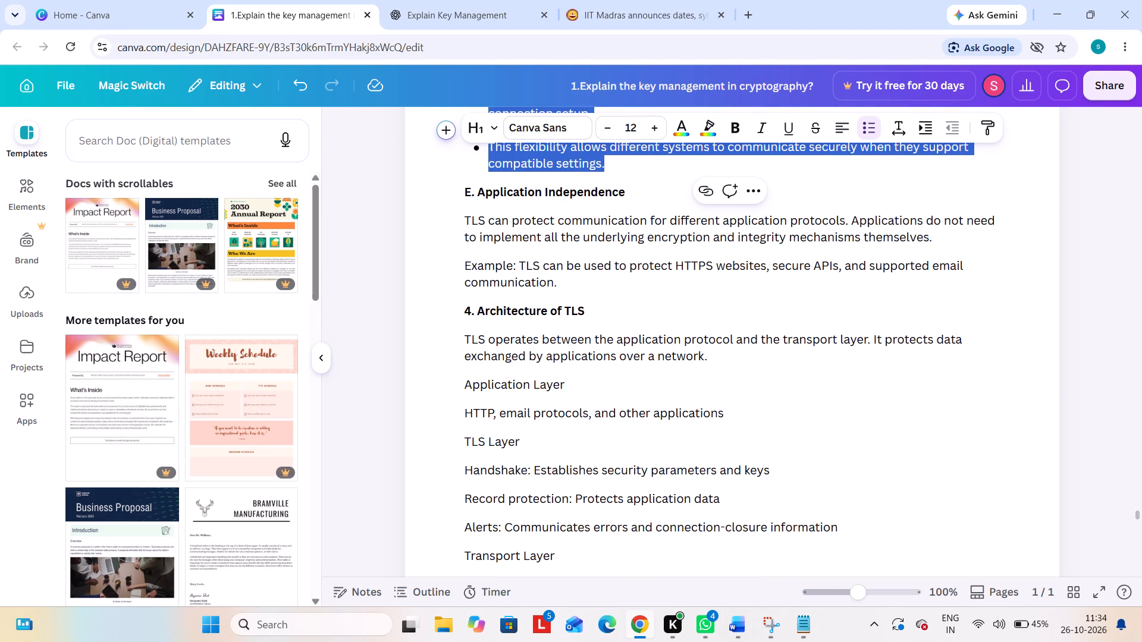
drag(463, 225, 713, 243)
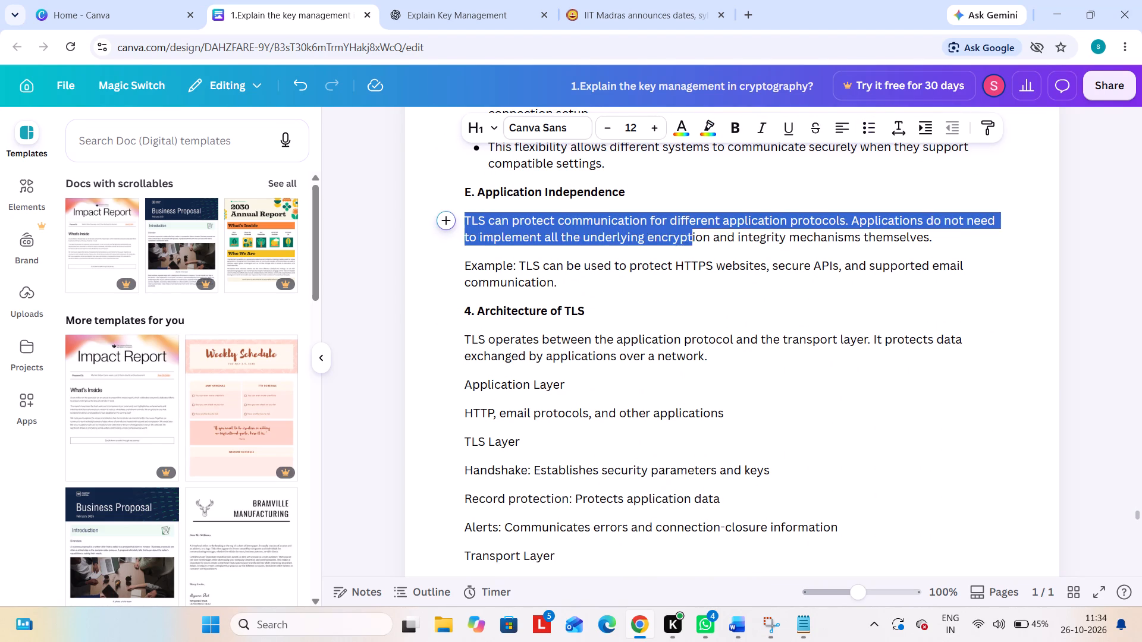
drag(713, 243, 948, 234)
scroll(790, 232, right, 1)
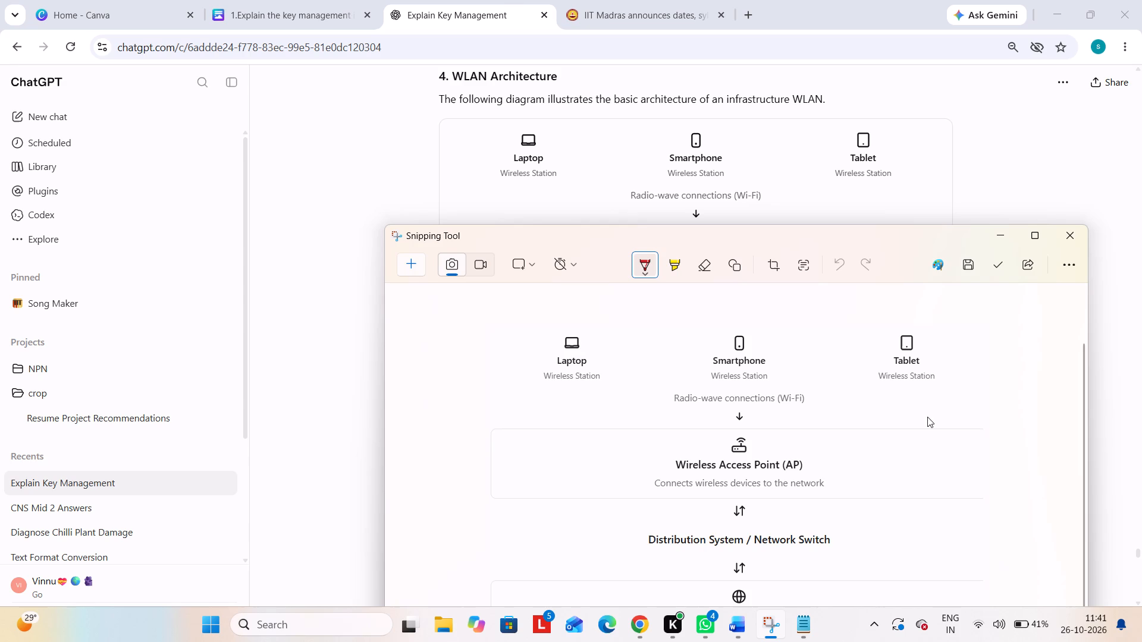
In the Canva document, replace the text lines from "Laptop" through the figure caption under "WLAN Architecture" with the copied diagram screenshot.
click(280, 1)
scroll(536, 304, down, 1)
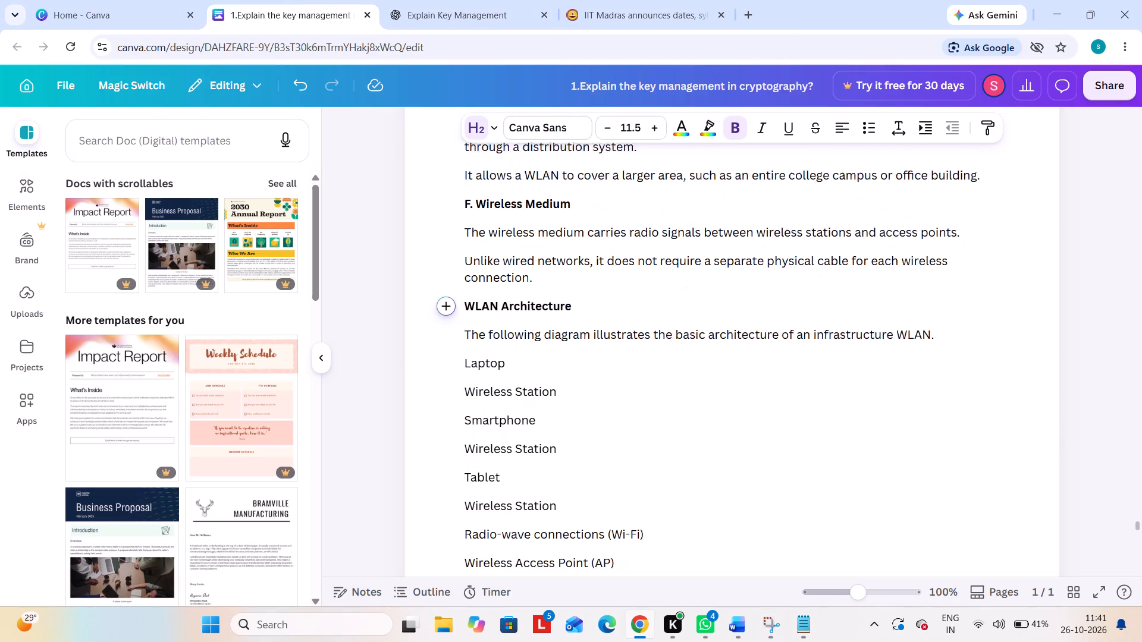
scroll(536, 304, down, 2)
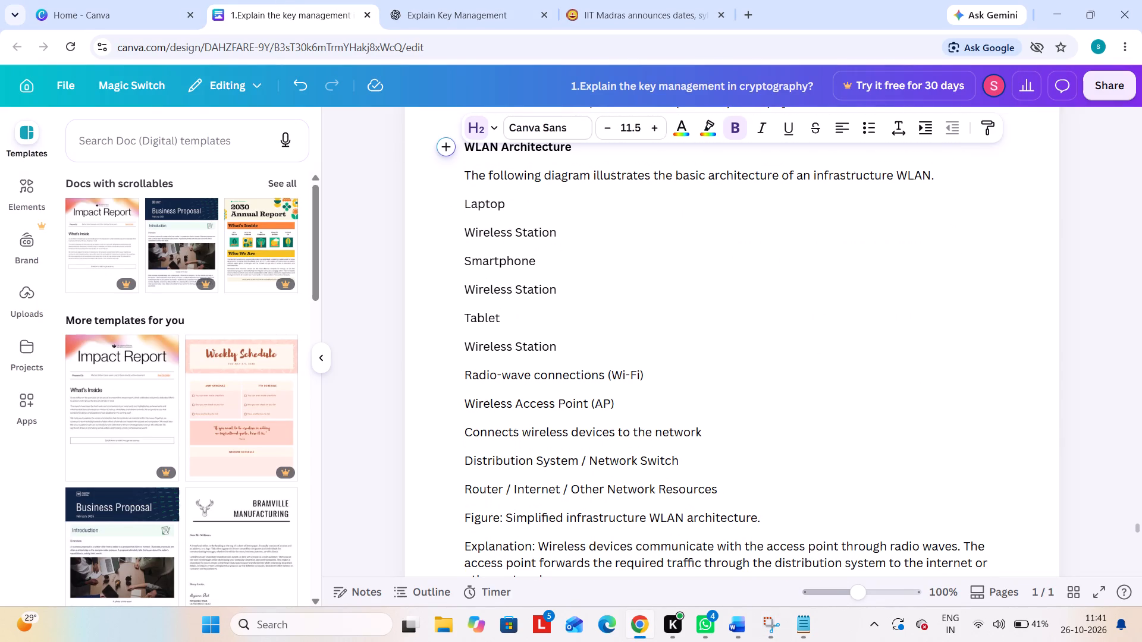
drag(463, 203, 561, 391)
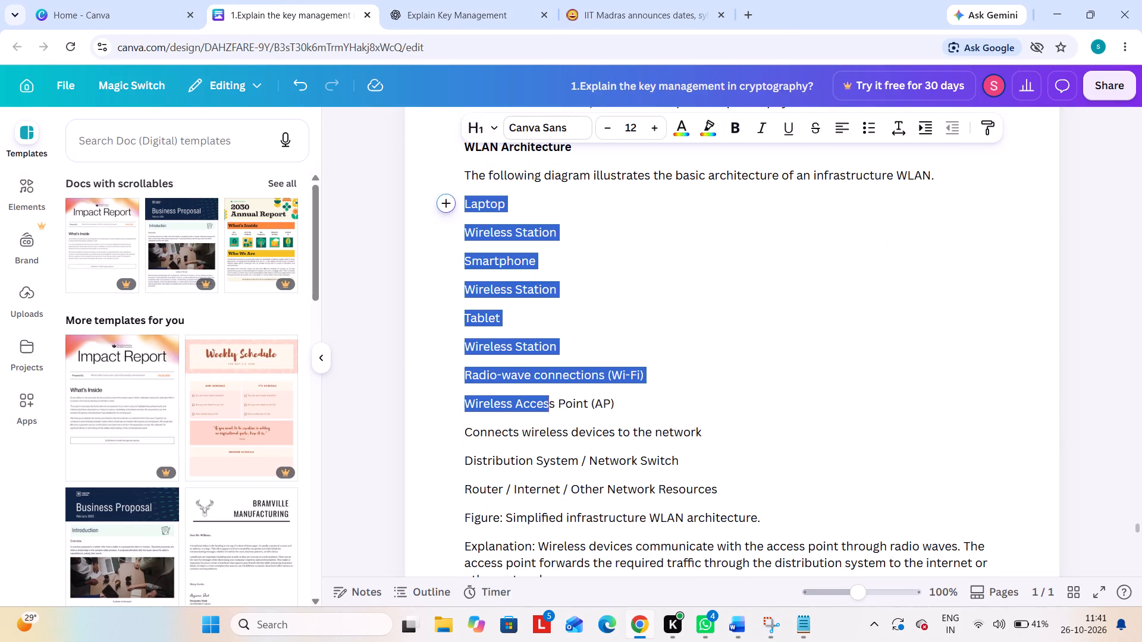
drag(561, 391, 808, 512)
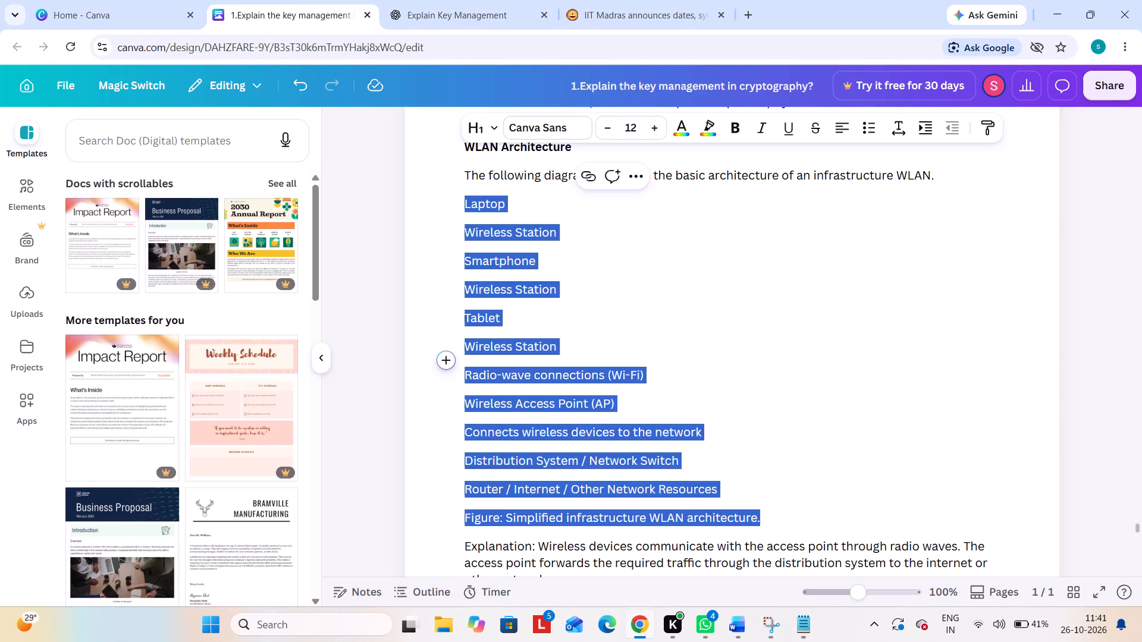
key(BackSpace)
key(ctrl+v)
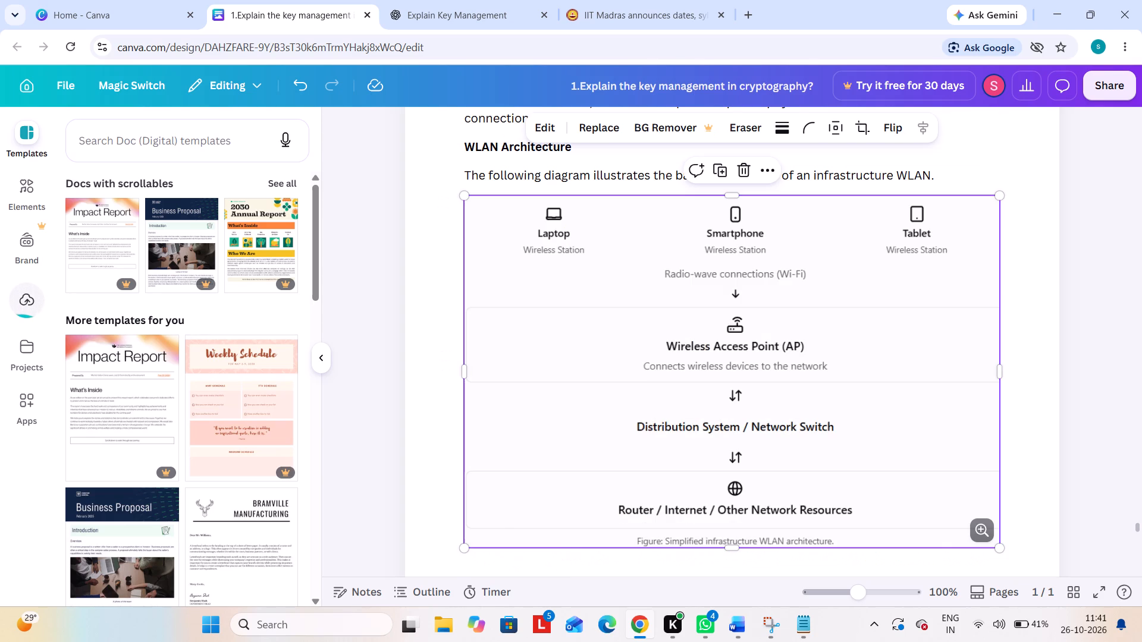
scroll(808, 512, down, 2)
click(453, 444)
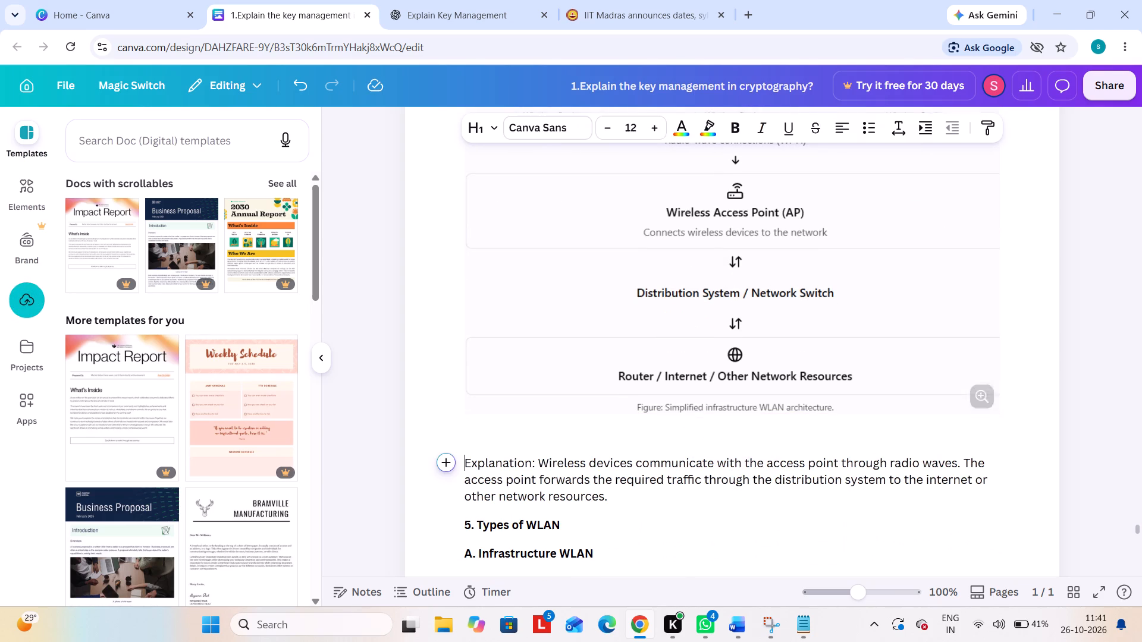
Remove the number 5 prefix from the "Types of WLAN" heading.
scroll(453, 444, down, 4)
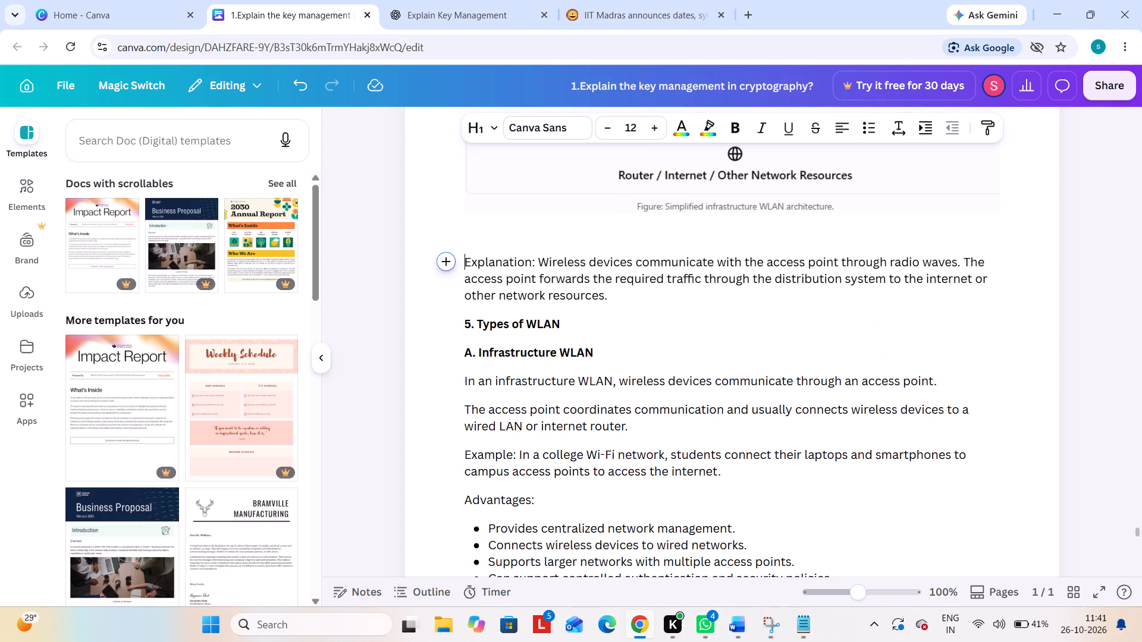
click(479, 328)
key(BackSpace)
key(BackSpace)
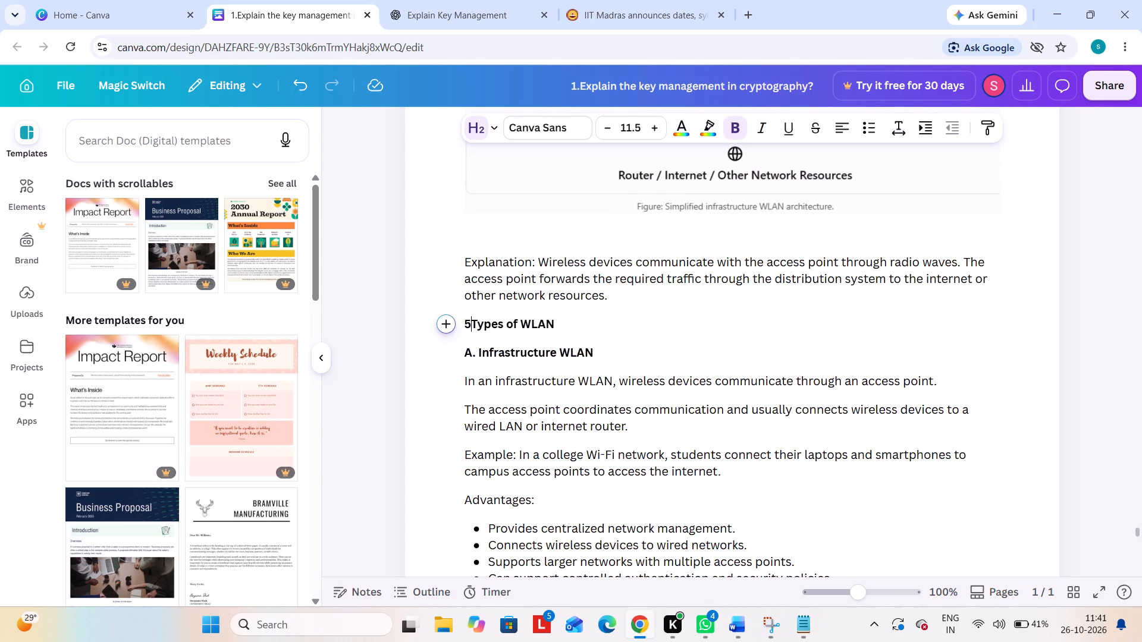
key(BackSpace)
Remove the number 6 prefix from the "Working of WLAN" heading.
scroll(479, 328, down, 6)
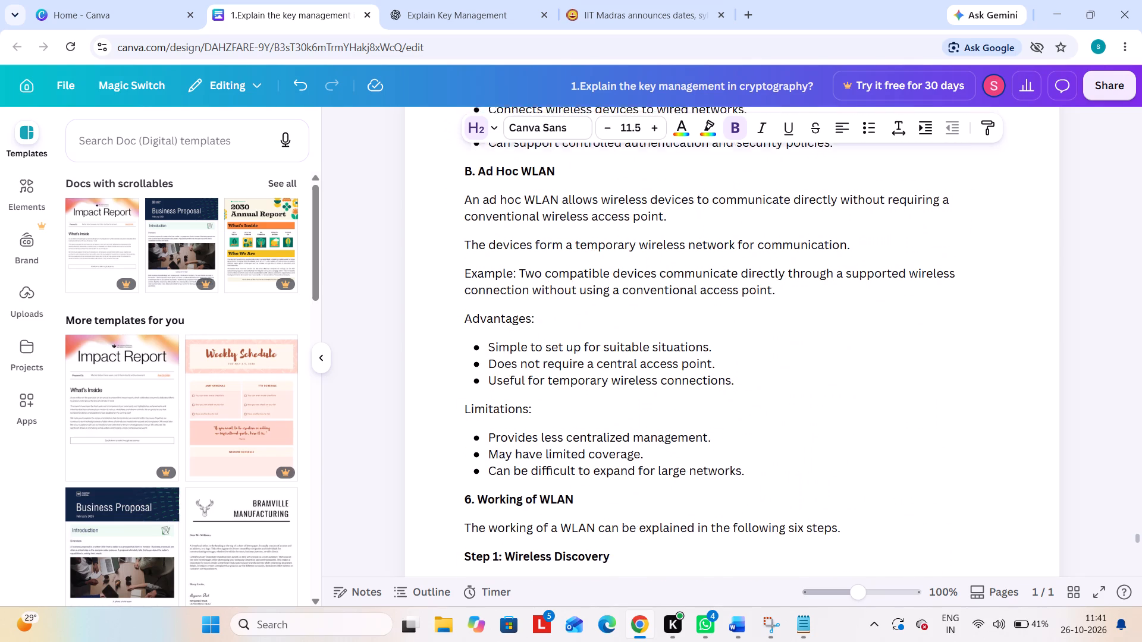
scroll(479, 328, down, 1)
scroll(479, 328, up, 1)
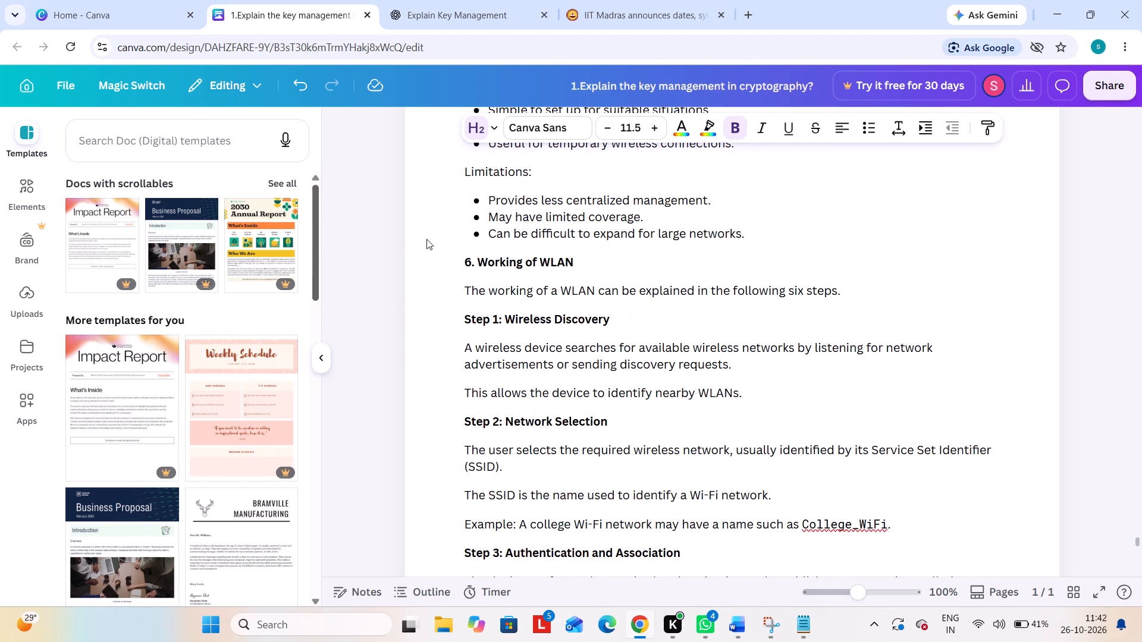
click(476, 263)
key(BackSpace)
key(BackSpace)
key(BackSpace)
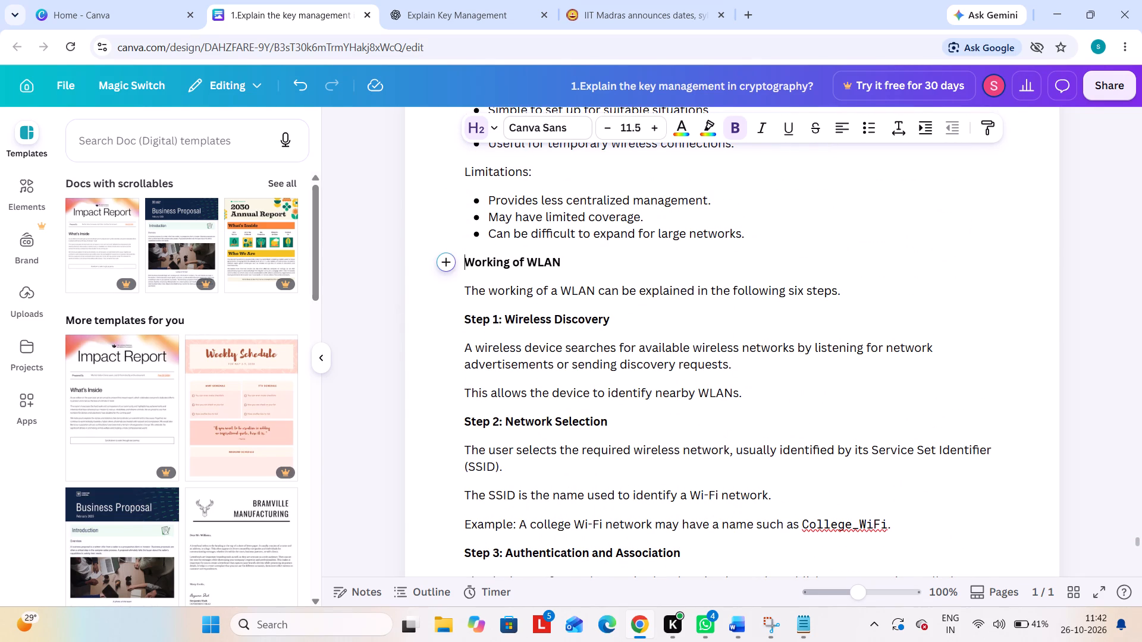
Remove the number 7 prefix from the "Security in WLAN" heading.
scroll(476, 263, down, 5)
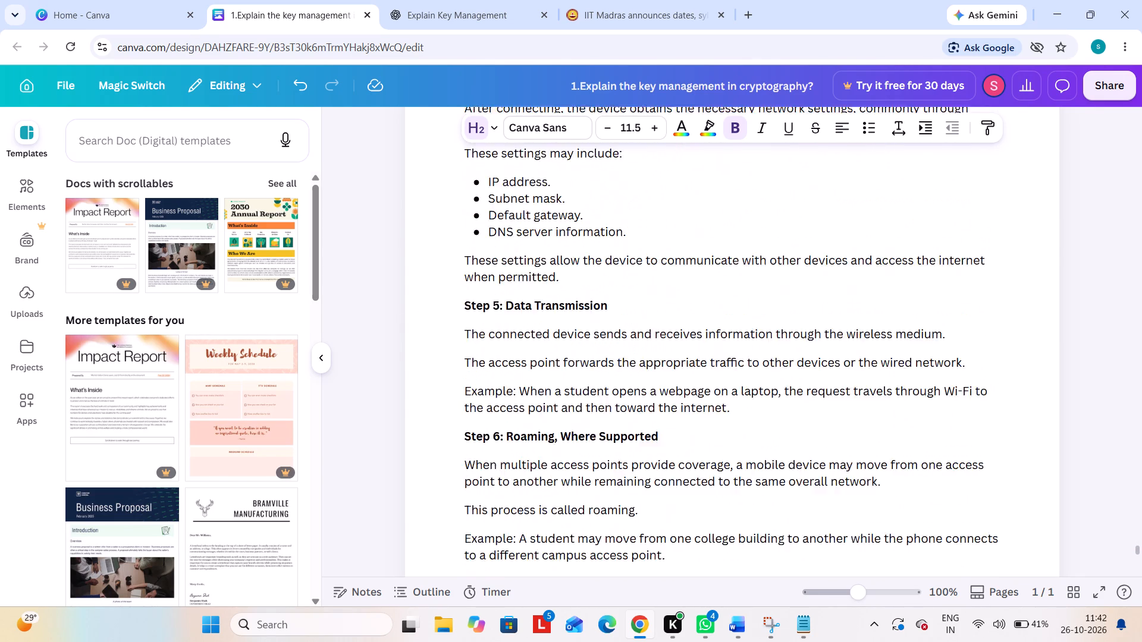
scroll(476, 263, down, 4)
scroll(476, 263, up, 1)
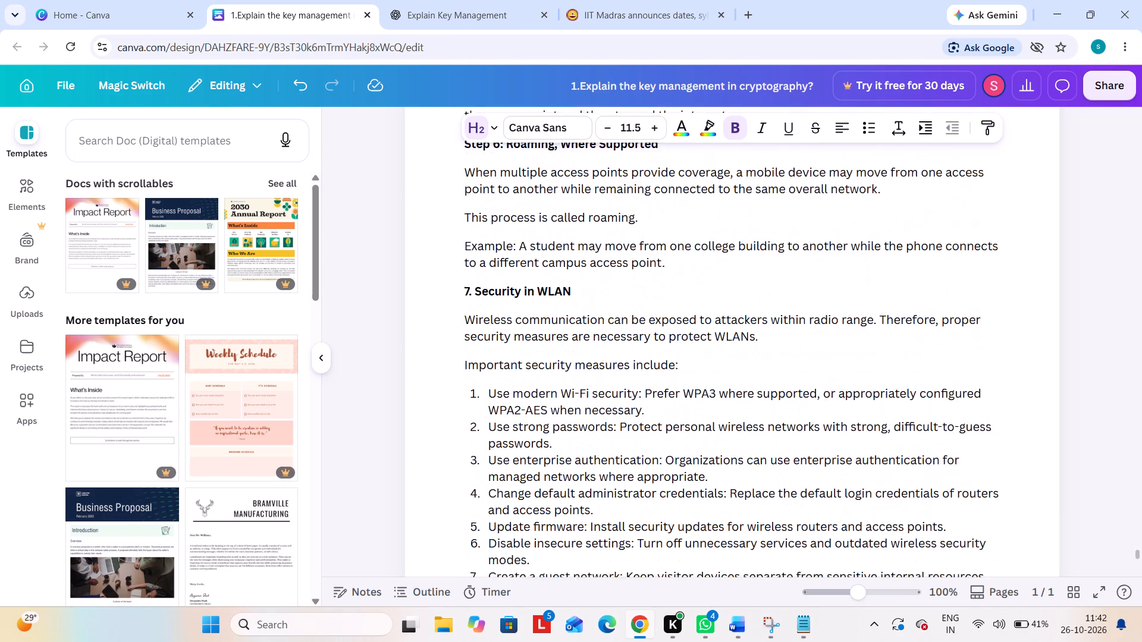
scroll(476, 263, up, 1)
click(480, 314)
key(Left)
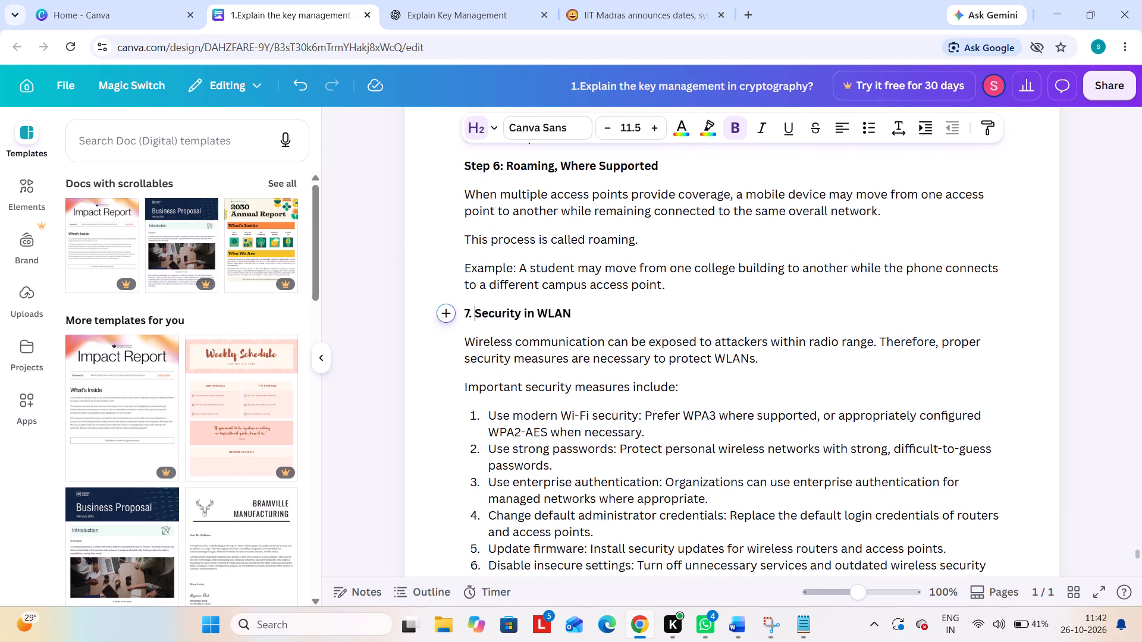
key(BackSpace)
key(BackSpace)
key(BackSpace)
Remove the number 8 prefix from the "Advantages of WLAN" heading.
scroll(480, 314, down, 3)
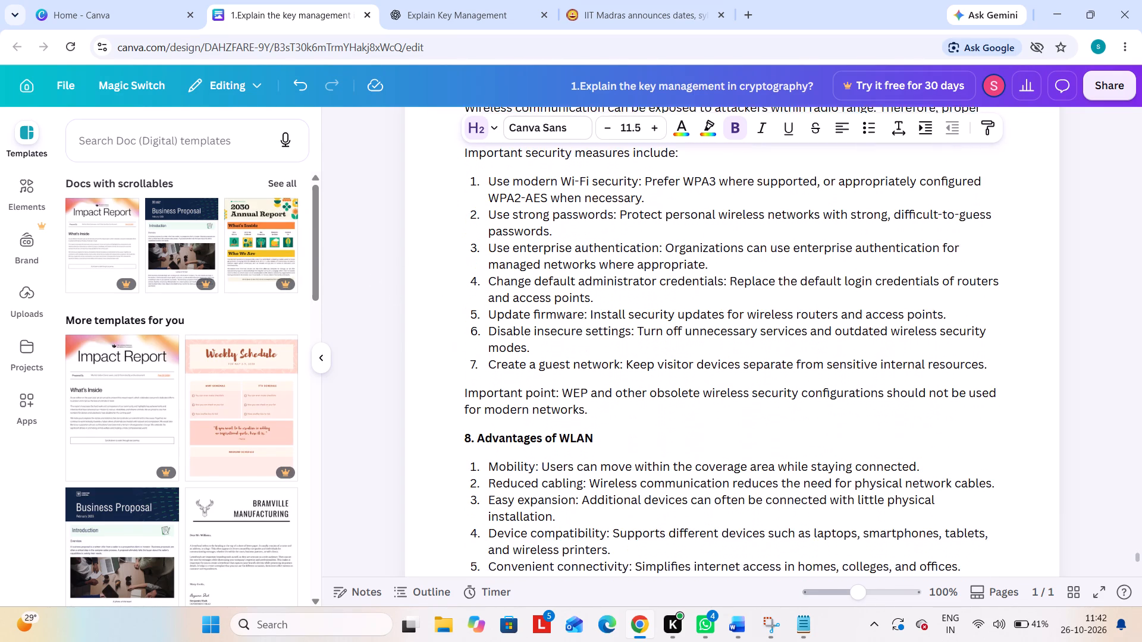
scroll(480, 314, down, 5)
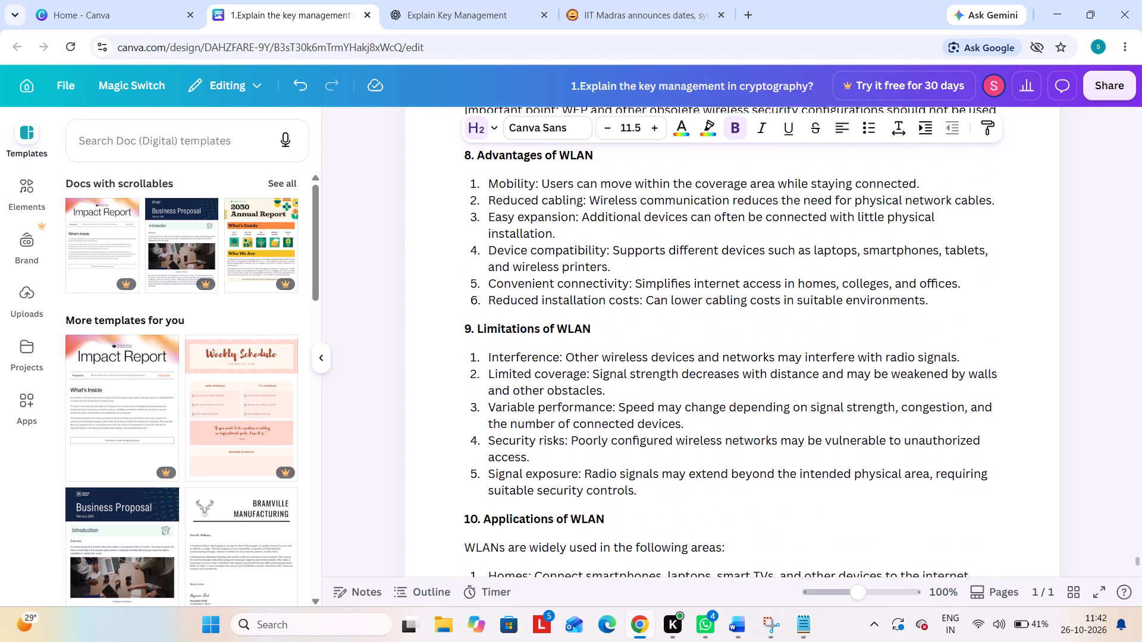
scroll(480, 314, down, 2)
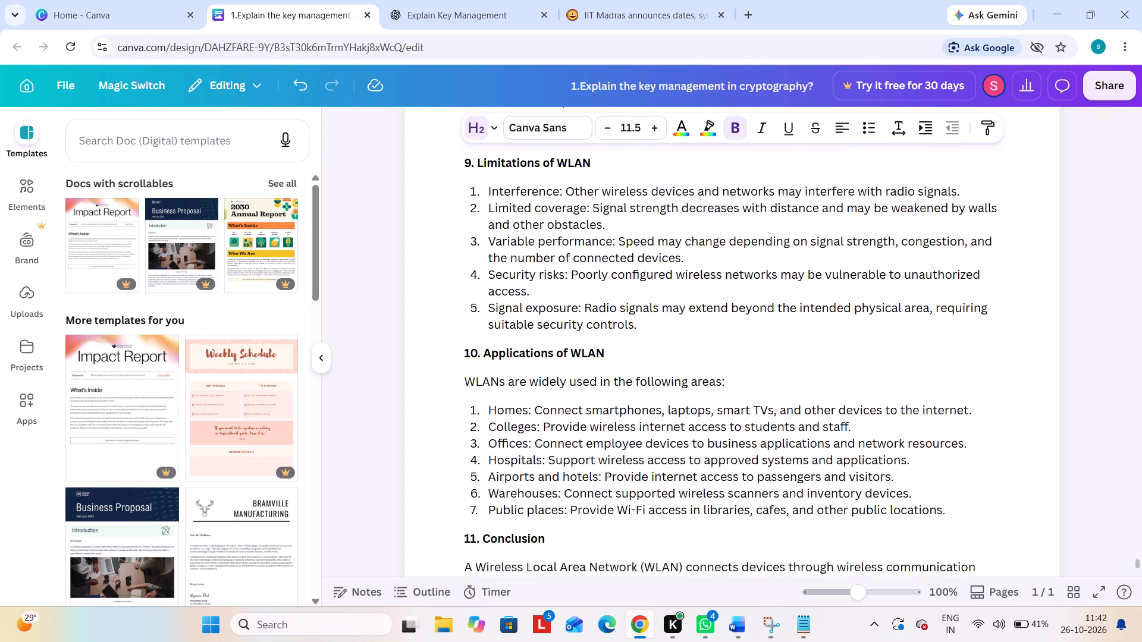
scroll(372, 207, up, 4)
click(476, 401)
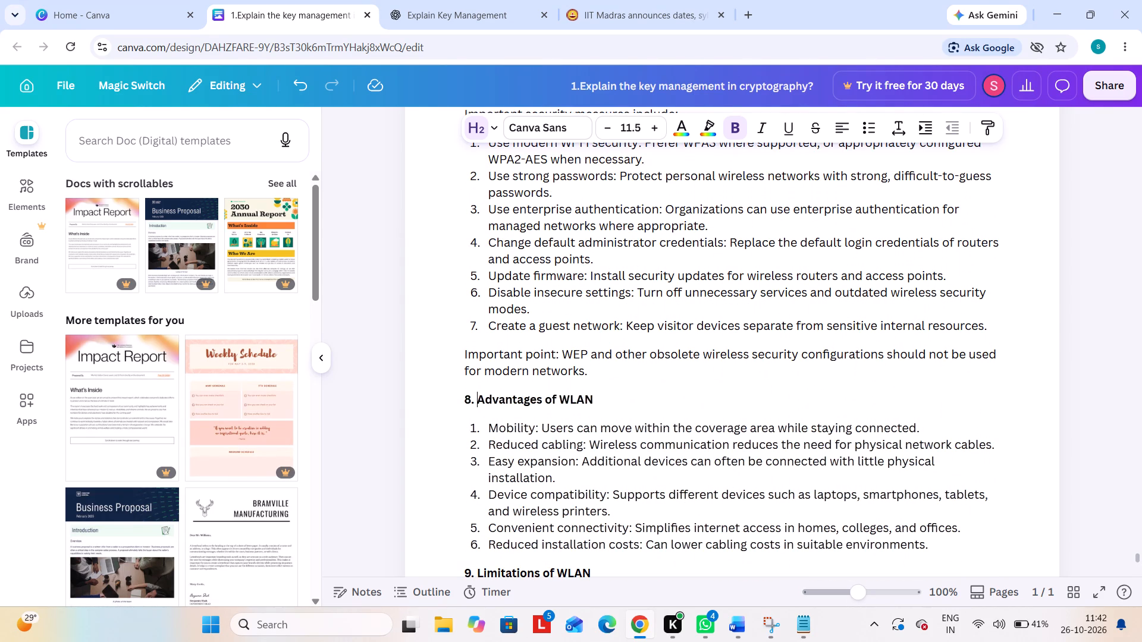
key(BackSpace)
key(BackSpace)
key(BackSpace)
Remove the number 9 prefix from the "Limitations of WLAN" heading.
scroll(476, 401, down, 4)
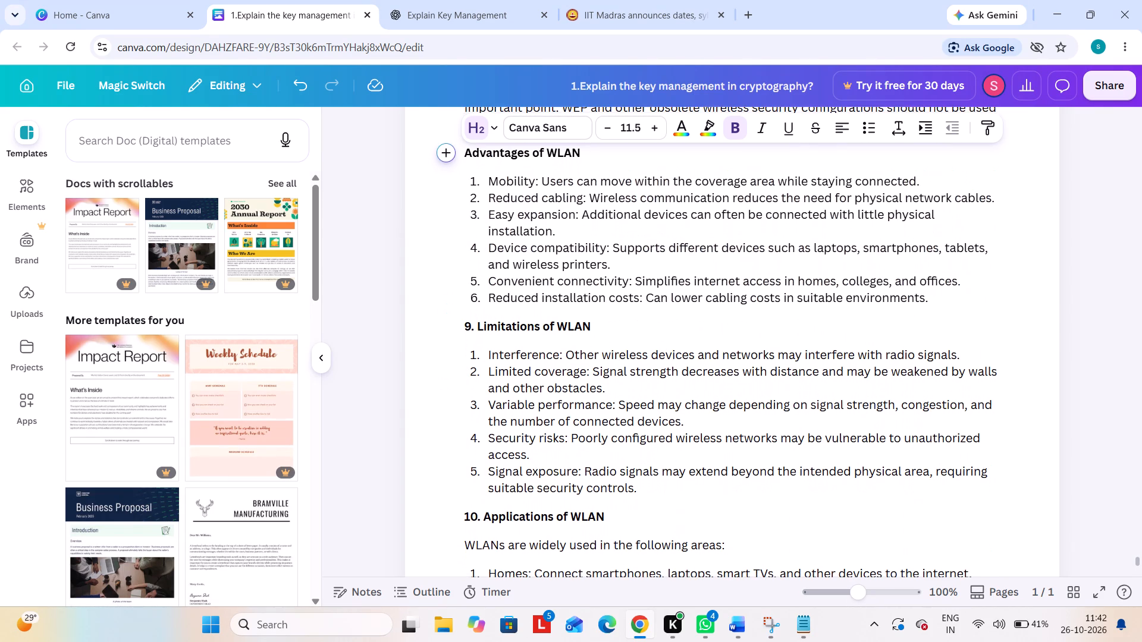
click(478, 320)
key(BackSpace)
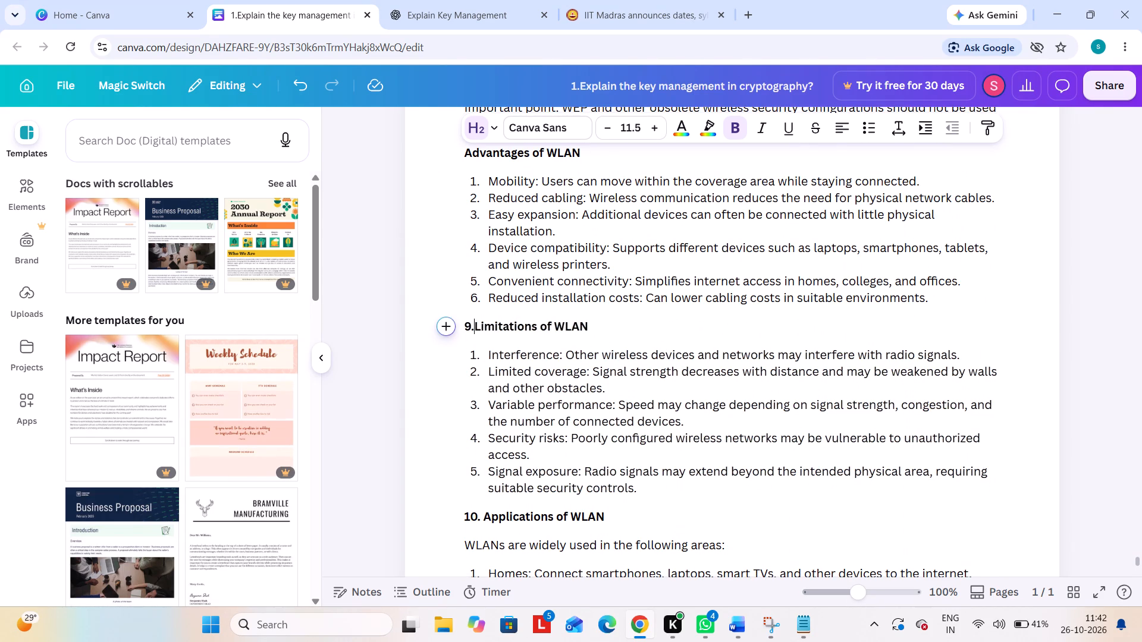
key(BackSpace)
key(BackSpace)
Delete everything from the "10. Applications of WLAN" heading through the end of the document, including the "11. Conclusion" section.
scroll(478, 320, down, 3)
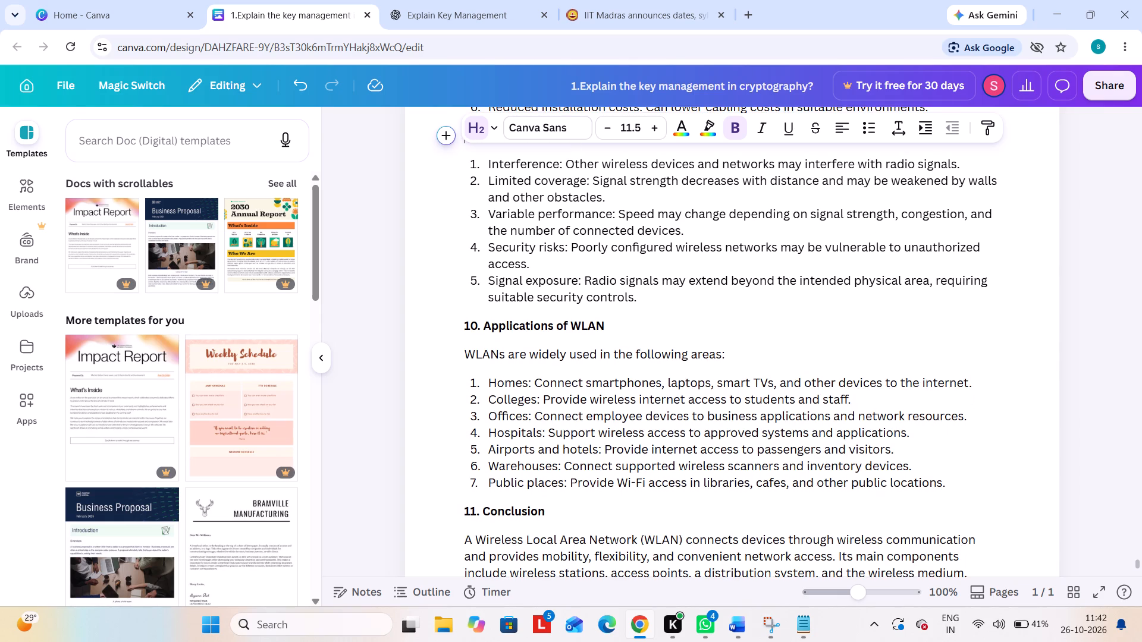
drag(465, 324, 563, 640)
key(BackSpace)
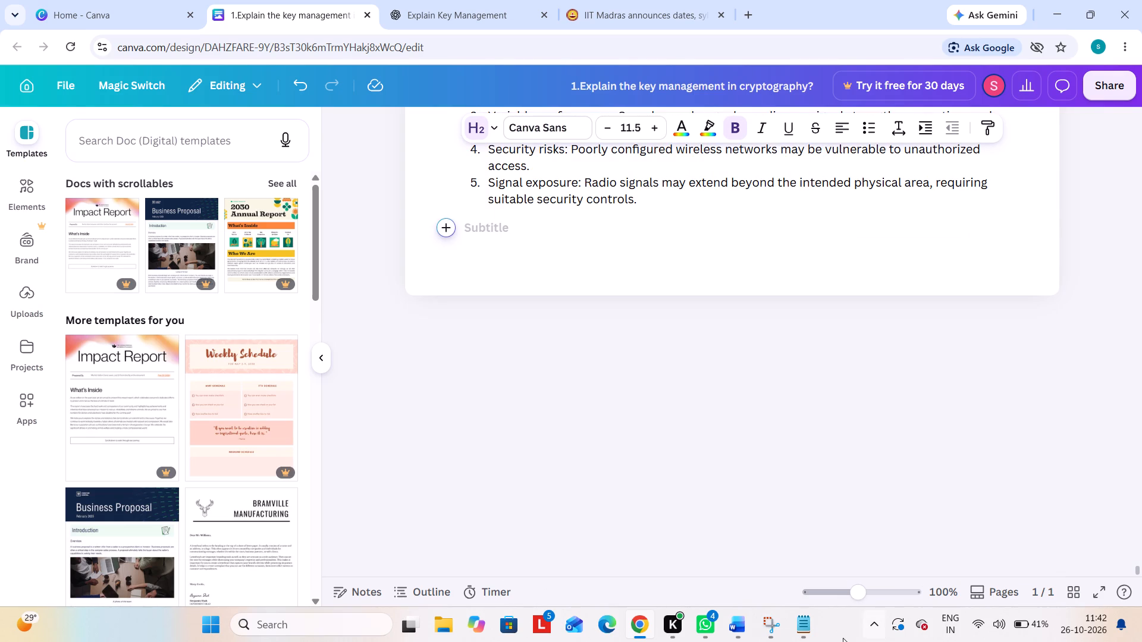
Switch to the Notepad file holding the source answers, at the end of the WLAN answer.
click(795, 635)
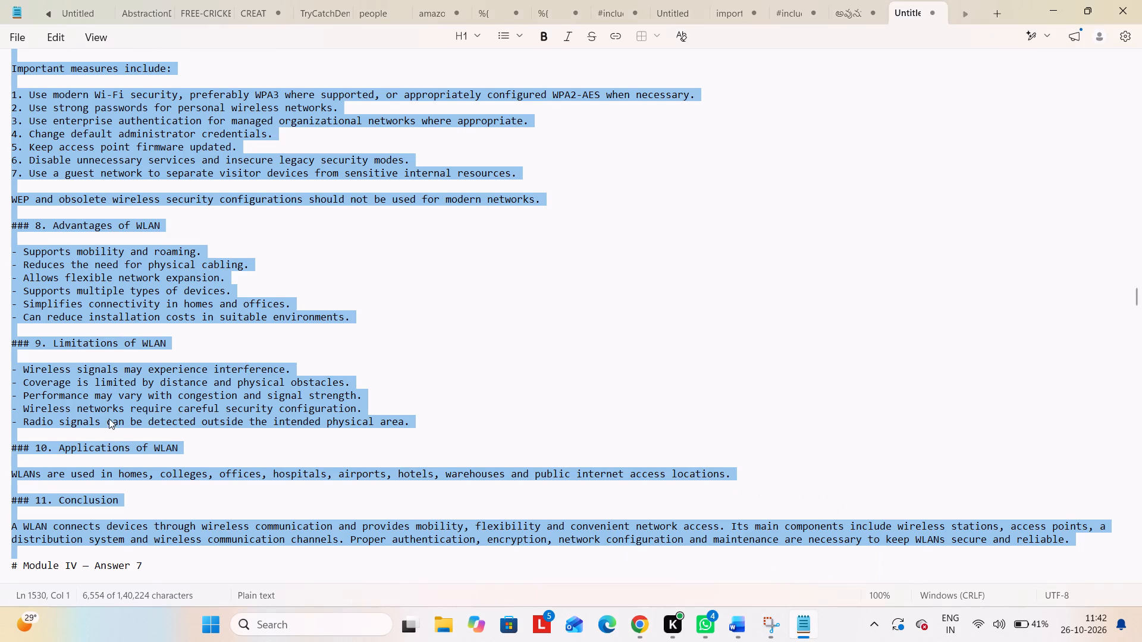
In the Notepad notes, copy the Module IV Answer 7 text on IEEE 802.11i Services, from its question through the conclusion.
scroll(109, 418, down, 3)
scroll(78, 244, up, 1)
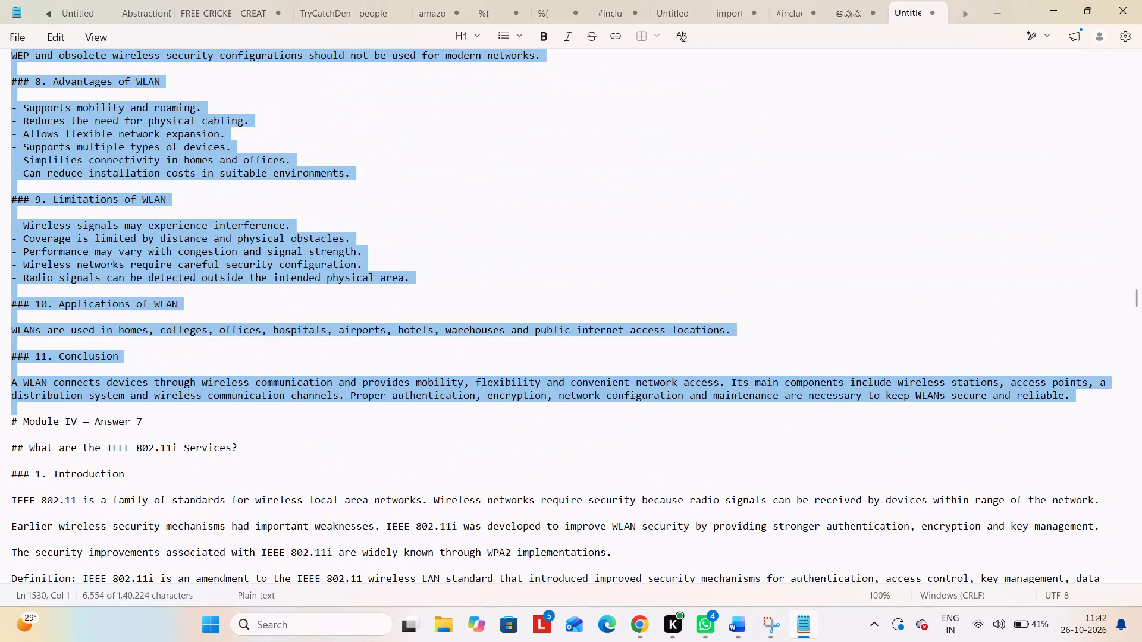
click(212, 338)
drag(29, 446, 161, 549)
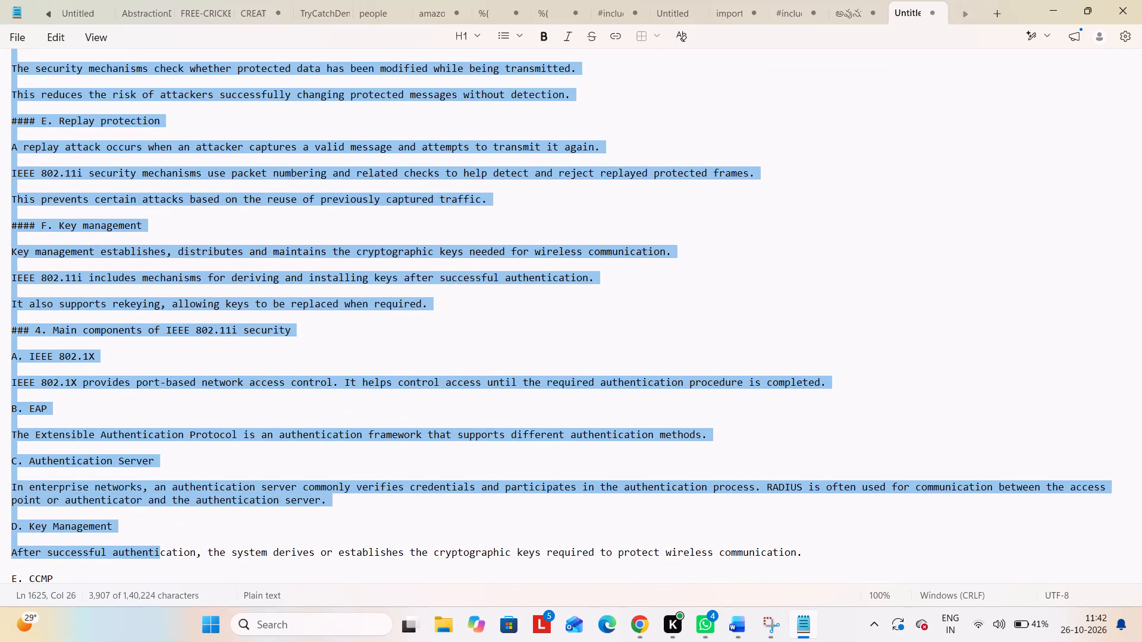
drag(161, 549, 201, 525)
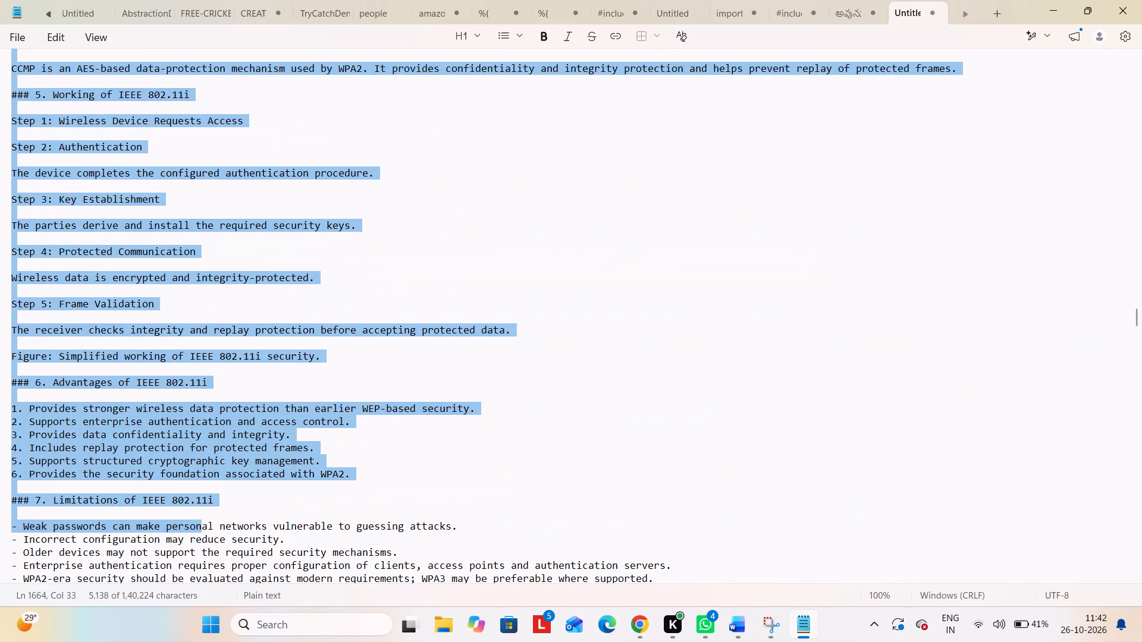
drag(201, 525, 234, 508)
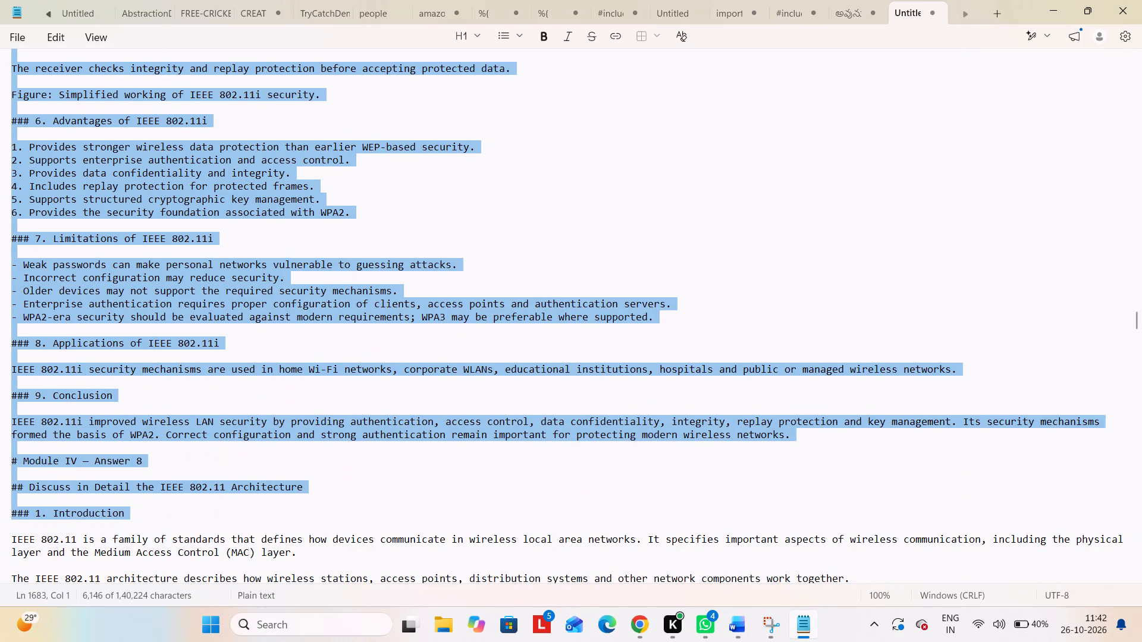
drag(234, 508, 521, 430)
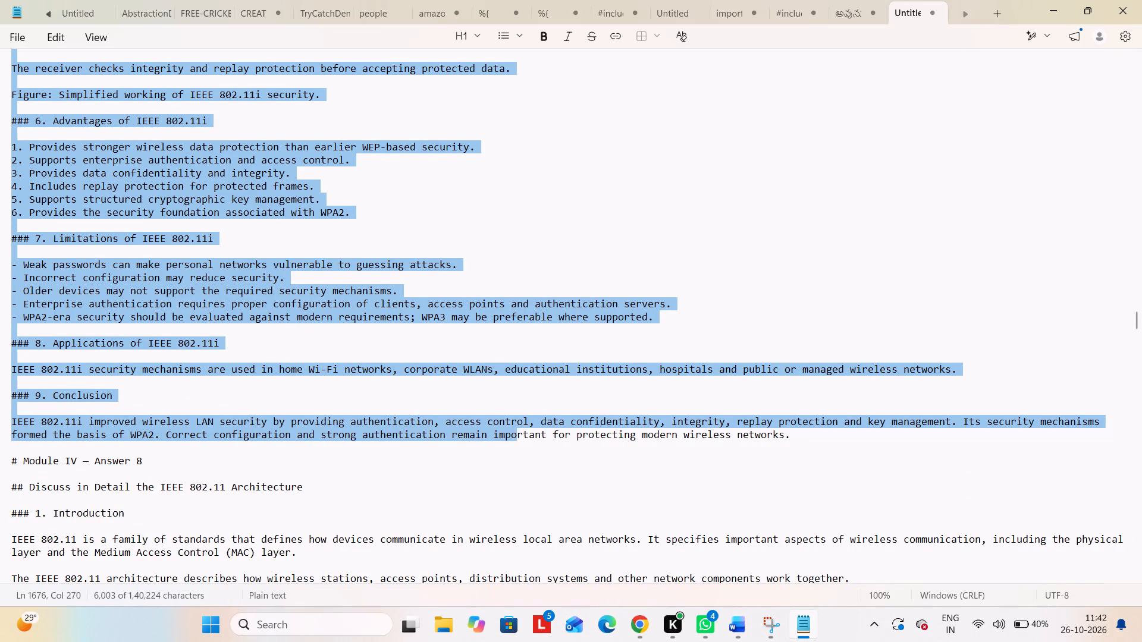
drag(521, 430, 807, 432)
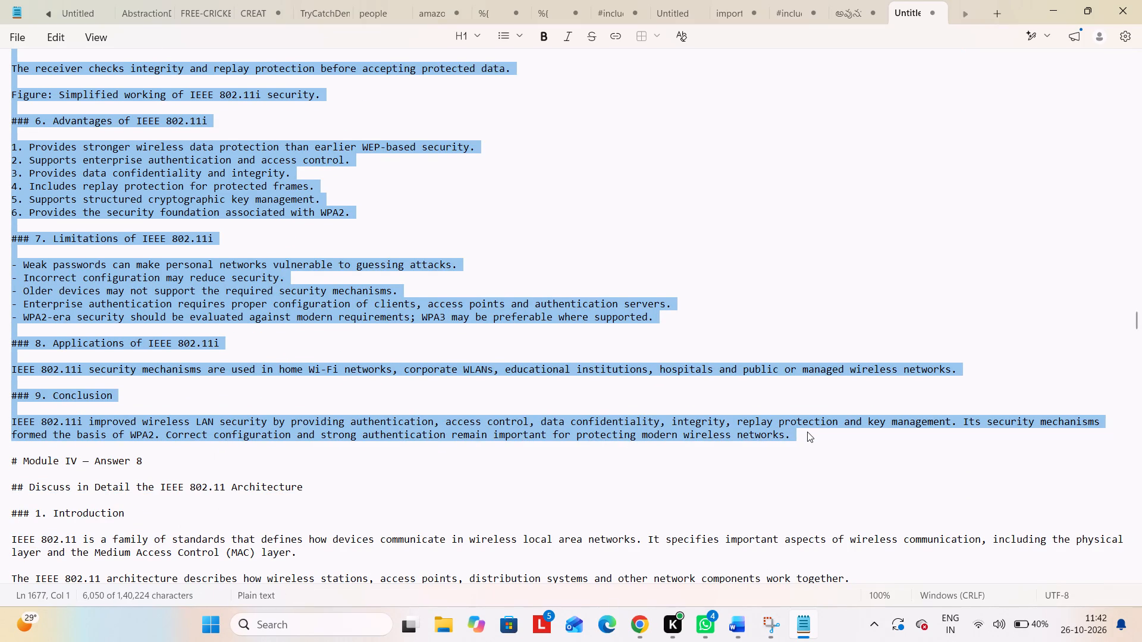
key(ctrl+c)
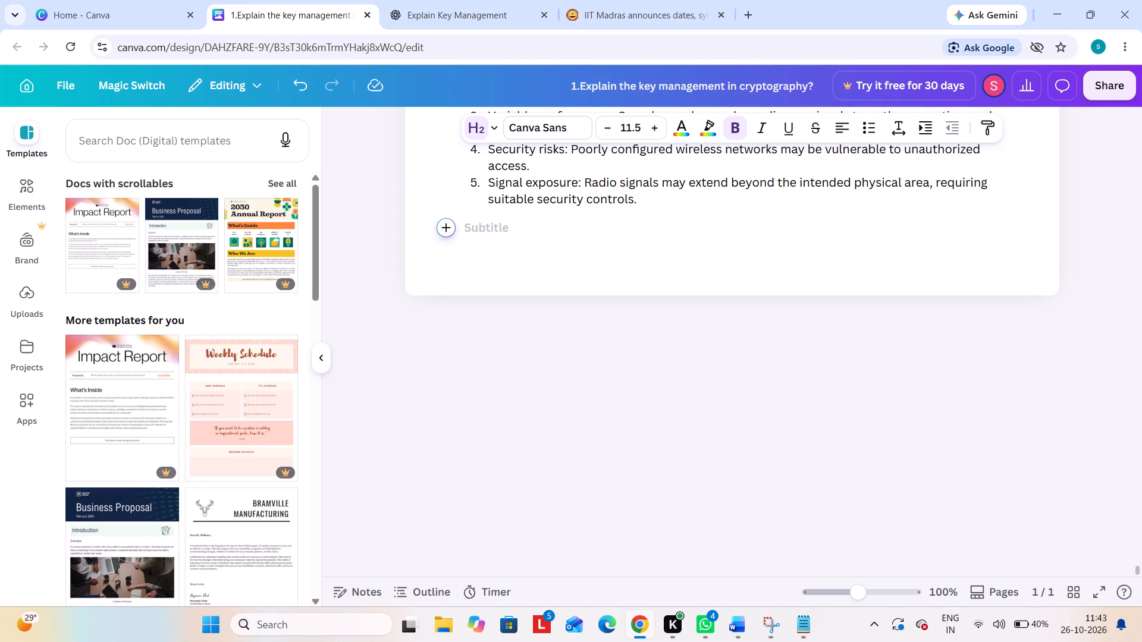
click(507, 247)
key(ctrl+v)
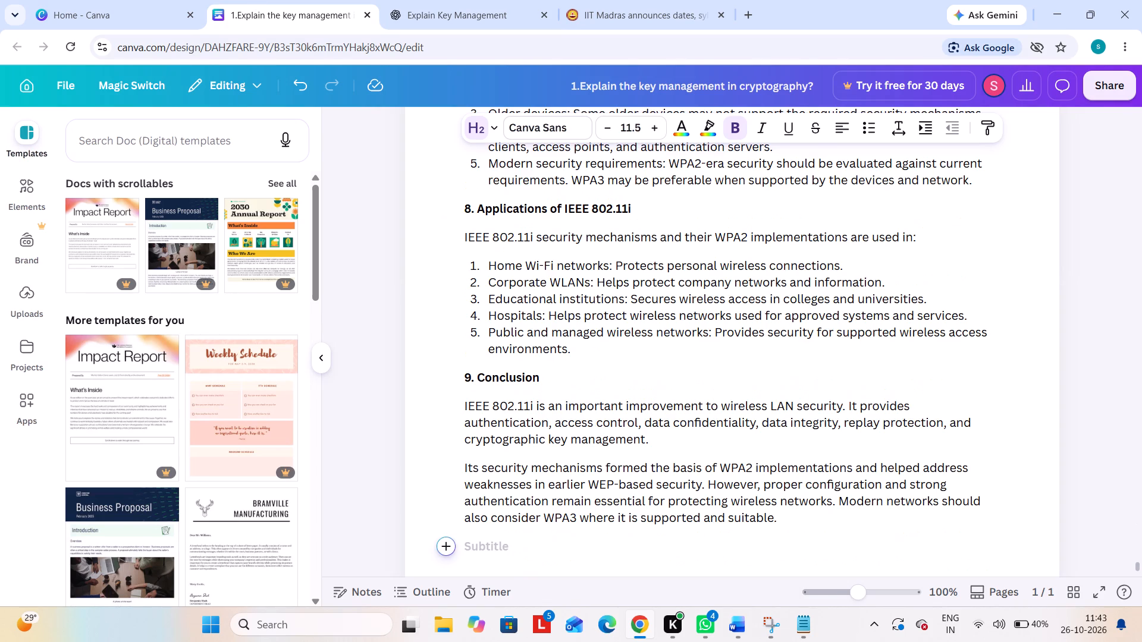
Colour the "What are the IEEE 802.11i Services?" heading bright red (#ff3131).
scroll(507, 247, up, 8)
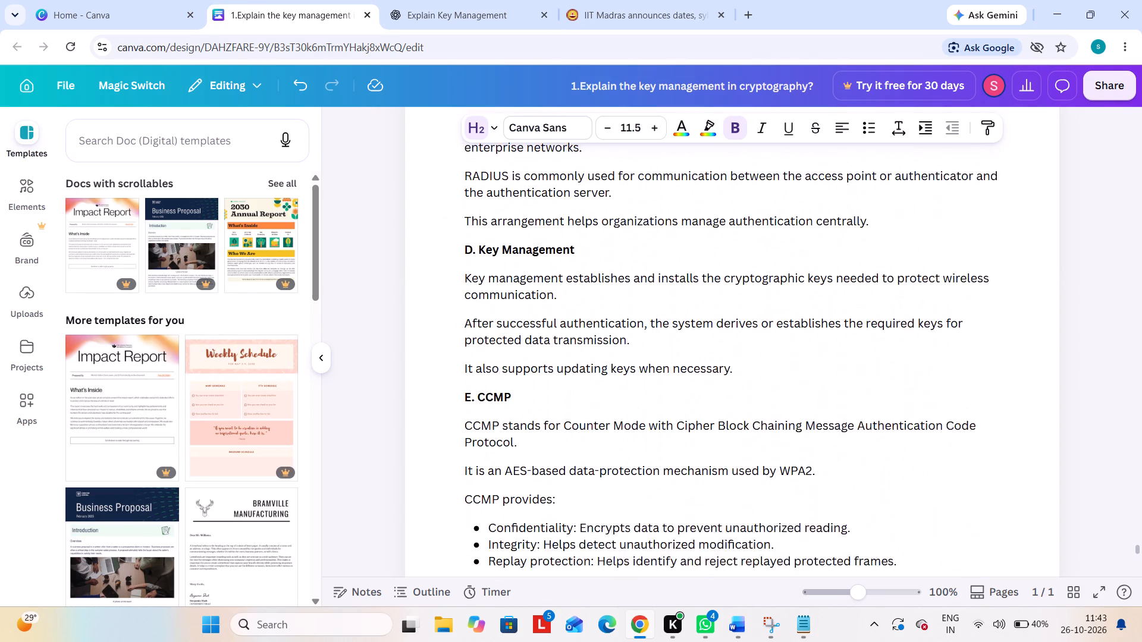
scroll(507, 247, up, 6)
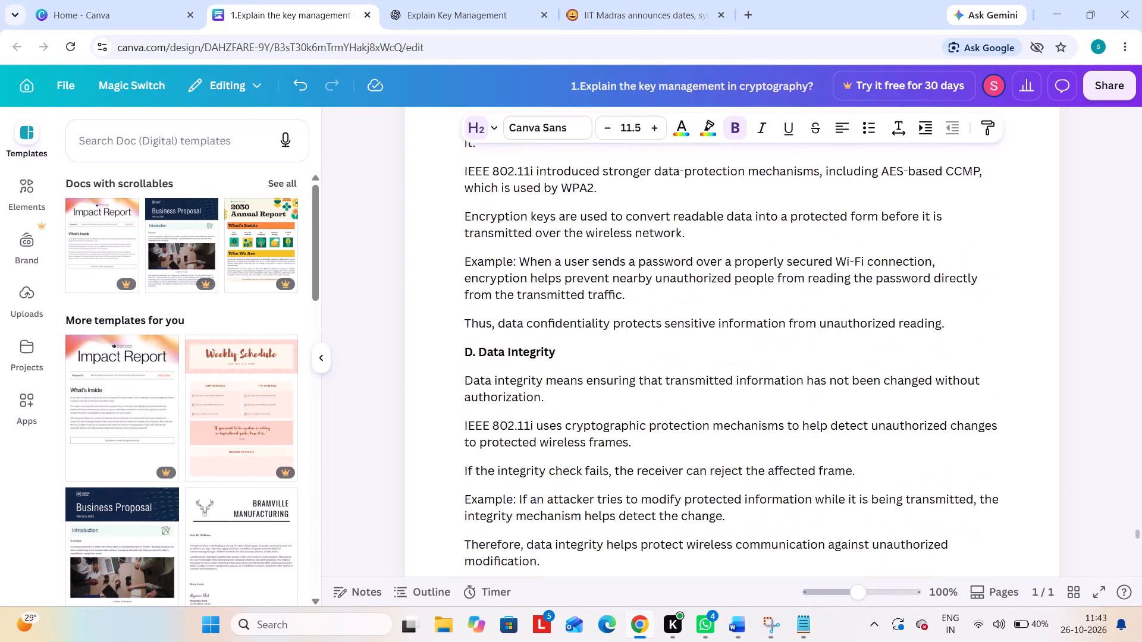
scroll(507, 247, up, 3)
scroll(507, 247, down, 2)
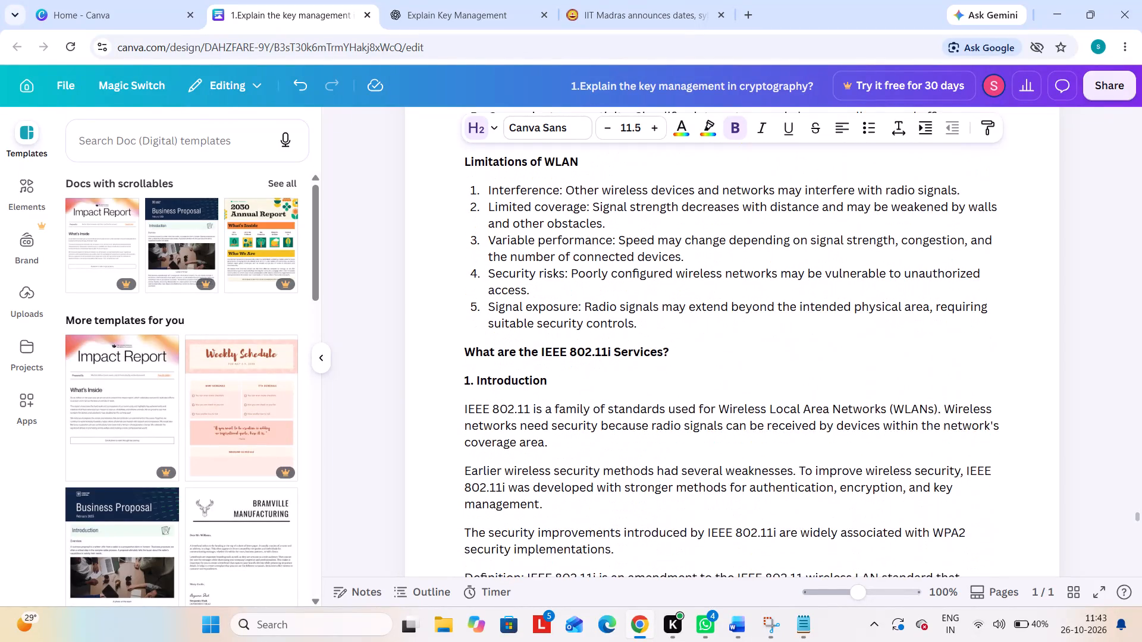
scroll(507, 247, up, 1)
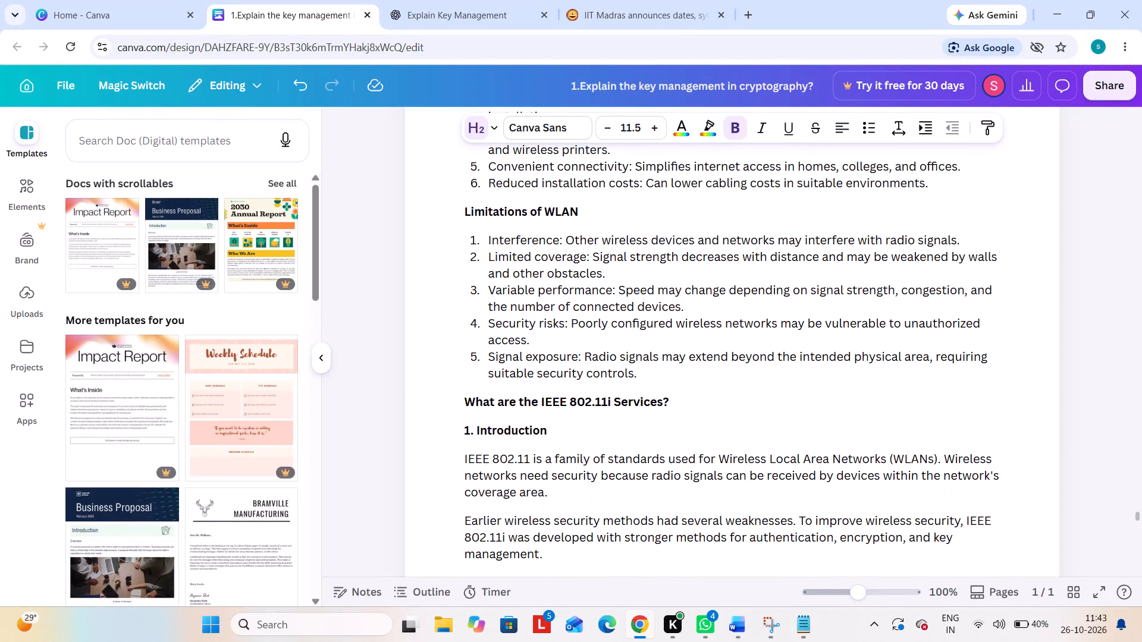
drag(671, 404, 453, 398)
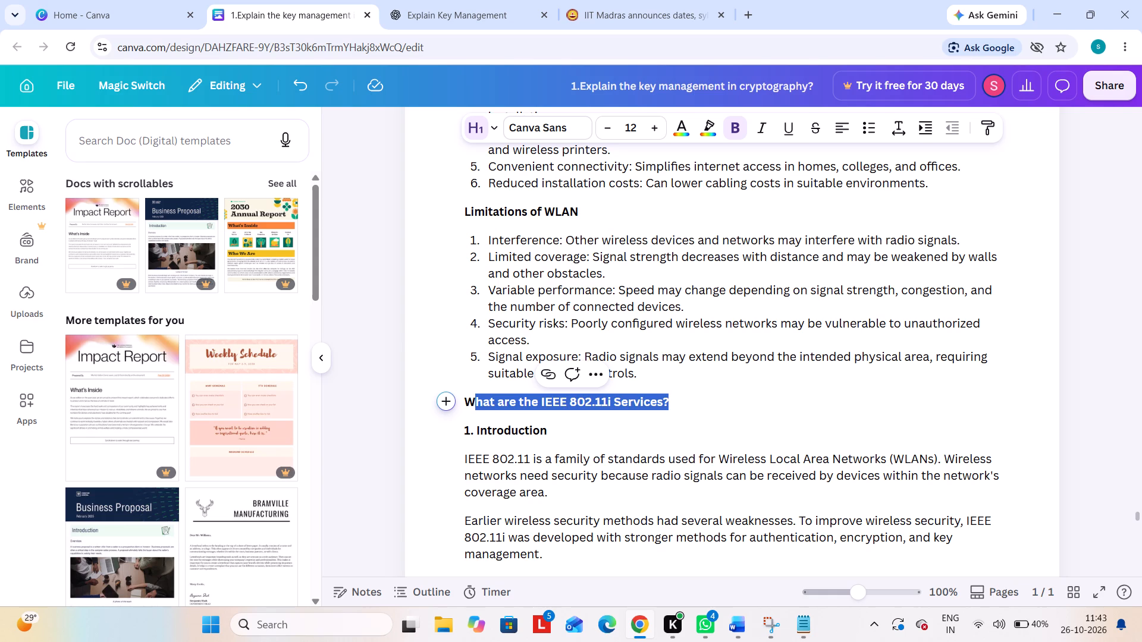
drag(463, 402, 676, 389)
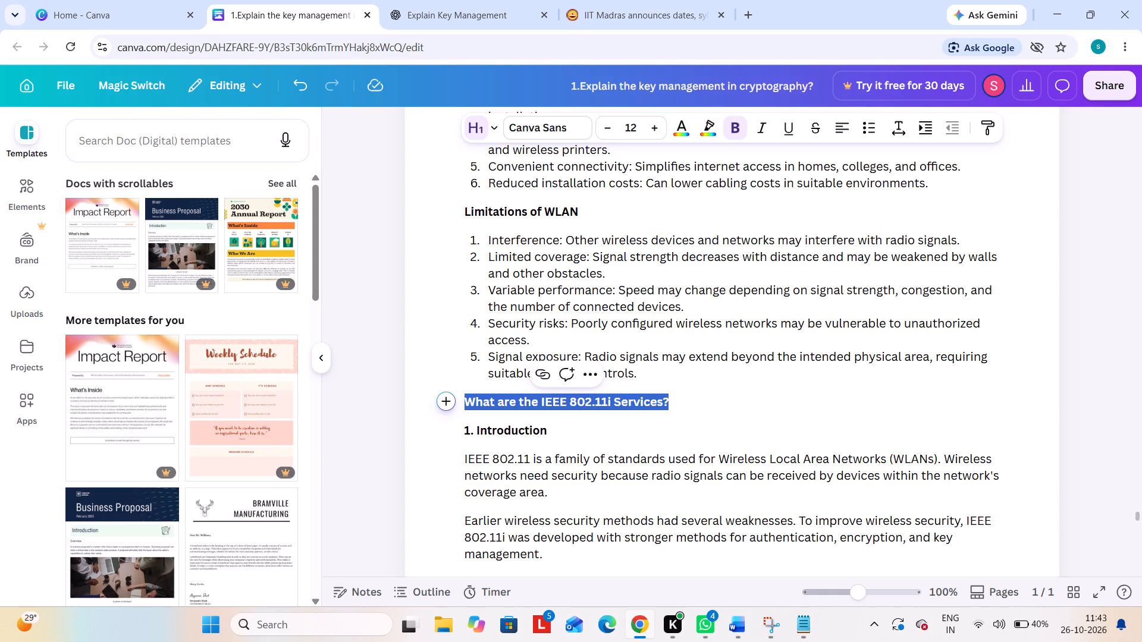
click(685, 136)
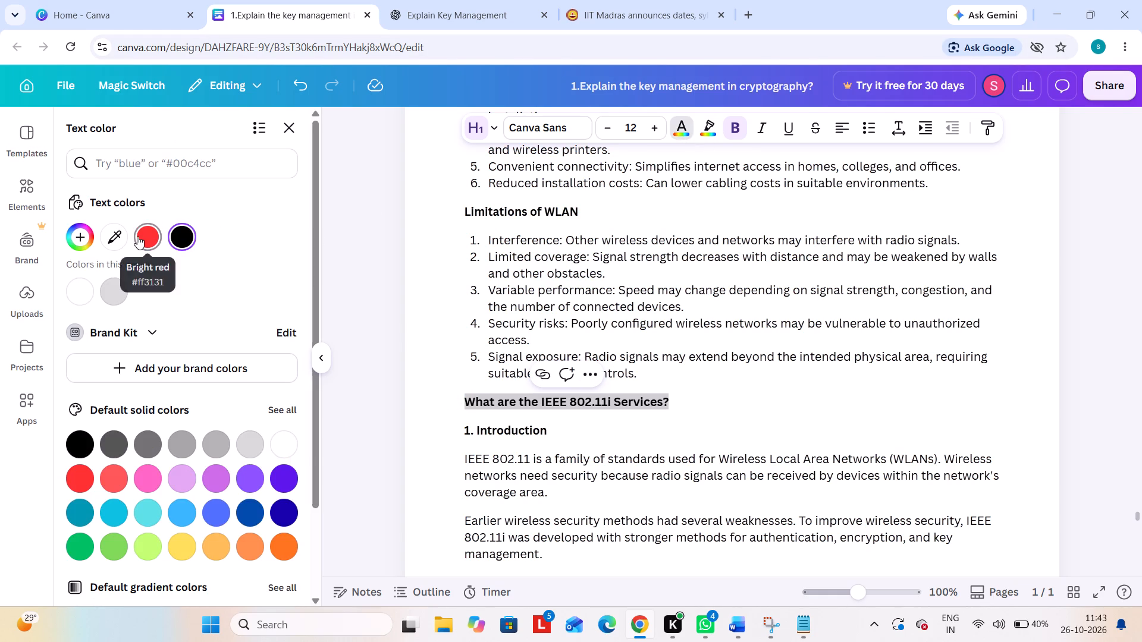
click(137, 236)
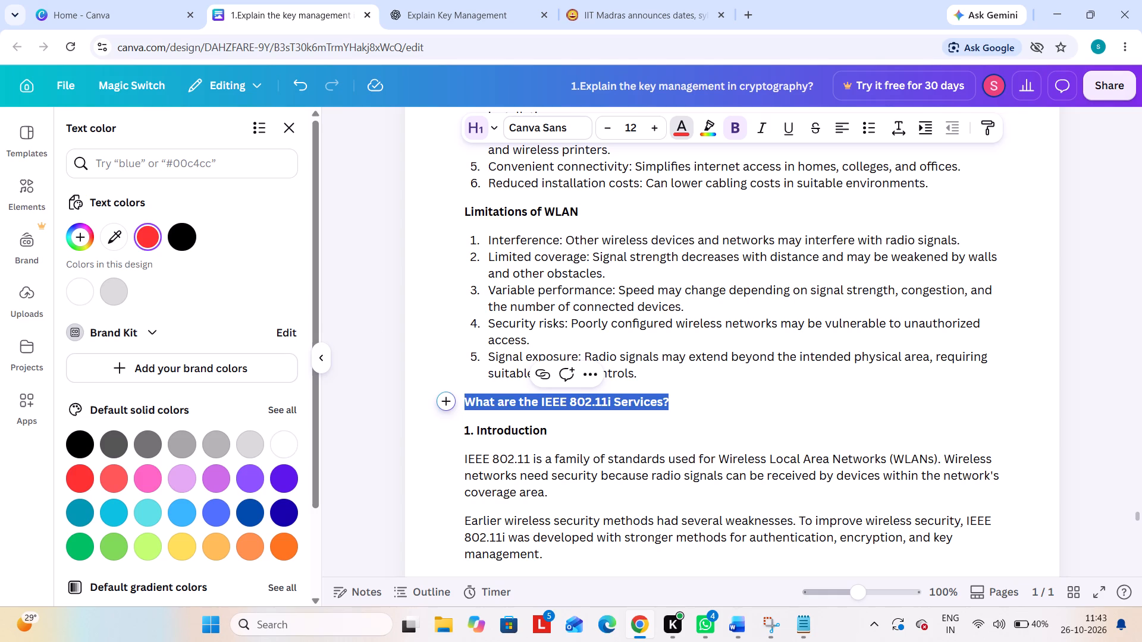
Number the red IEEE 802.11i Services heading as question 7 by adding "7." in front of it.
click(468, 406)
text(7.)
scroll(468, 406, down, 1)
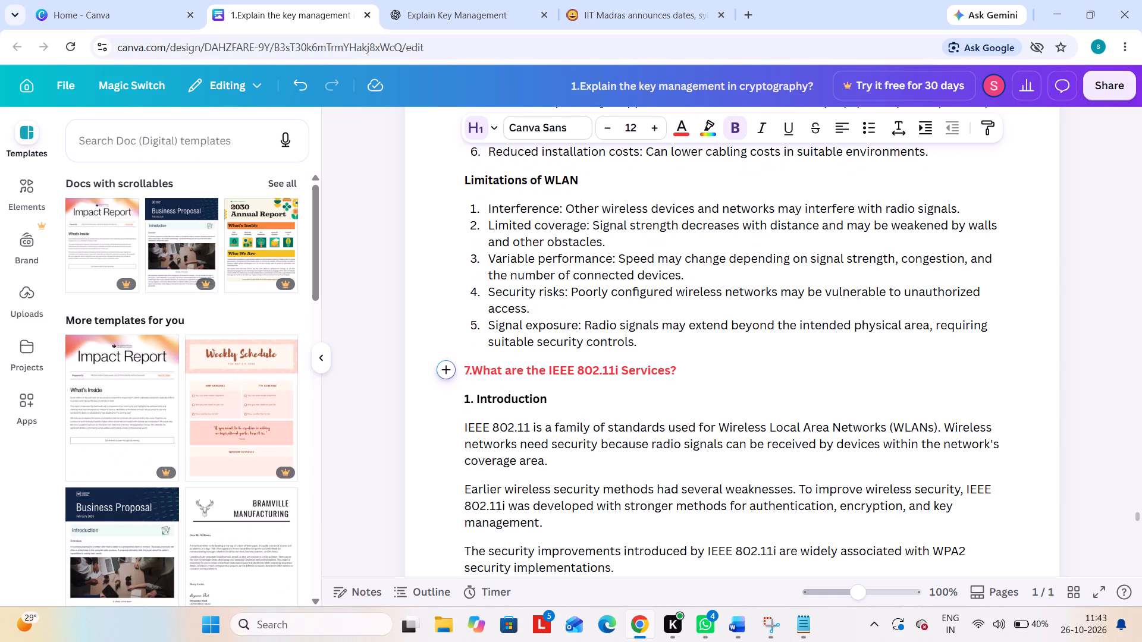
key(space)
key(BackSpace)
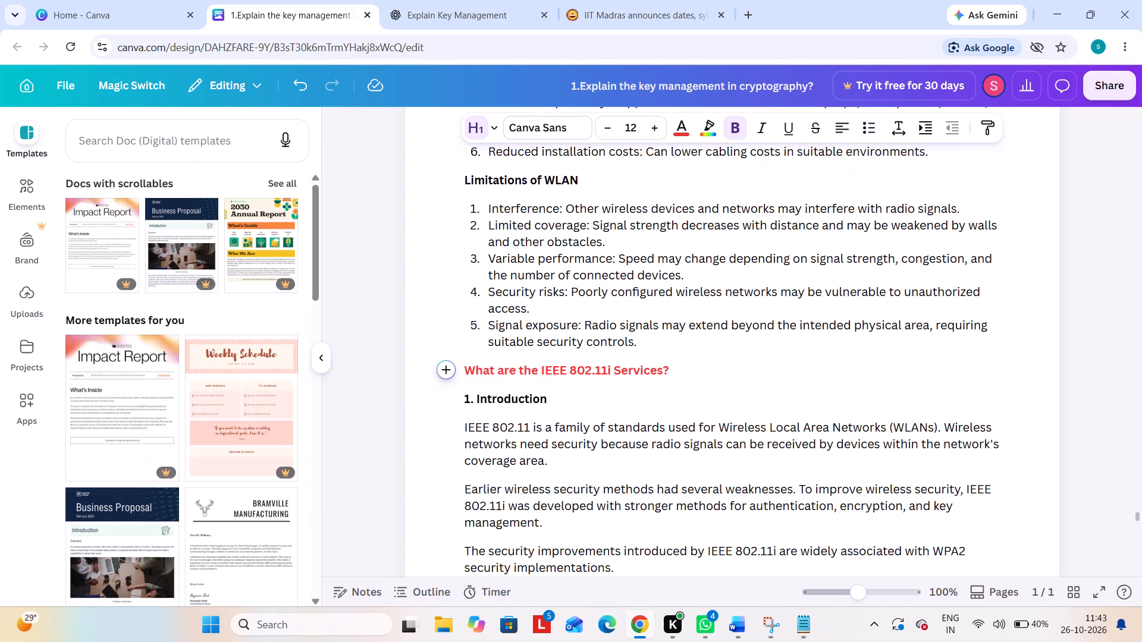
text(7.)
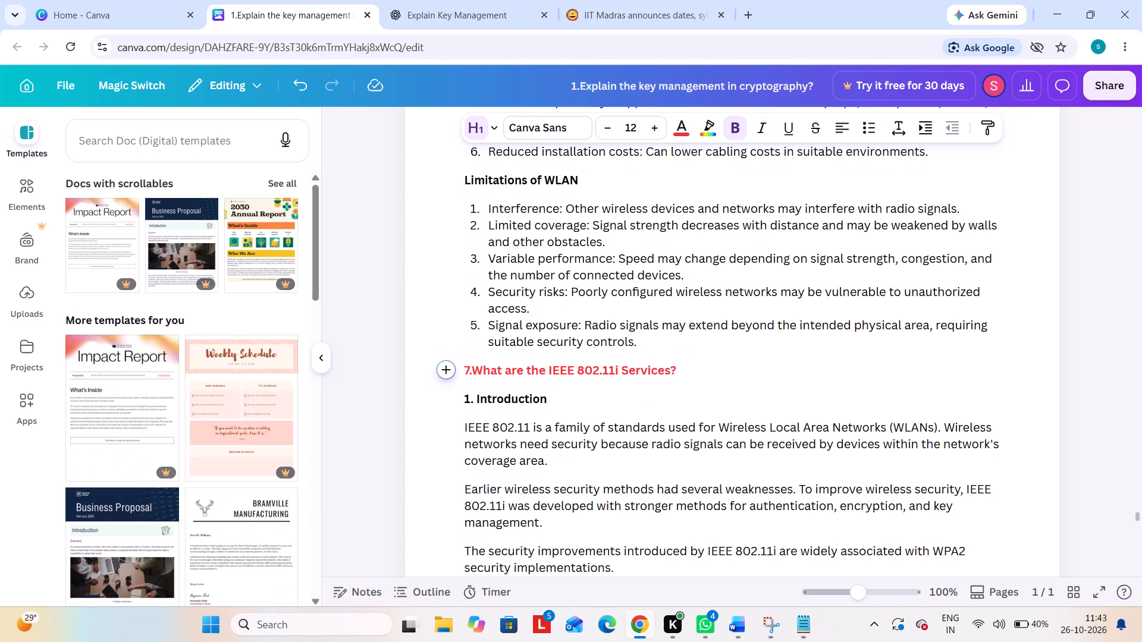
key(ctrl+z)
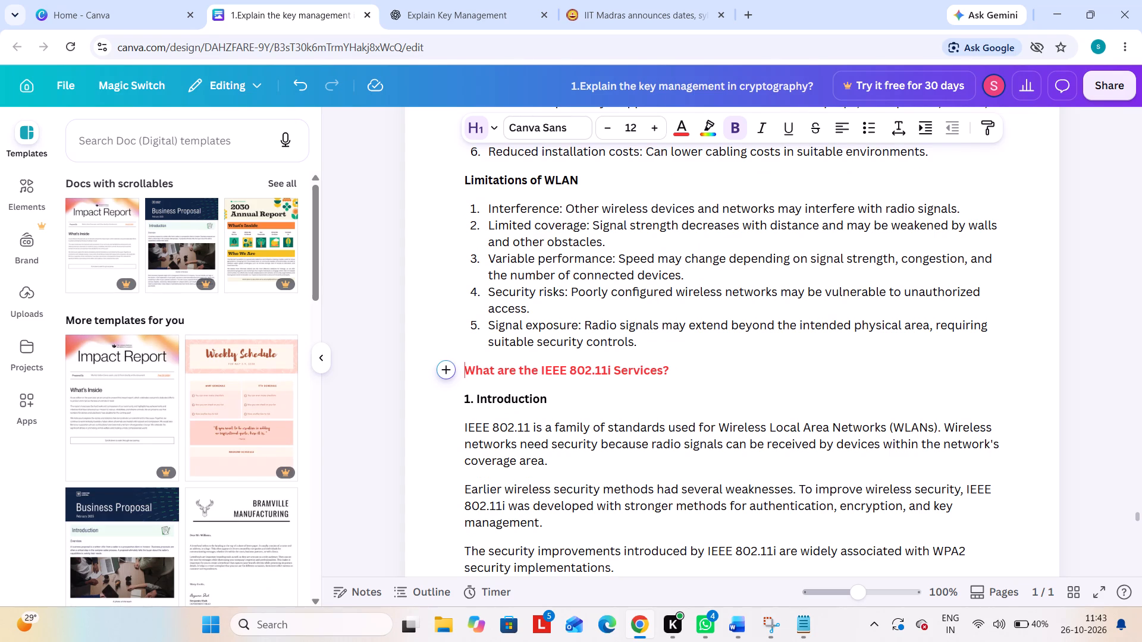
text(7.)
Remove the number 1 prefix from the "Introduction" heading under question 7.
scroll(468, 406, up, 6)
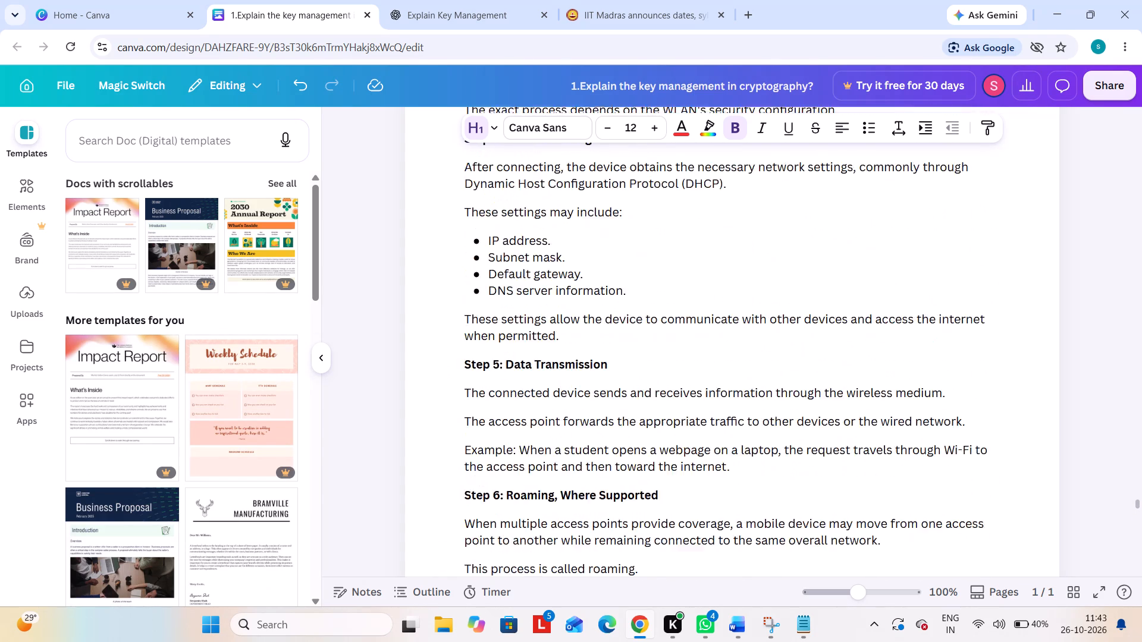
scroll(468, 406, up, 6)
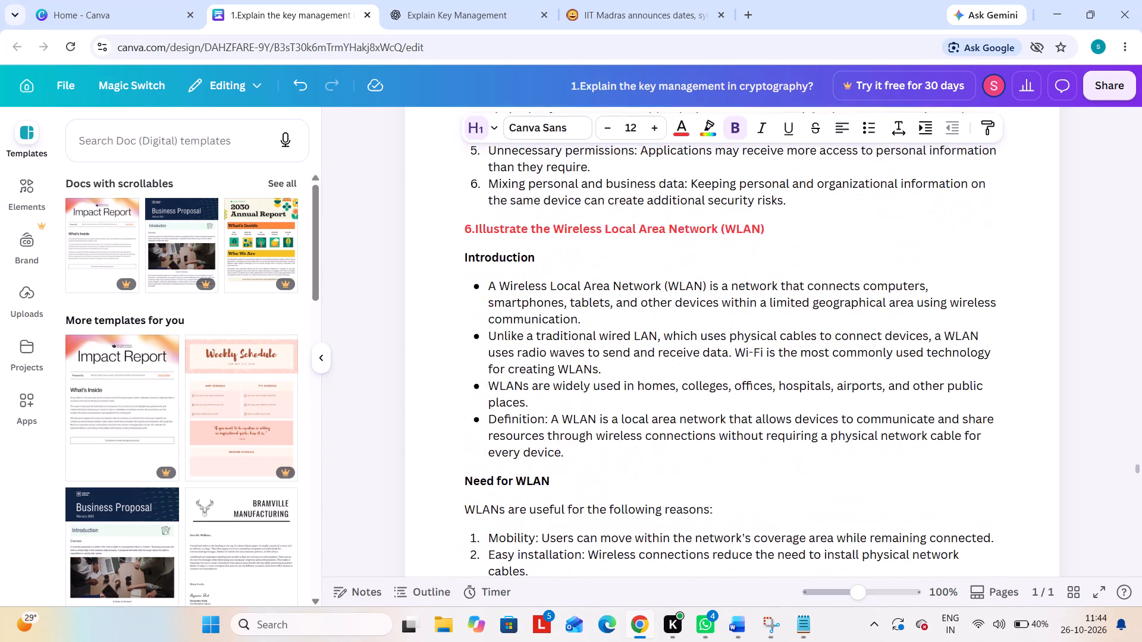
scroll(468, 406, down, 7)
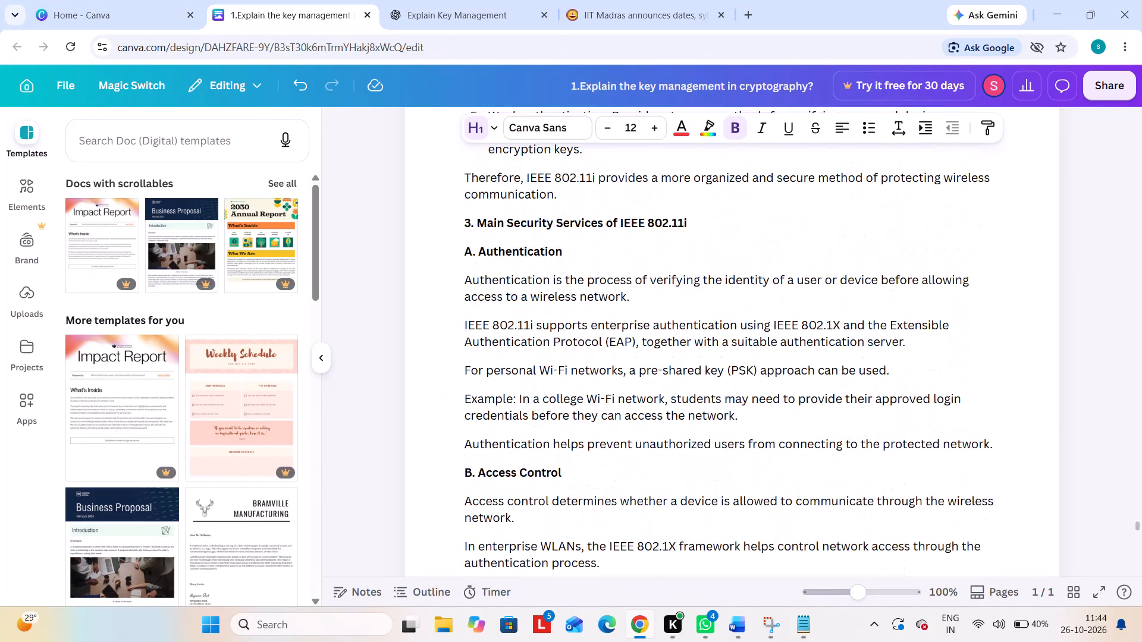
scroll(468, 406, up, 4)
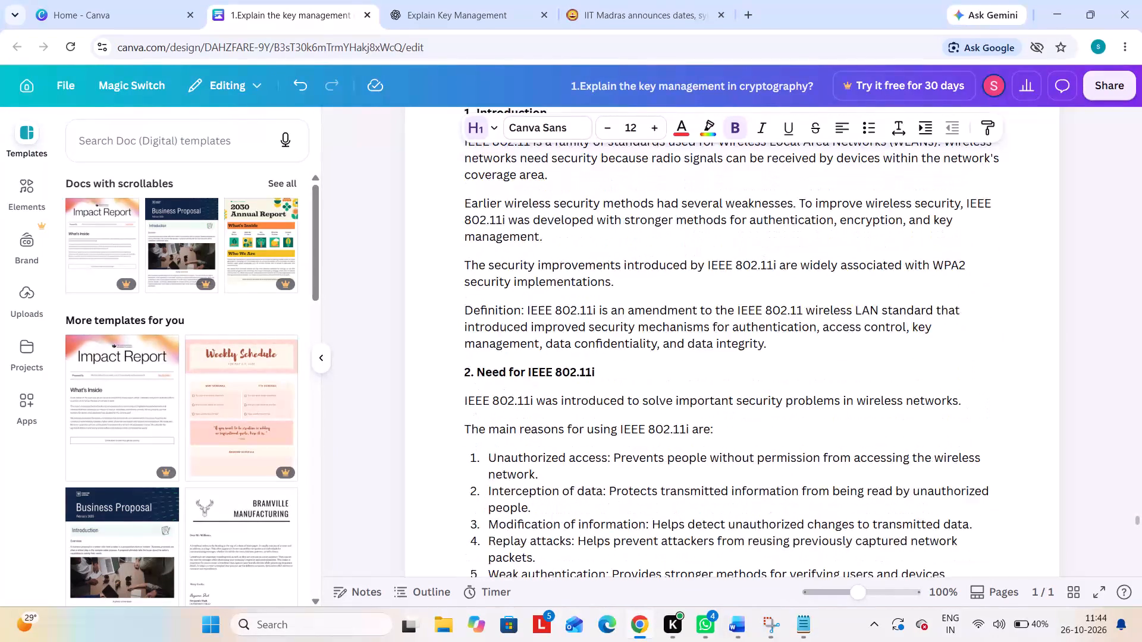
scroll(468, 406, up, 1)
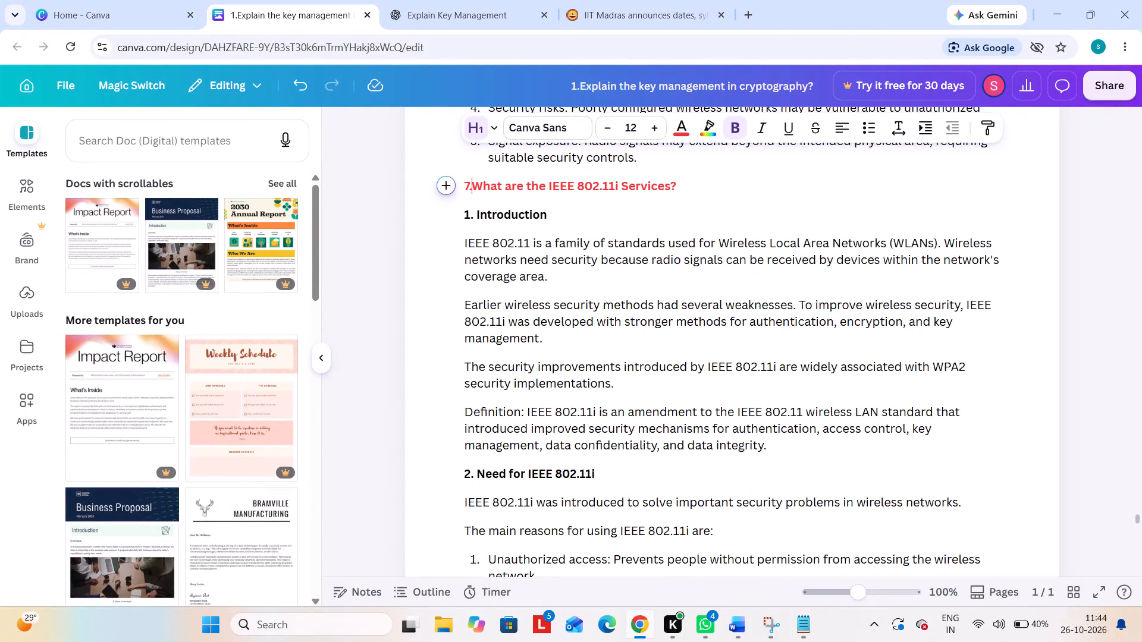
click(478, 217)
key(BackSpace)
key(BackSpace)
key(BackSpace)
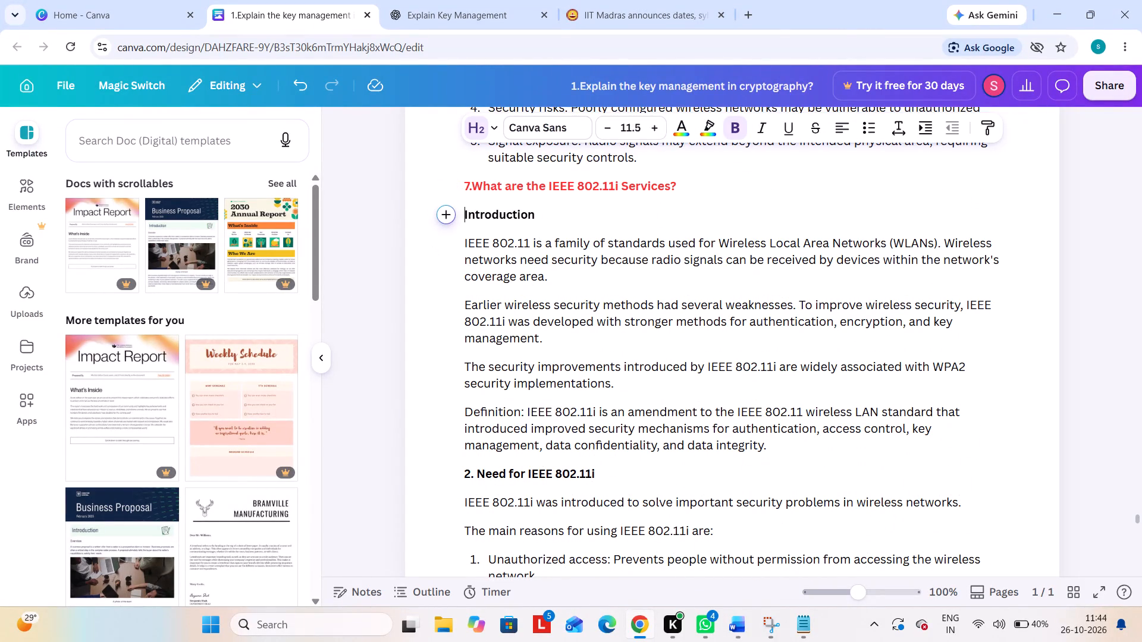
Apply the Subtitle style to the four paragraphs under question 7's "Introduction" heading, through the definition.
drag(461, 240, 796, 455)
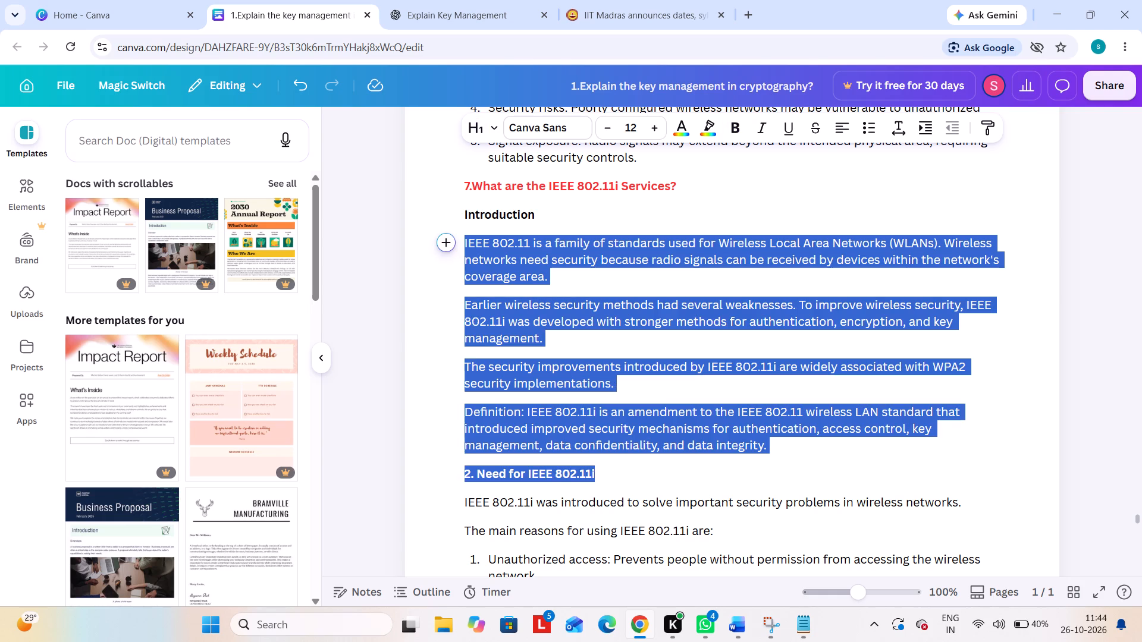
drag(796, 455, 808, 448)
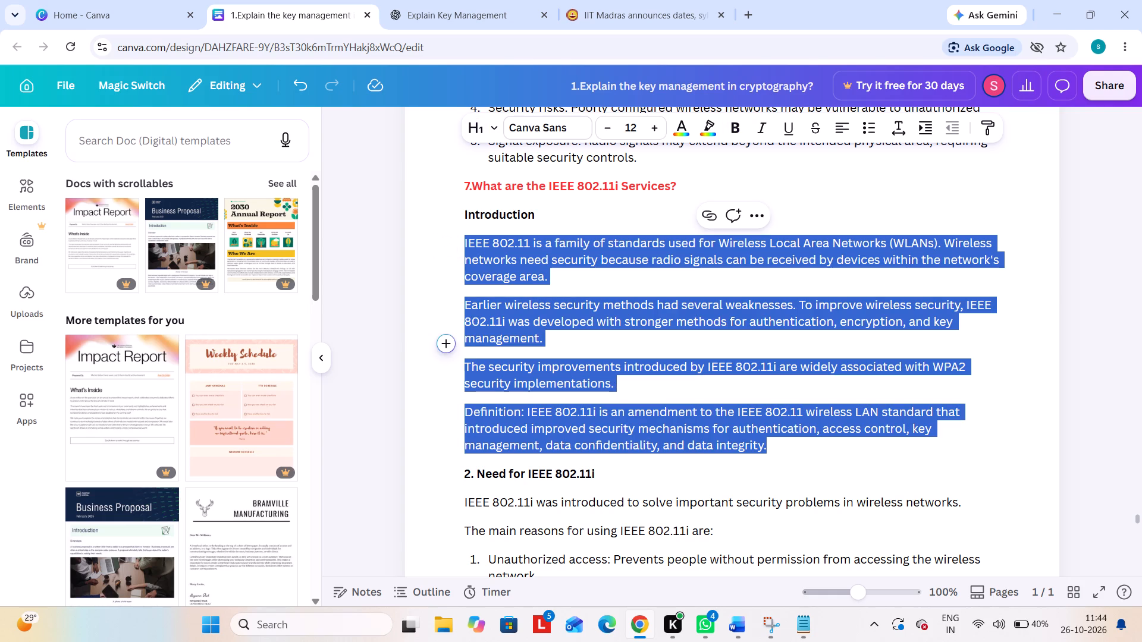
click(448, 344)
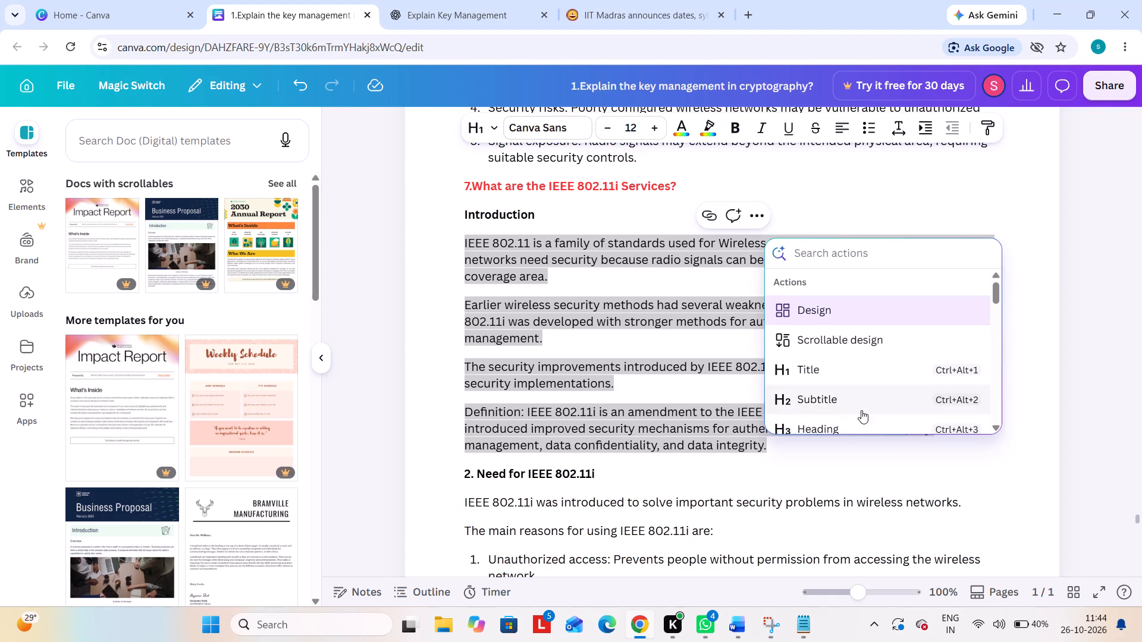
click(861, 410)
scroll(861, 410, down, 1)
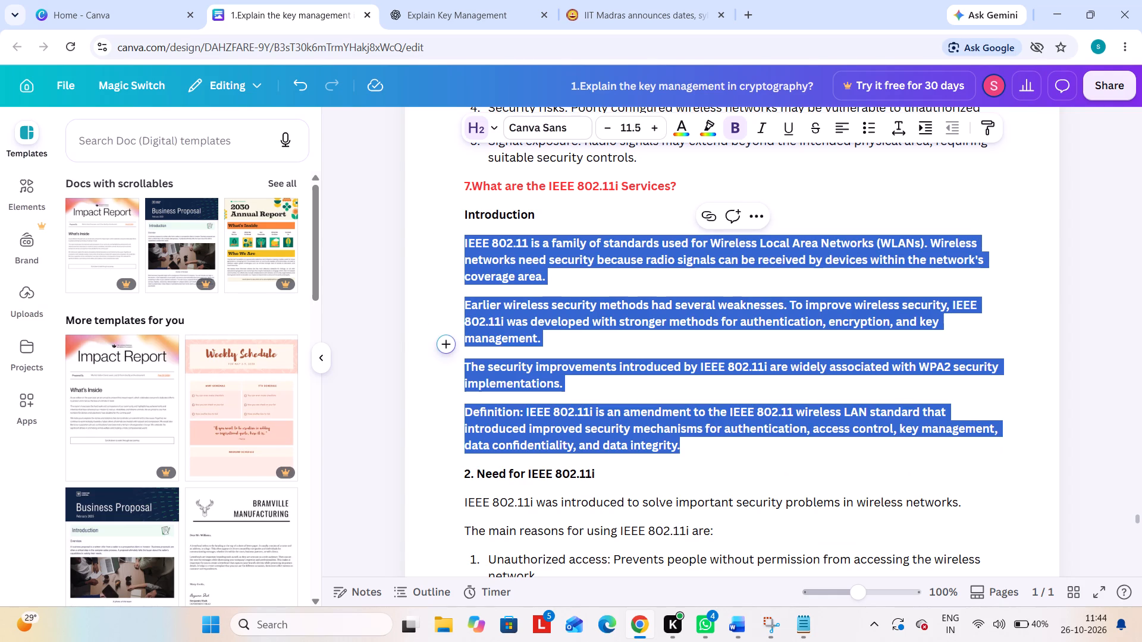
Turn the four paragraphs under question 7's "Introduction" heading into a bulleted list.
drag(699, 445, 465, 250)
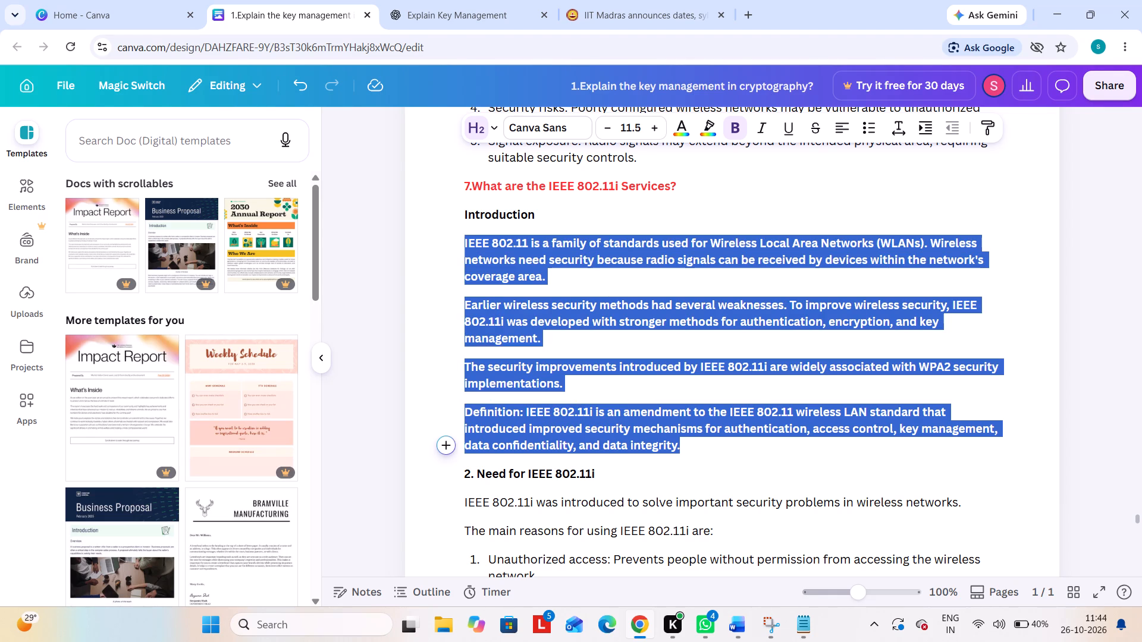
drag(465, 250, 463, 248)
click(448, 351)
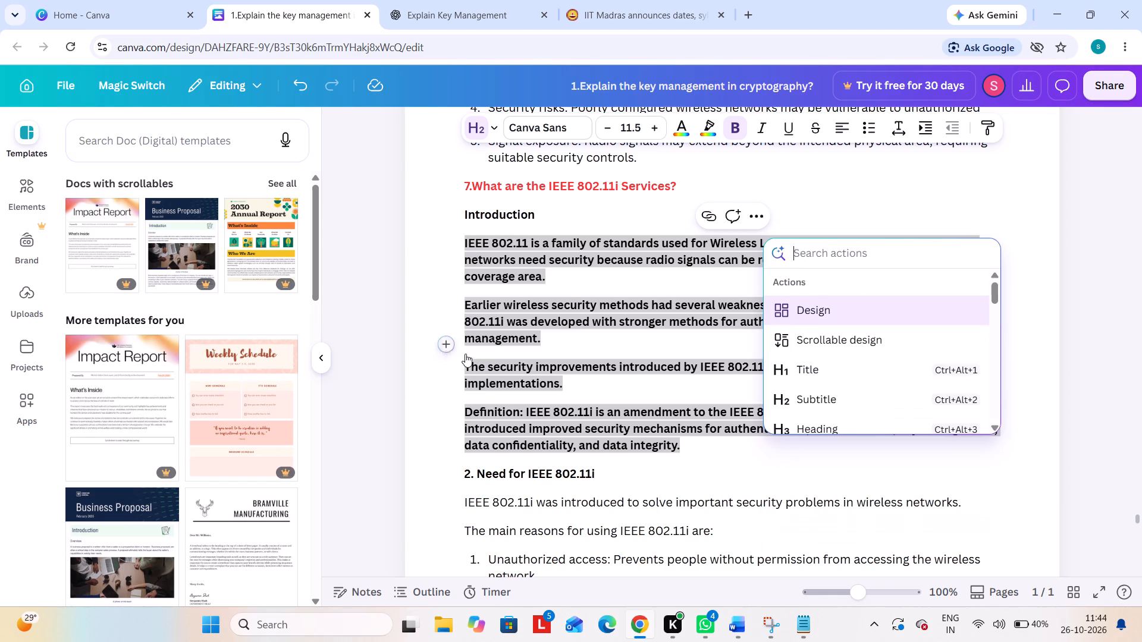
scroll(873, 366, down, 4)
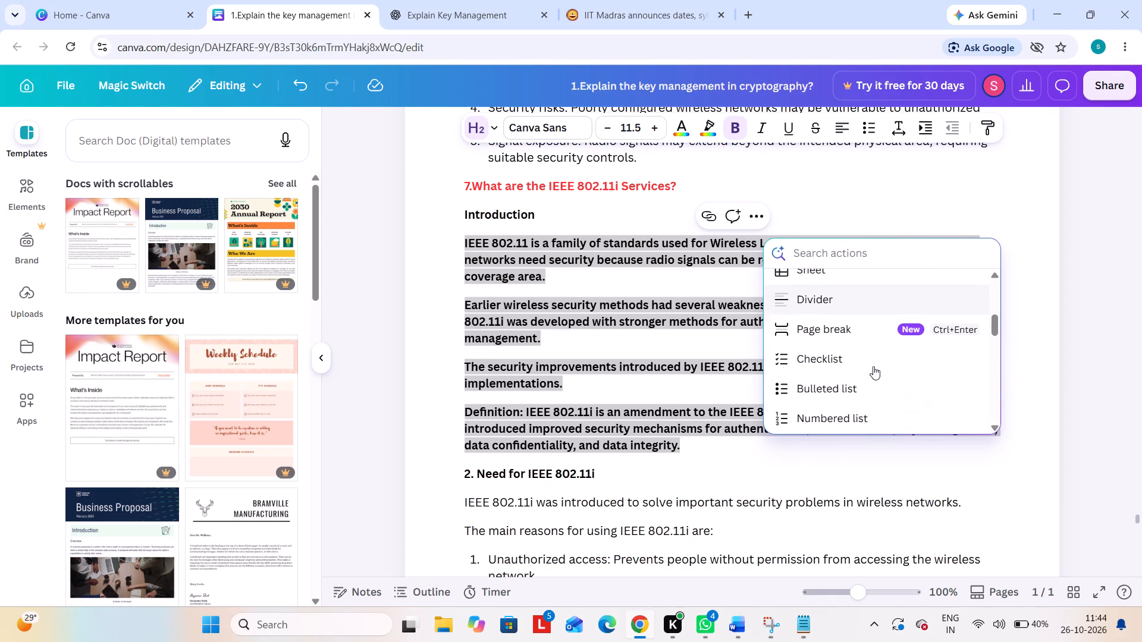
click(835, 378)
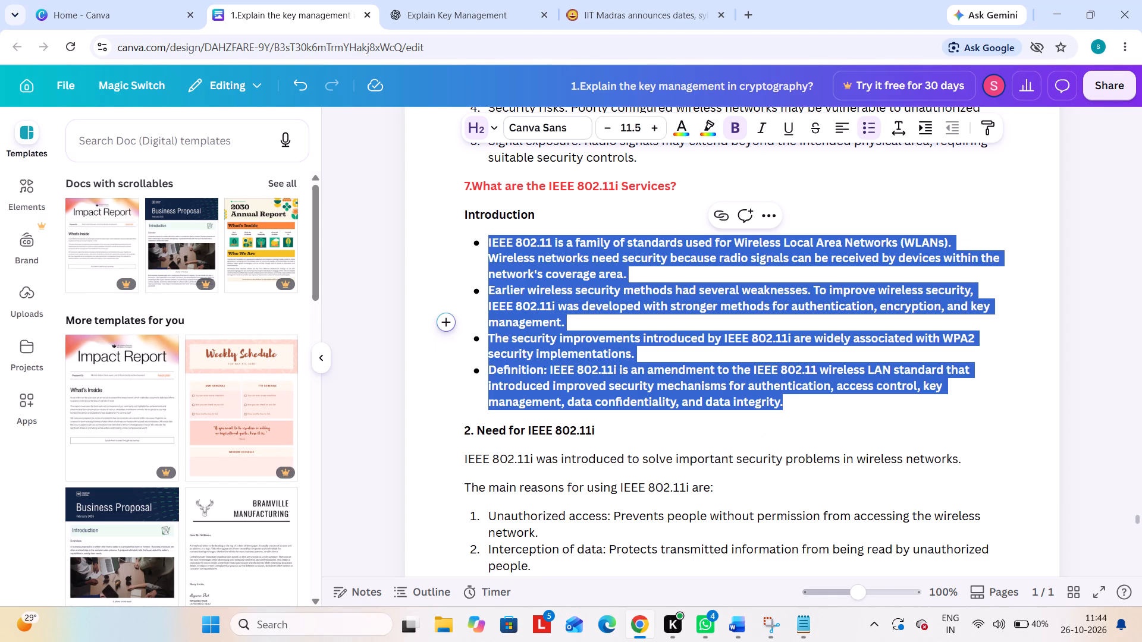
click(817, 414)
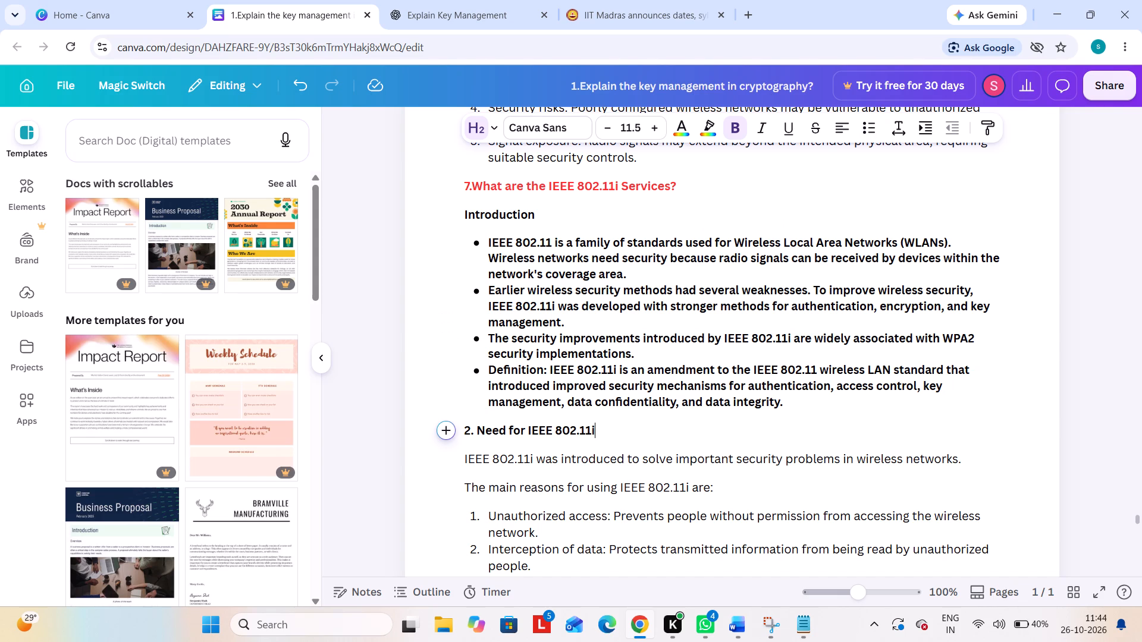
Remove the bold formatting from the four bullets under question 7's "Introduction" heading.
drag(803, 402, 483, 241)
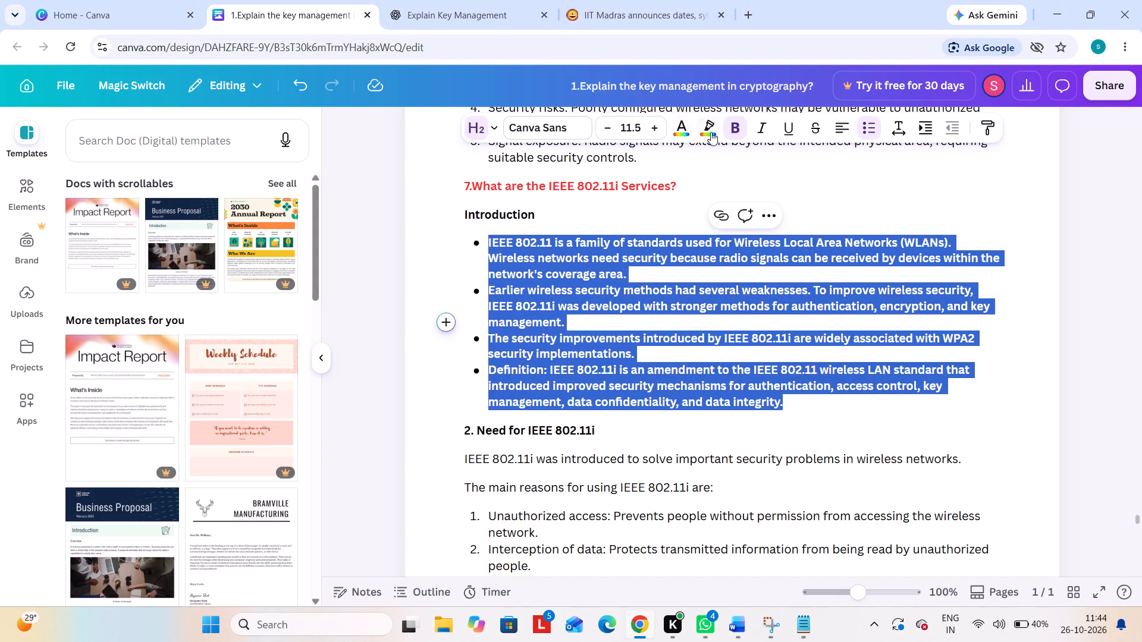
click(738, 121)
click(815, 408)
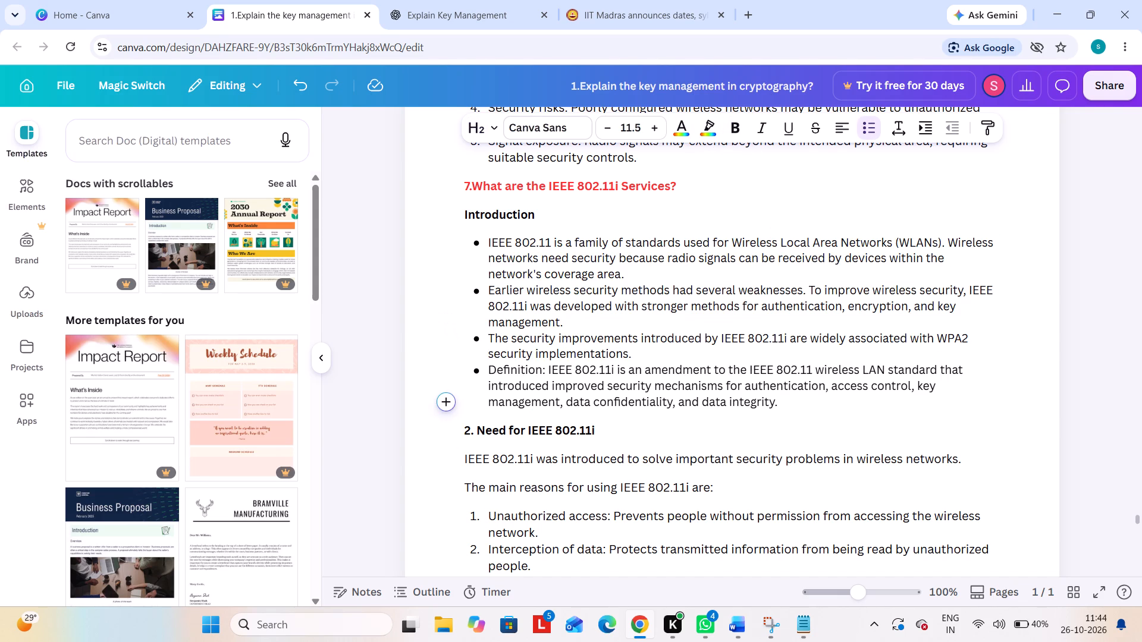
Apply the Title style to the four bullets under question 7's "Introduction" heading.
drag(786, 406, 483, 244)
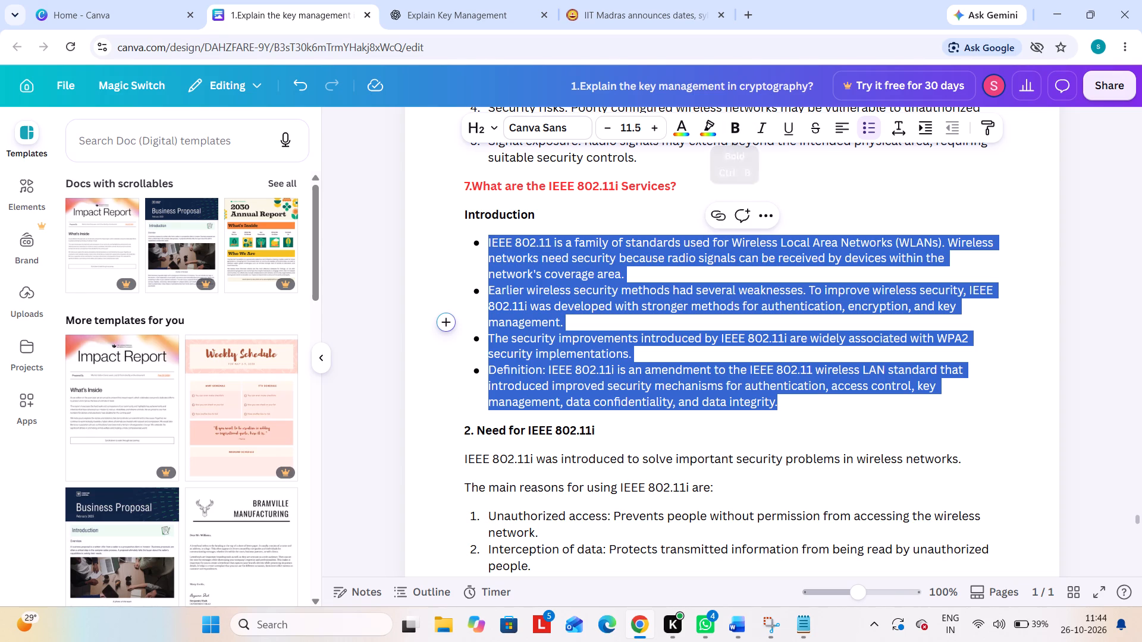
click(450, 321)
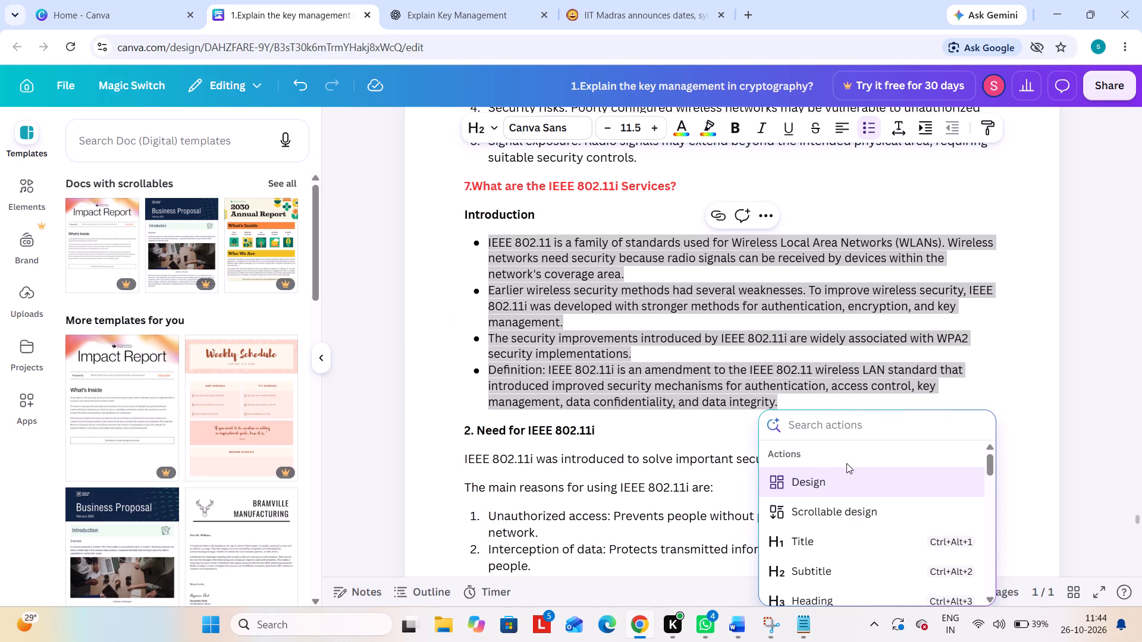
scroll(844, 486, down, 3)
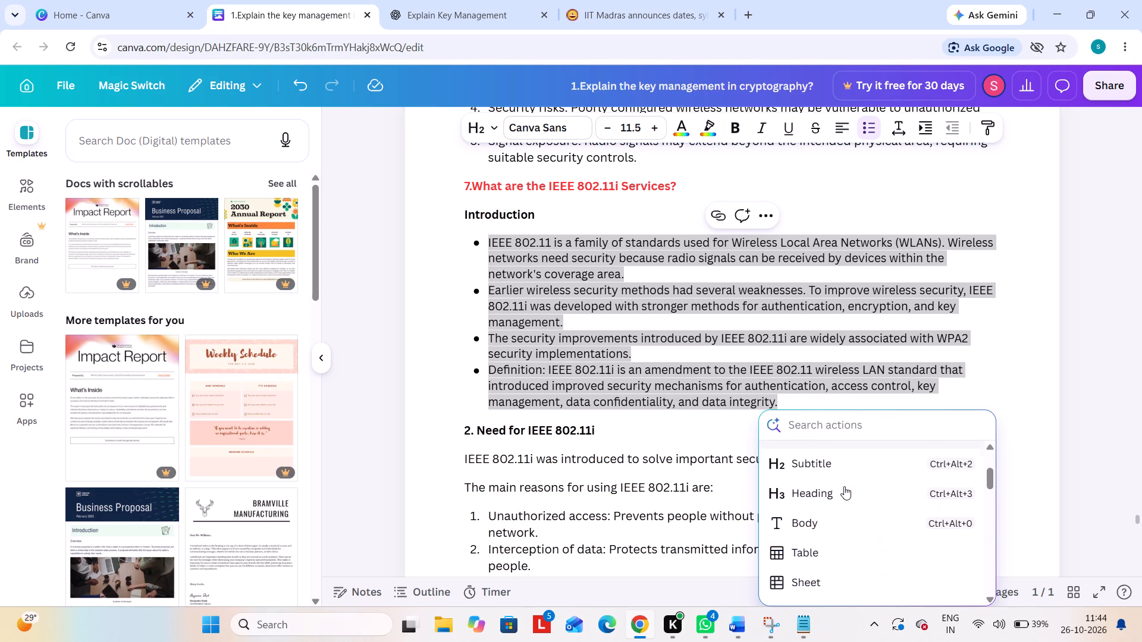
click(808, 514)
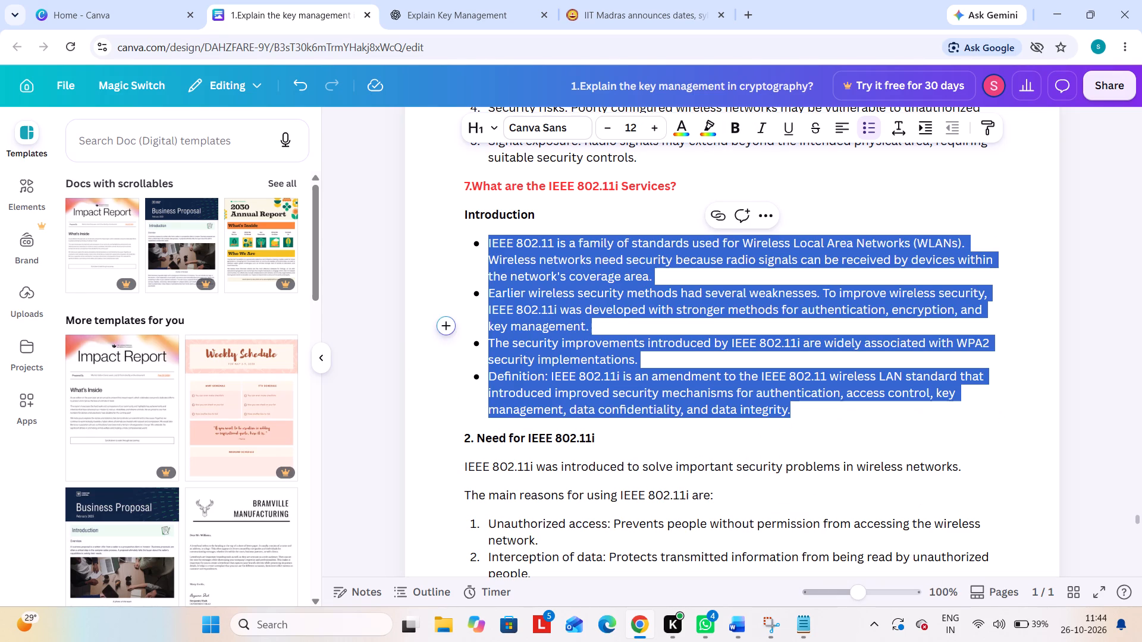
click(895, 417)
Remove the number 2 prefix from the "Need for IEEE 802.11i" heading.
scroll(895, 417, down, 2)
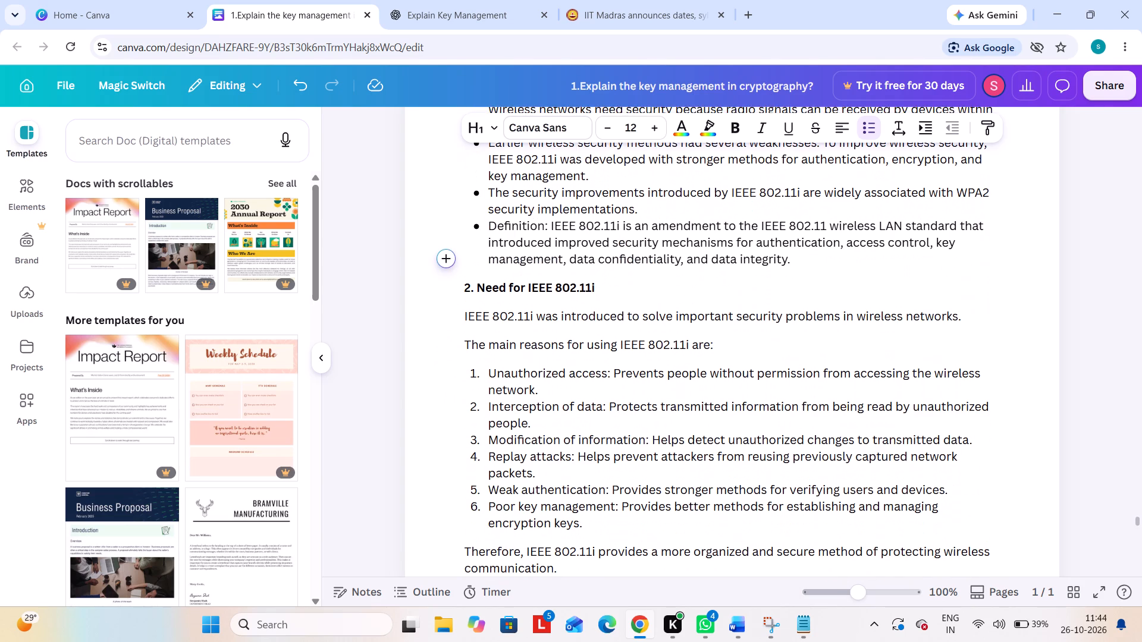
click(478, 287)
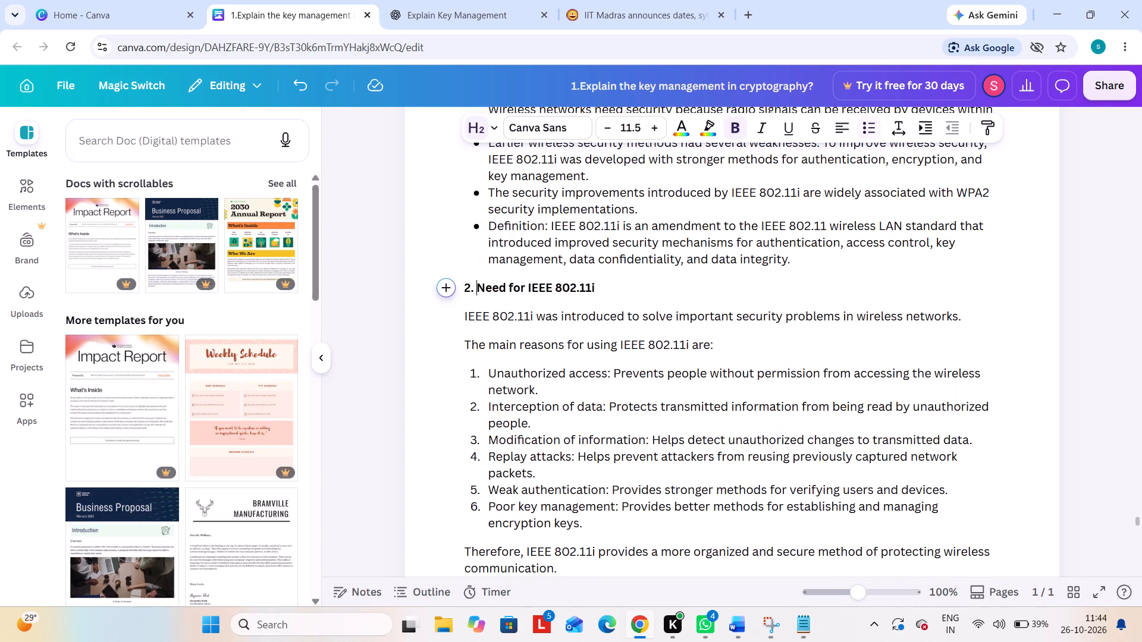
key(BackSpace)
key(BackSpace)
key(BackSpace)
Remove the number 3 prefix from the "Main Security Services of IEEE 802.11i" heading.
scroll(478, 287, down, 2)
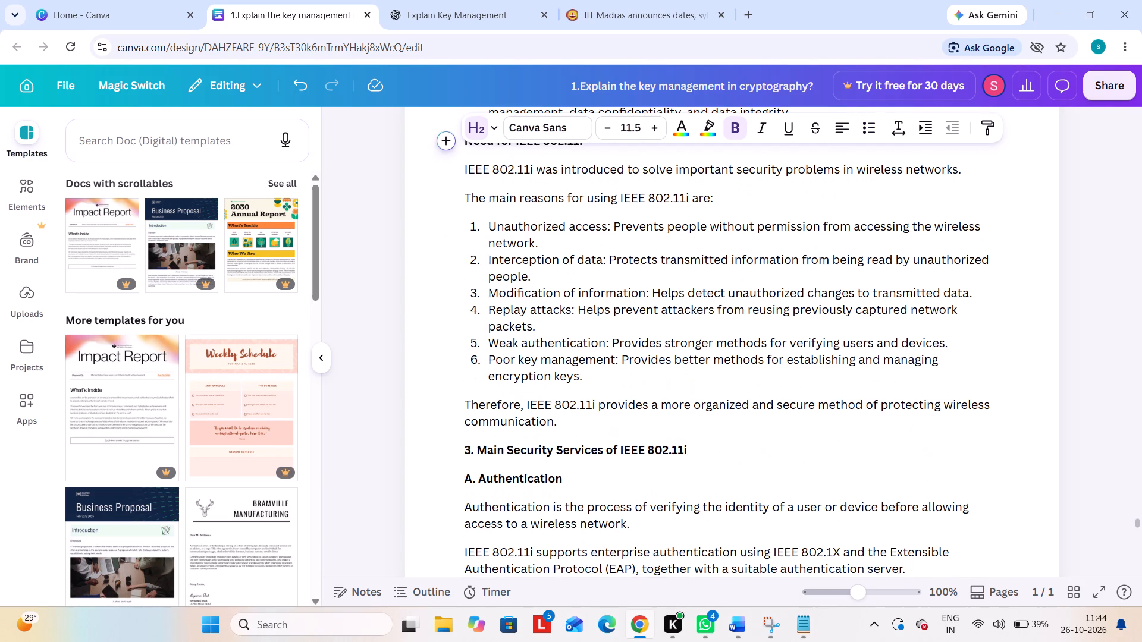
scroll(478, 287, down, 2)
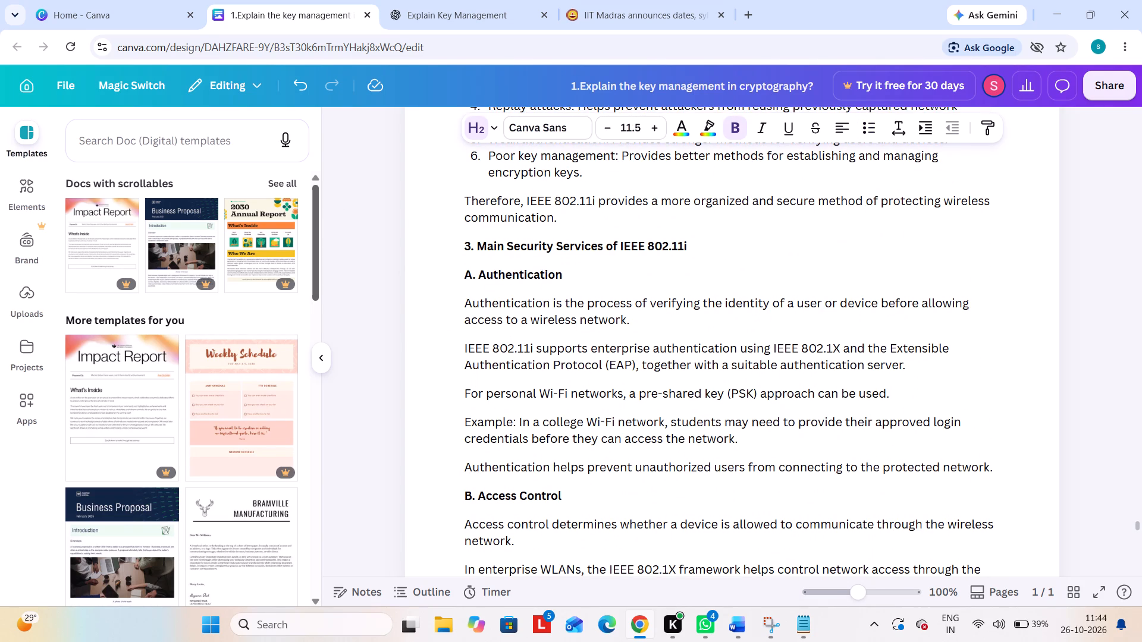
click(478, 248)
key(BackSpace)
key(BackSpace)
key(BackSpace)
Look through the lettered service sections under "Main Security Services of IEEE 802.11i" and return to "A. Authentication".
scroll(478, 248, down, 3)
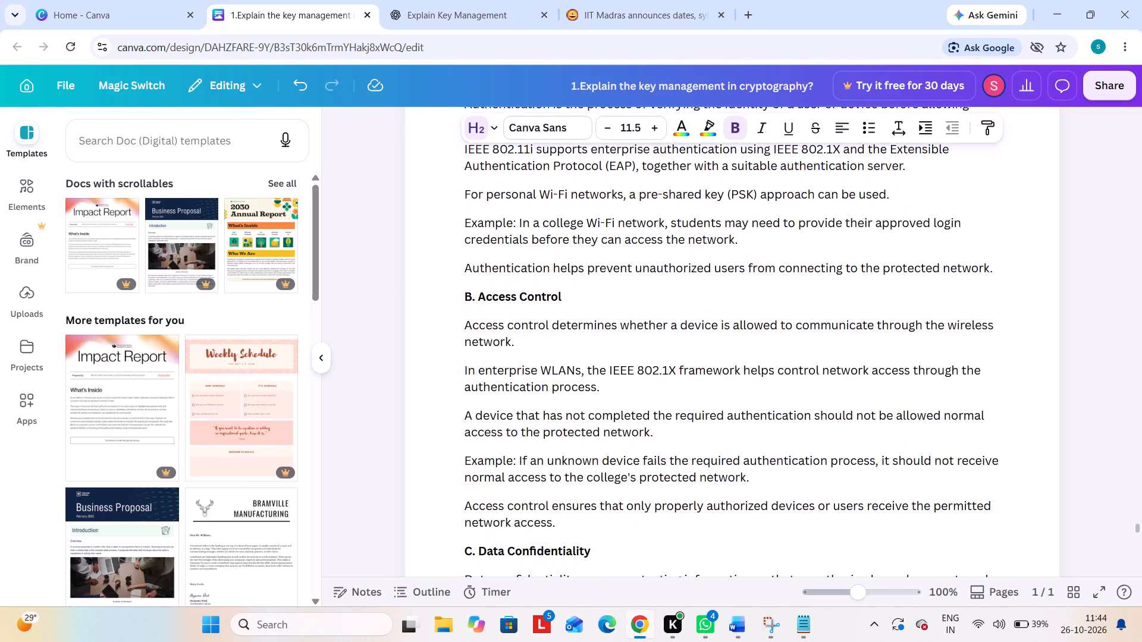
scroll(478, 248, down, 6)
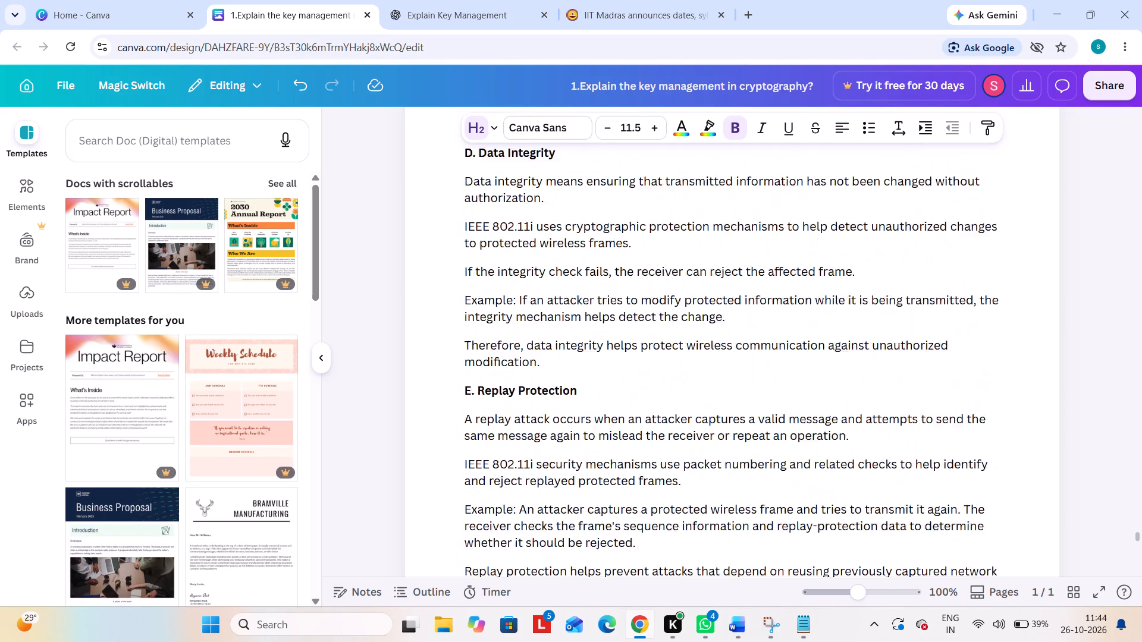
scroll(478, 248, down, 1)
scroll(478, 248, up, 5)
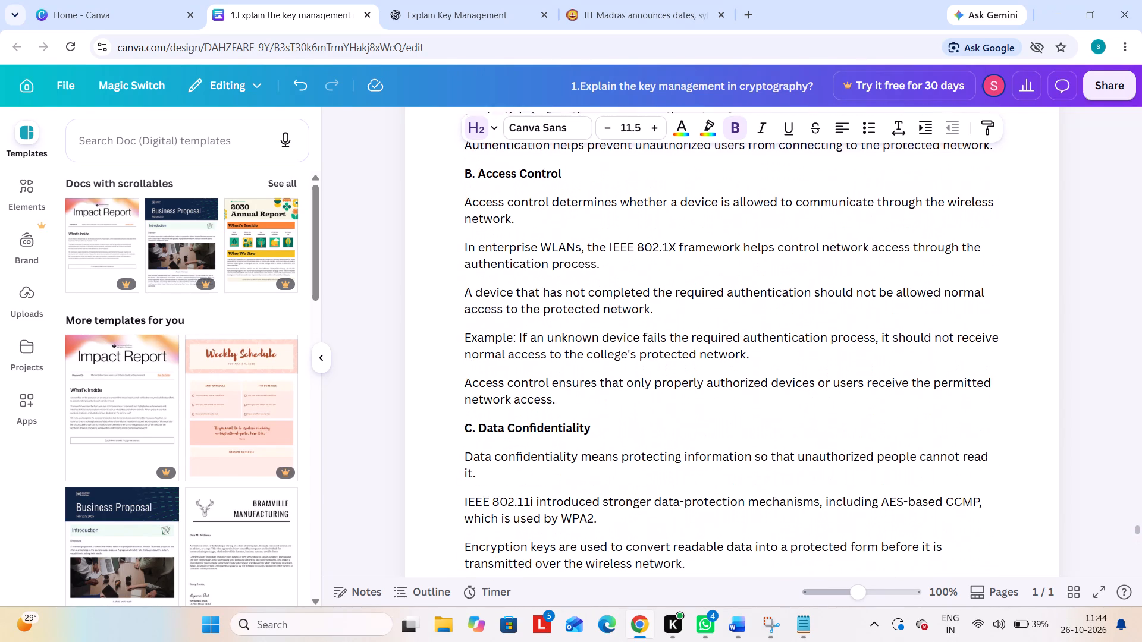
scroll(478, 248, up, 3)
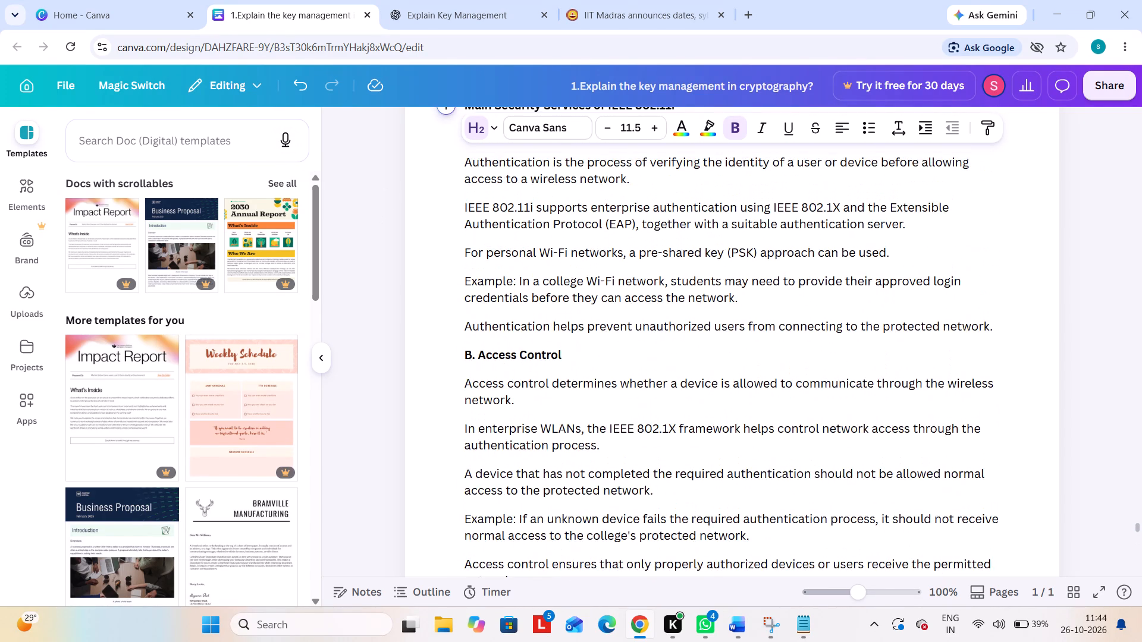
scroll(486, 254, up, 1)
Turn the five paragraphs under "A. Authentication" into a bulleted list.
drag(466, 251, 720, 371)
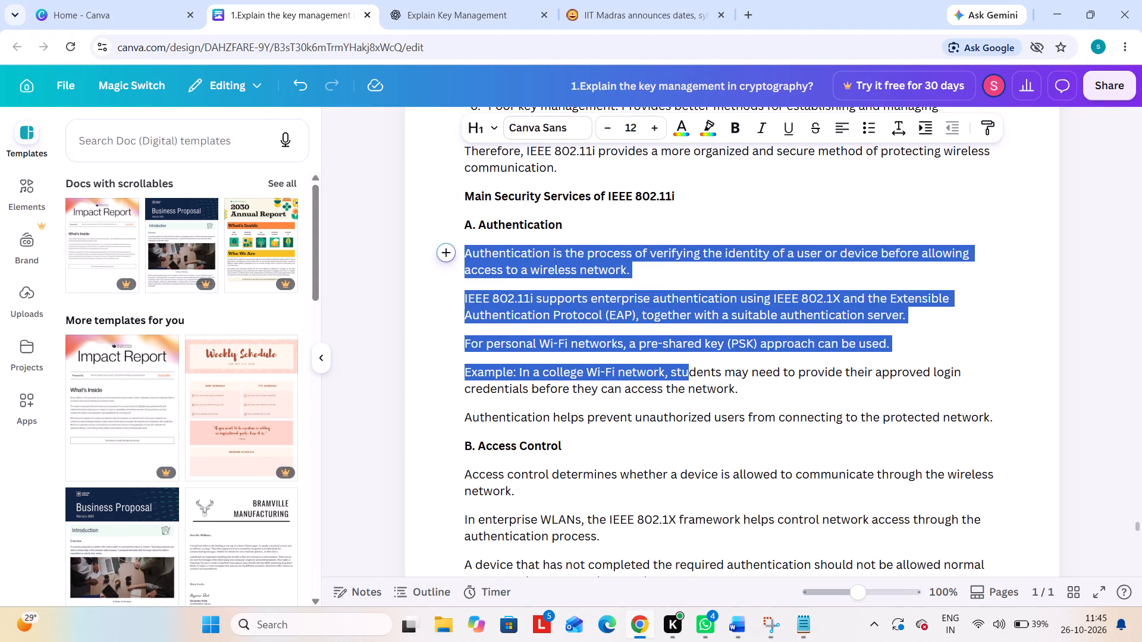
drag(720, 371, 1012, 411)
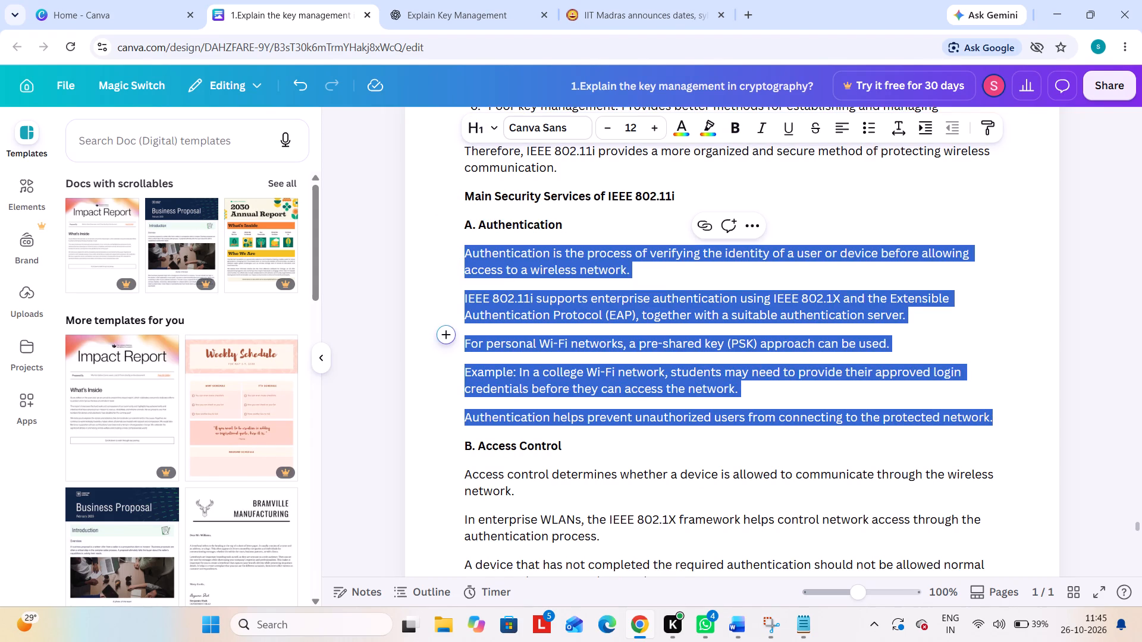
click(444, 340)
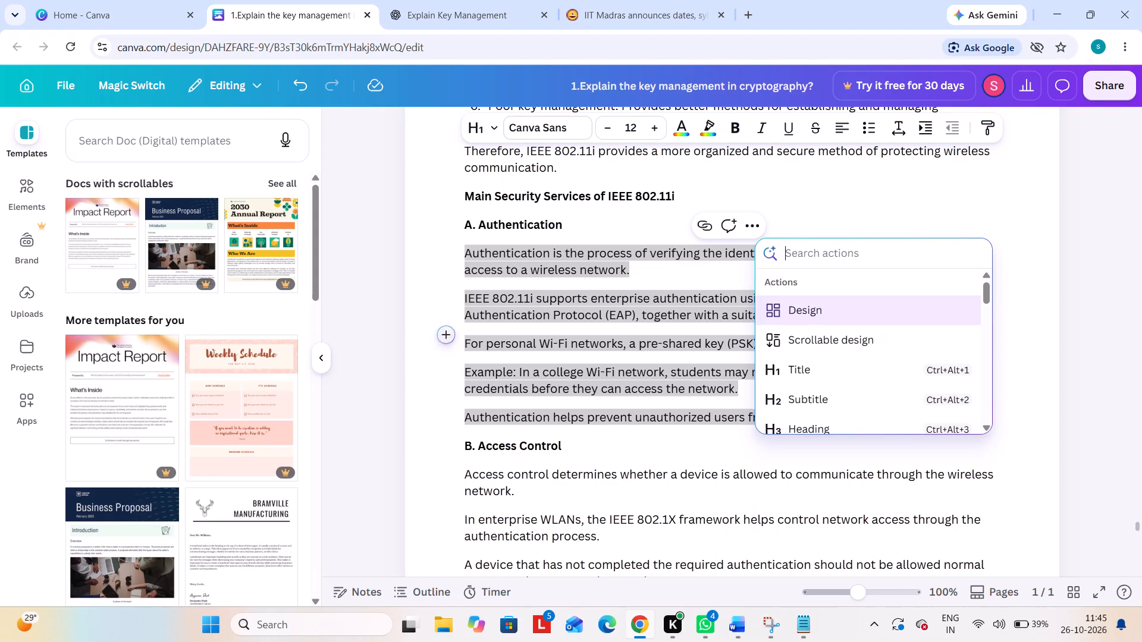
scroll(920, 398, down, 2)
scroll(945, 325, down, 1)
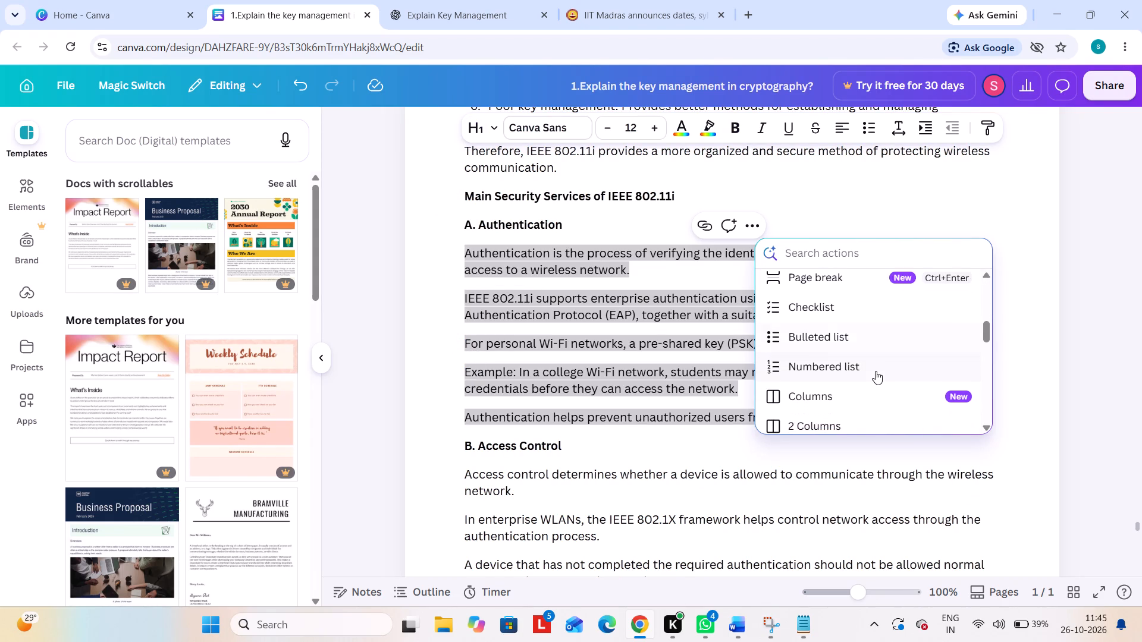
scroll(876, 371, down, 2)
scroll(847, 377, up, 2)
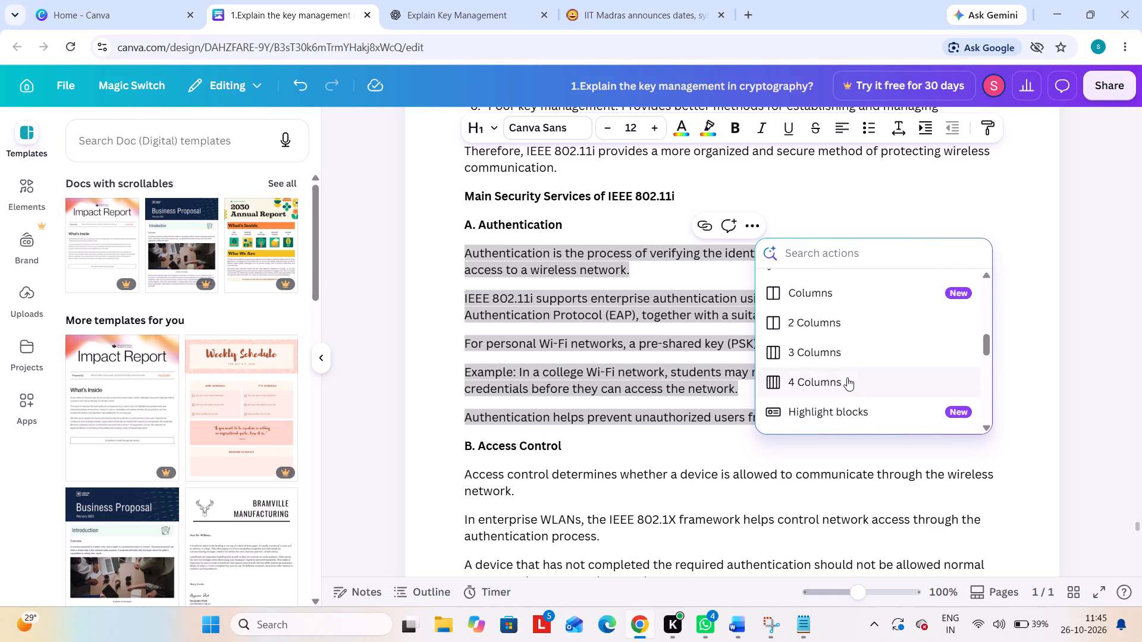
scroll(847, 377, up, 1)
click(888, 280)
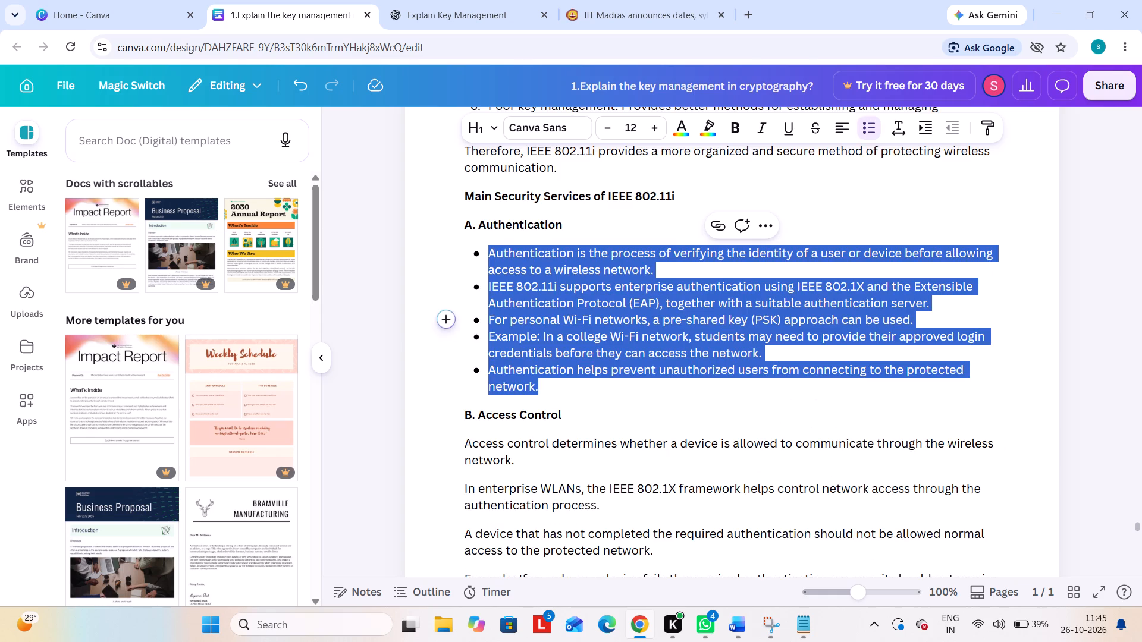
Turn the five paragraphs under "B. Access Control" into a bulleted list.
scroll(742, 313, down, 2)
drag(465, 302, 752, 483)
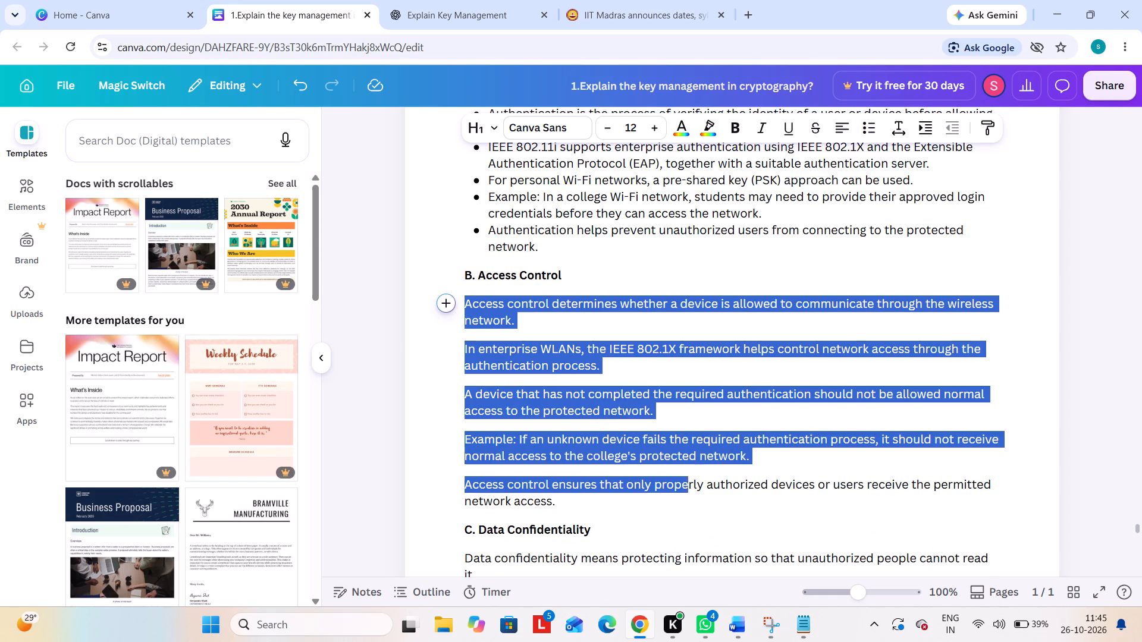
drag(752, 483, 679, 495)
click(437, 405)
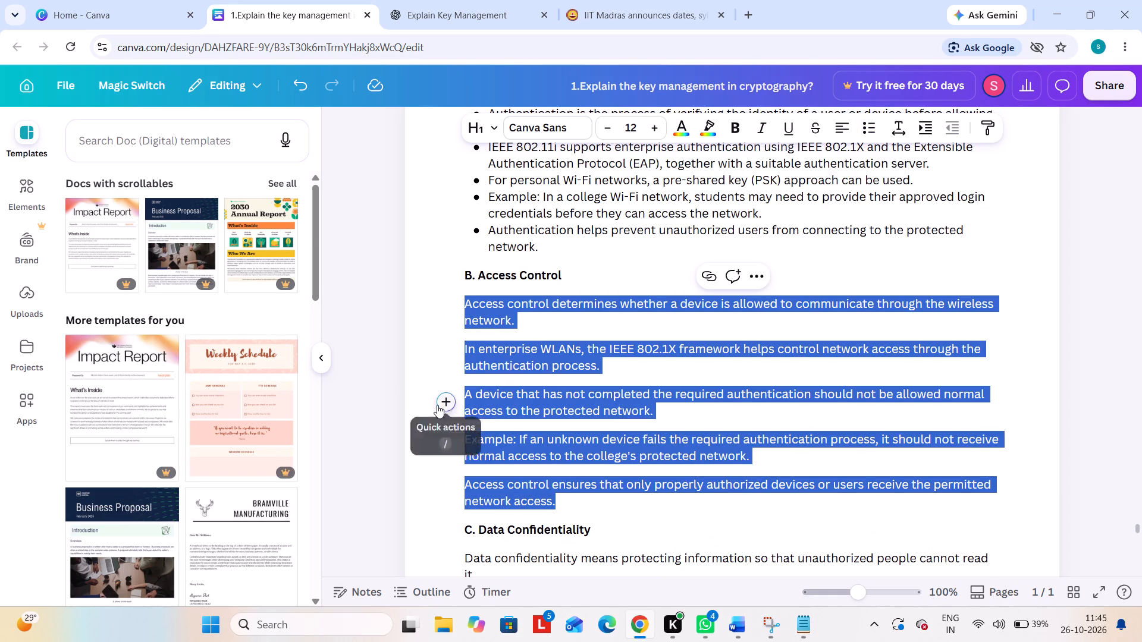
click(448, 399)
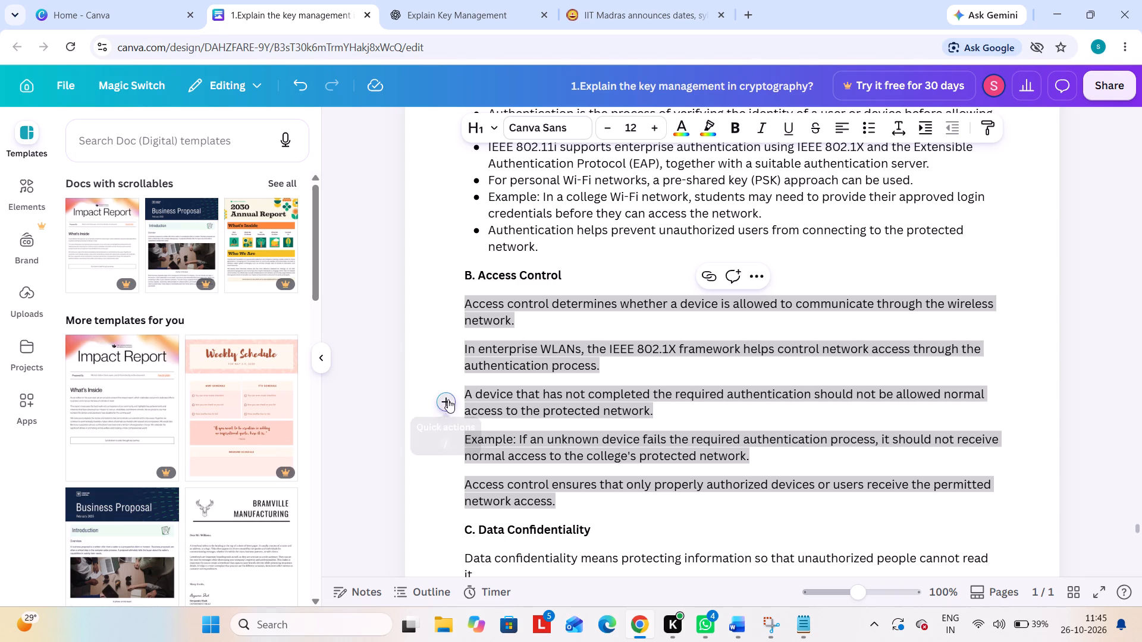
scroll(873, 215, down, 4)
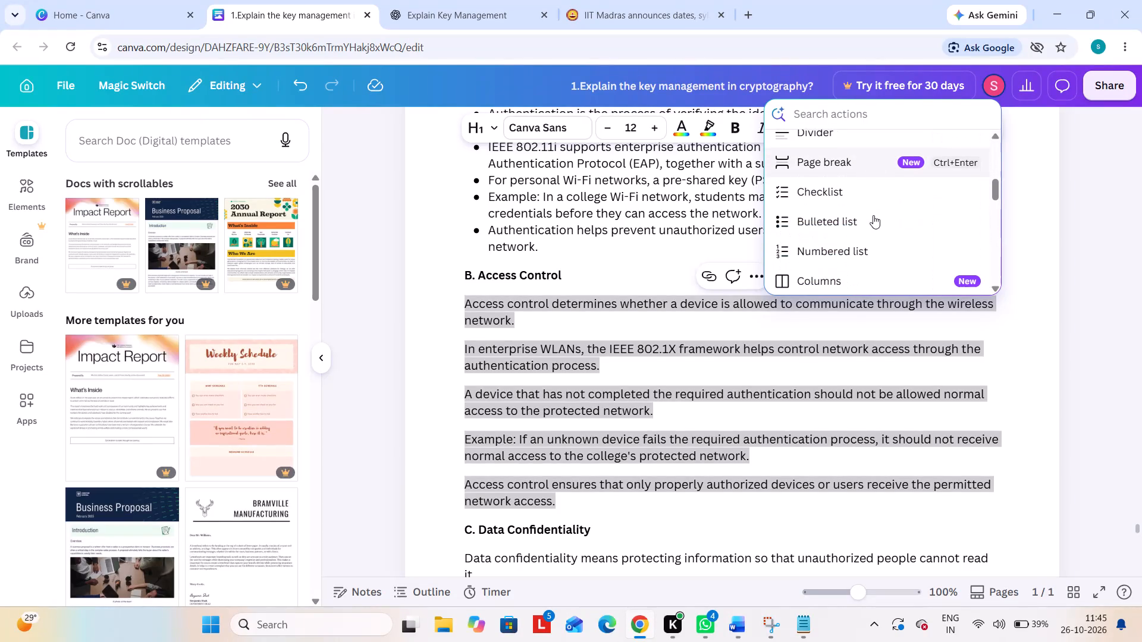
click(829, 218)
Turn the five paragraphs under "C. Data Confidentiality" into a bulleted list.
scroll(618, 331, down, 2)
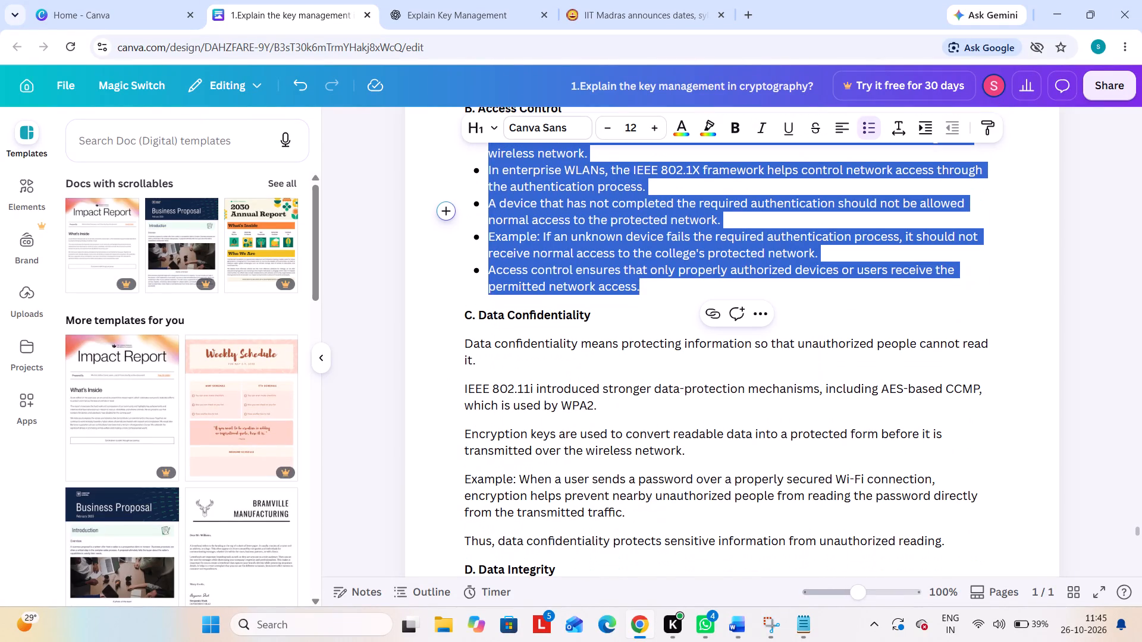
drag(465, 335, 717, 533)
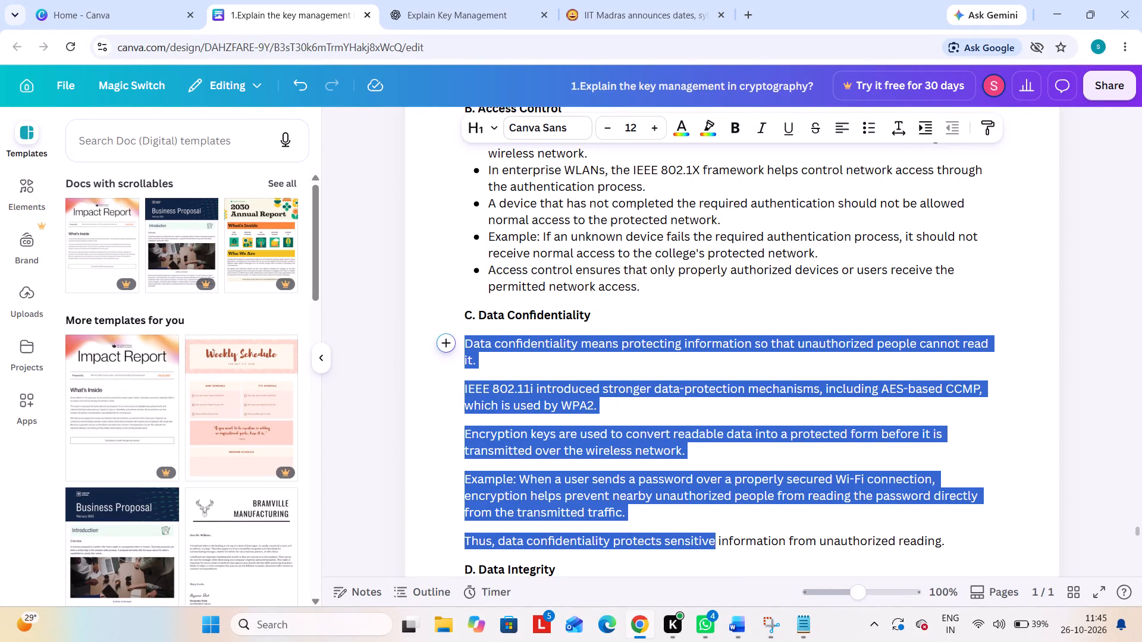
drag(717, 533, 955, 530)
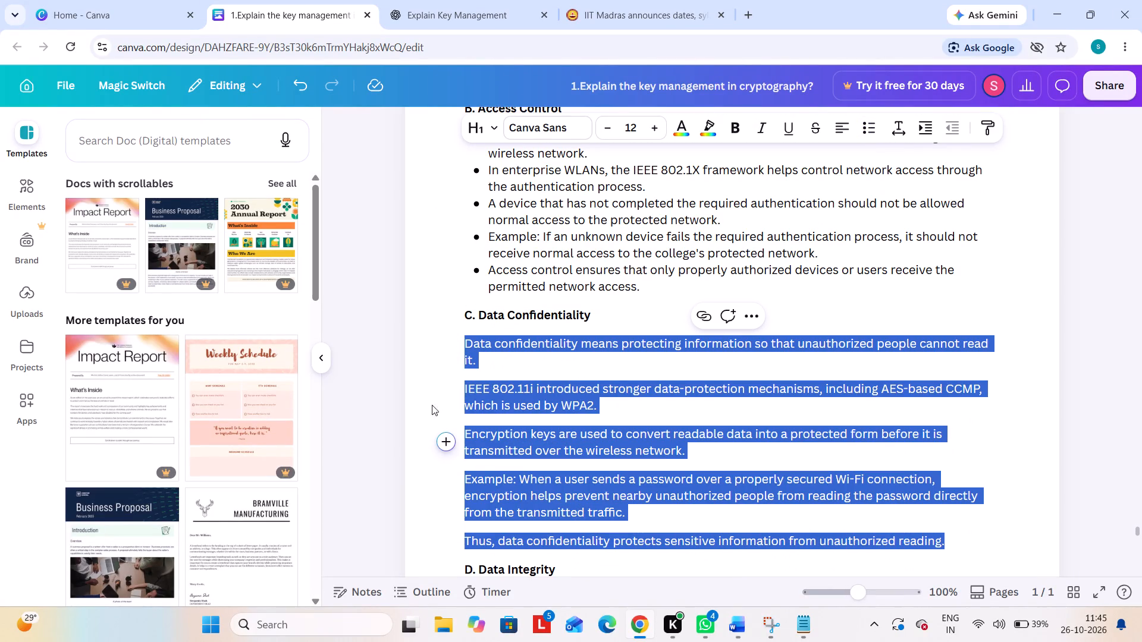
click(446, 447)
scroll(801, 256, down, 3)
click(799, 278)
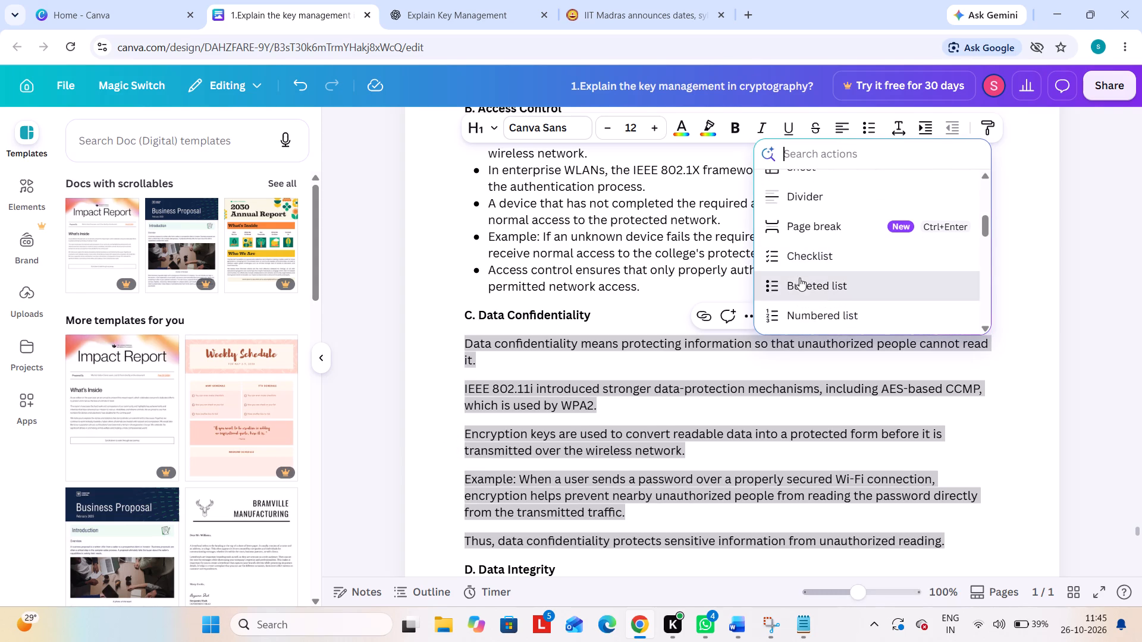
Turn the five paragraphs under "D. Data Integrity" into a bulleted list.
scroll(557, 344, down, 5)
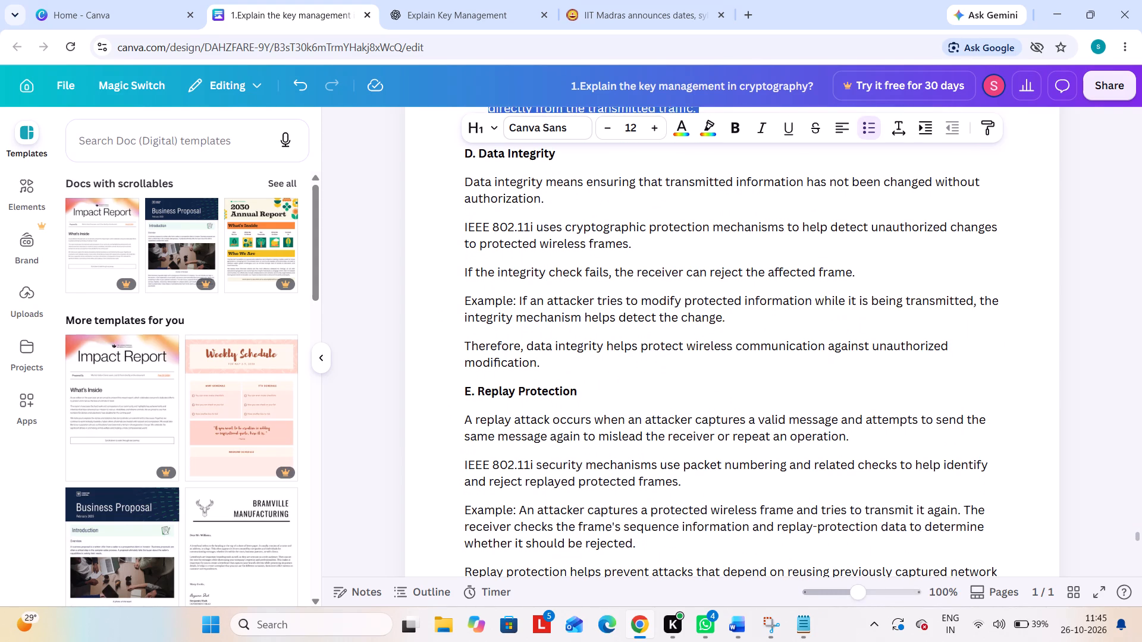
drag(463, 185, 554, 367)
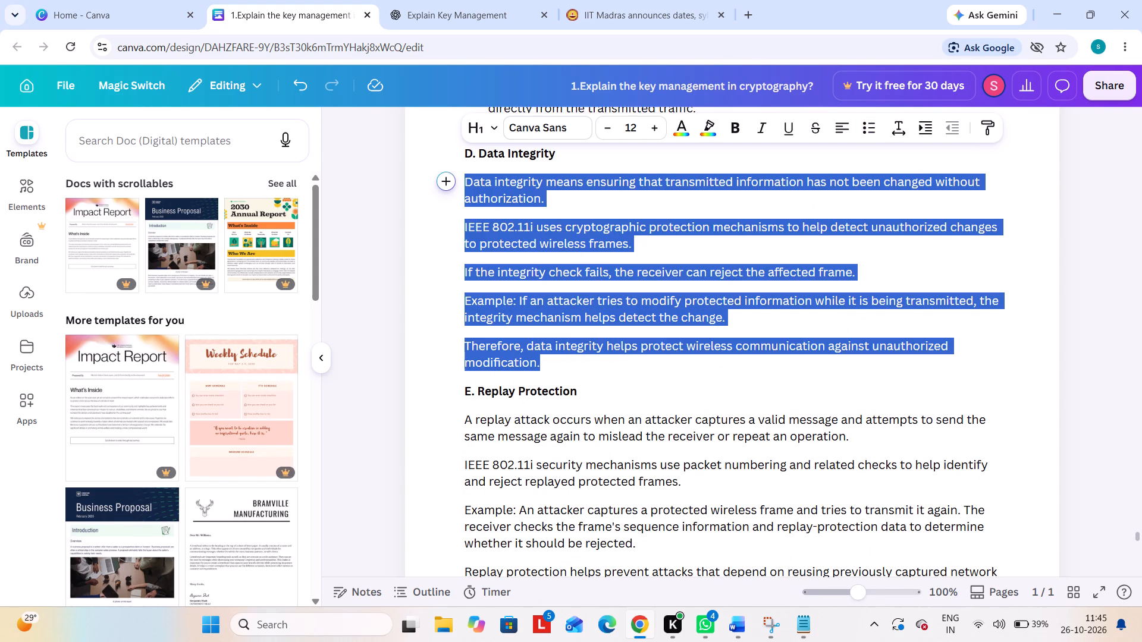
drag(554, 367, 554, 367)
click(451, 276)
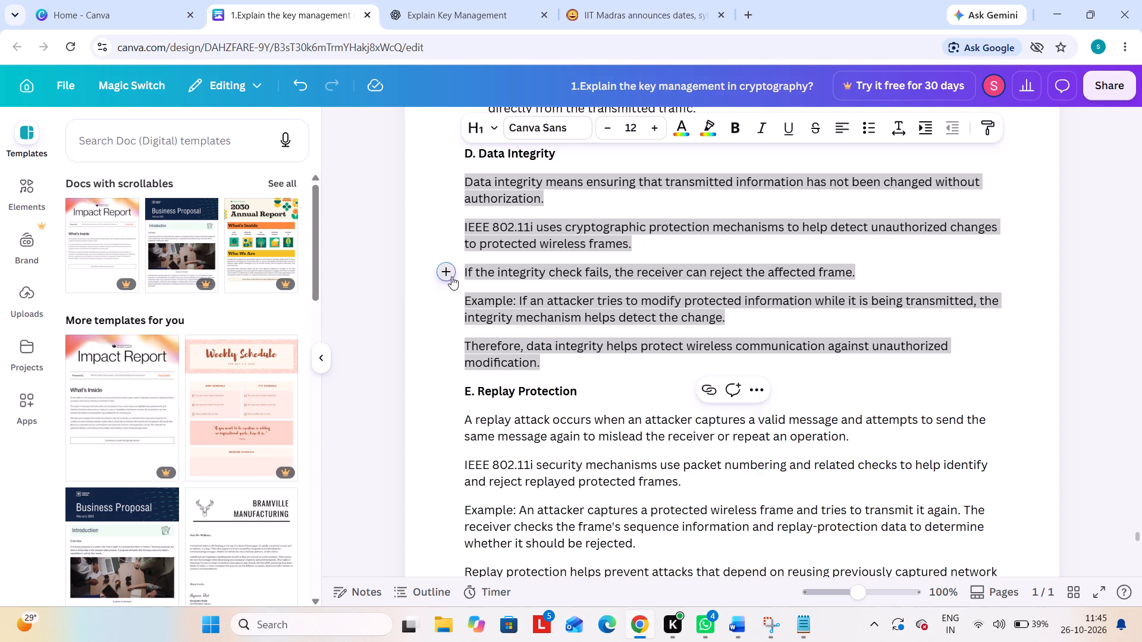
scroll(851, 469, down, 3)
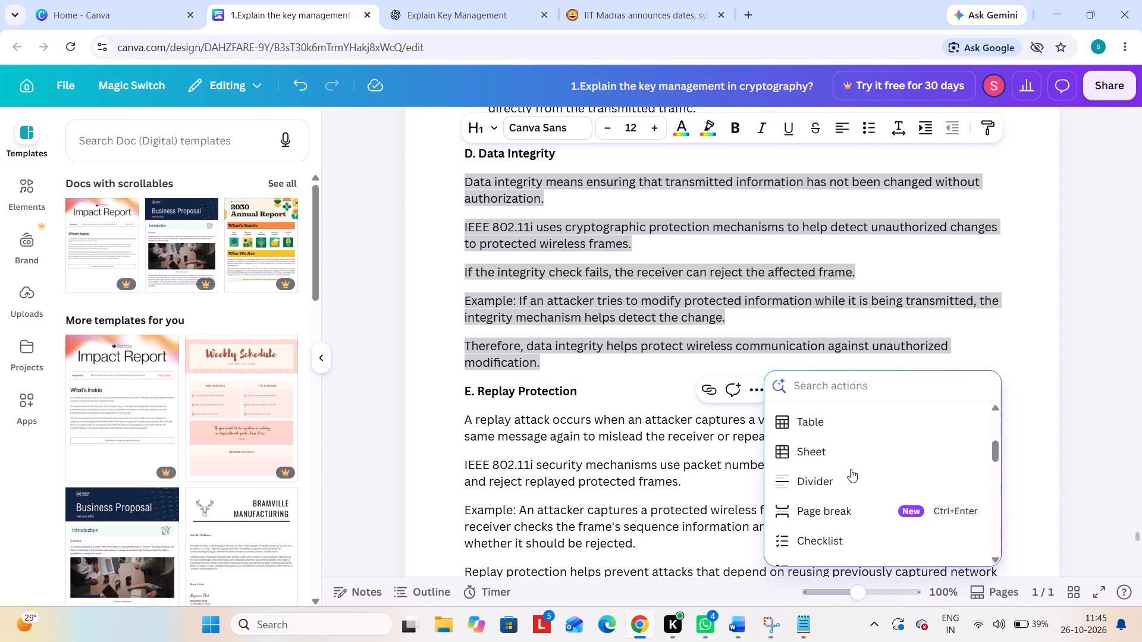
scroll(851, 469, down, 1)
click(835, 469)
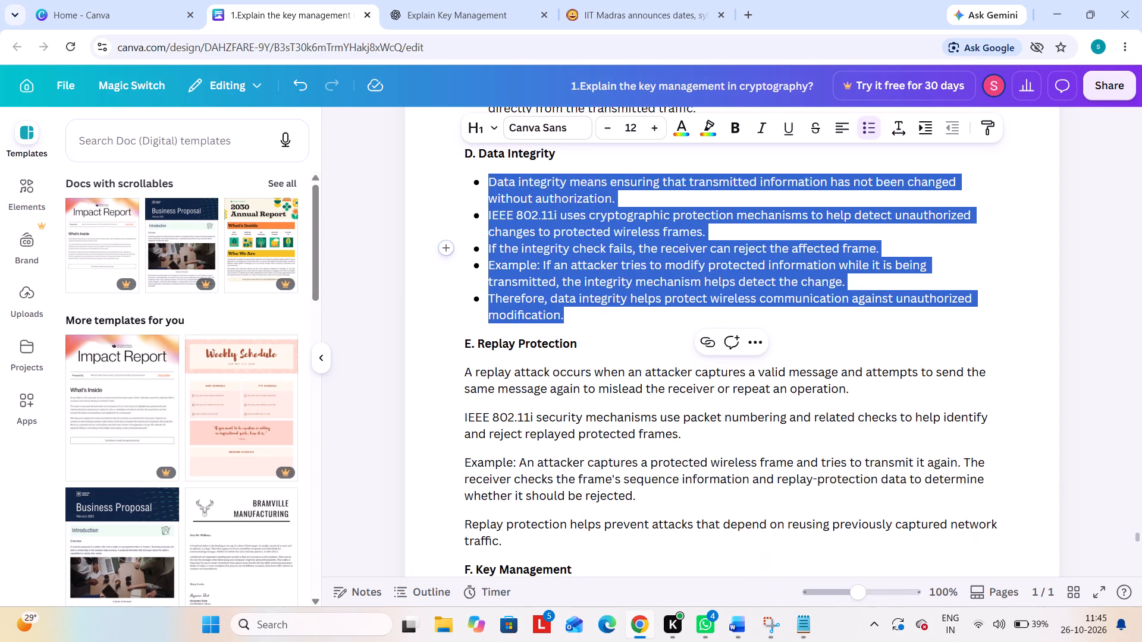
Turn the four paragraphs under "E. Replay Protection" into a bulleted list.
scroll(619, 448, down, 5)
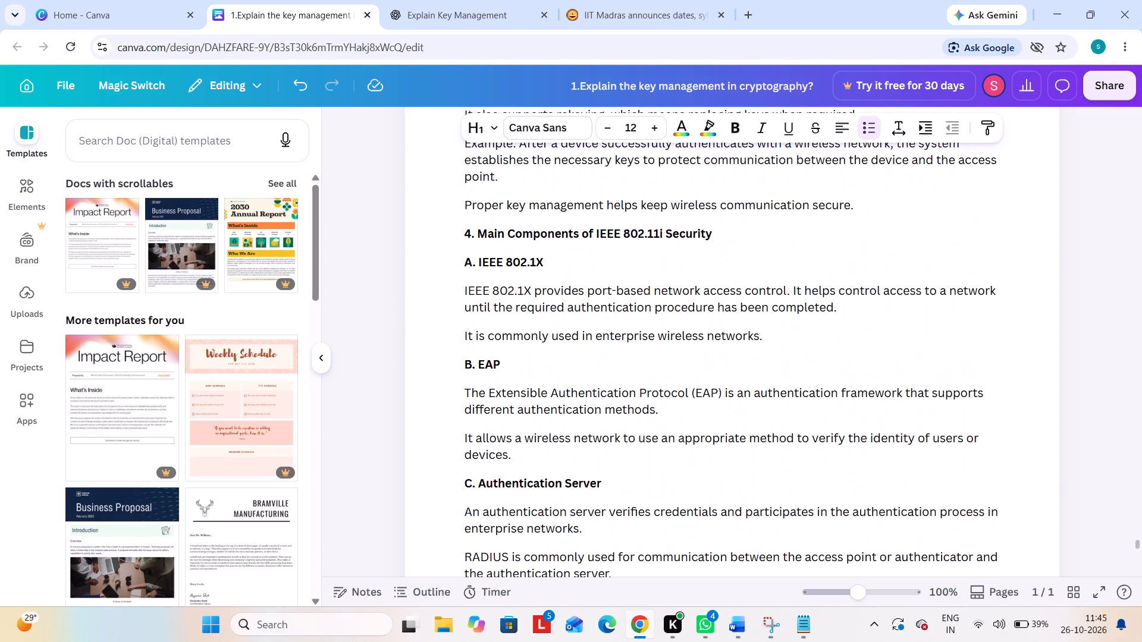
scroll(619, 448, up, 4)
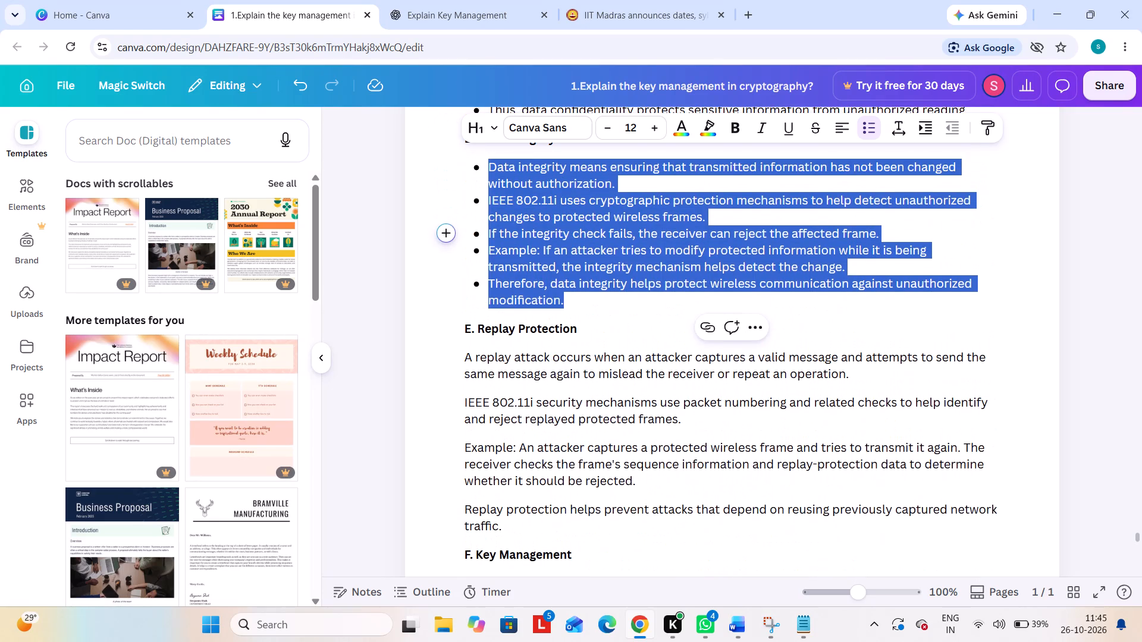
drag(463, 360, 497, 451)
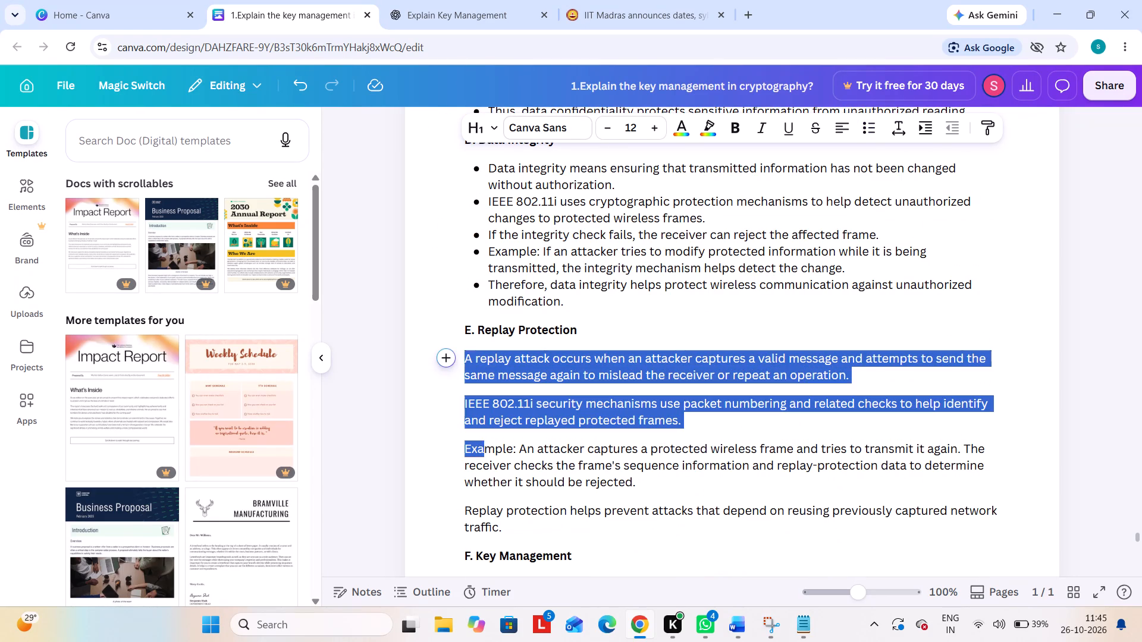
drag(497, 451, 517, 527)
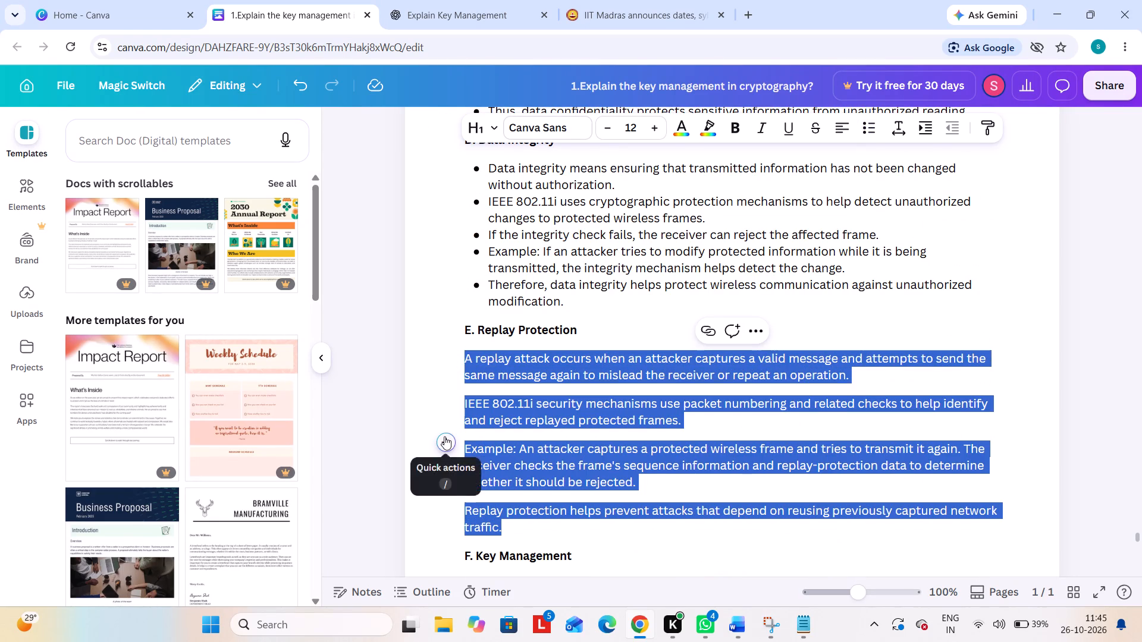
click(444, 436)
scroll(828, 236, down, 2)
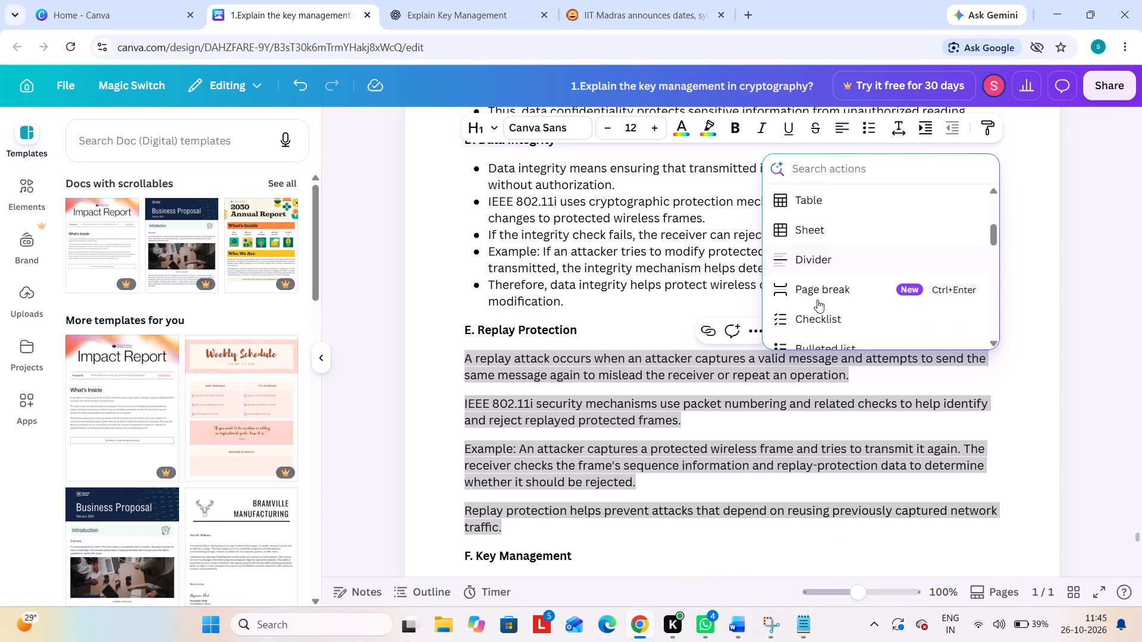
click(811, 345)
Turn the five paragraphs under "F. Key Management" into a bulleted list.
scroll(580, 421, down, 4)
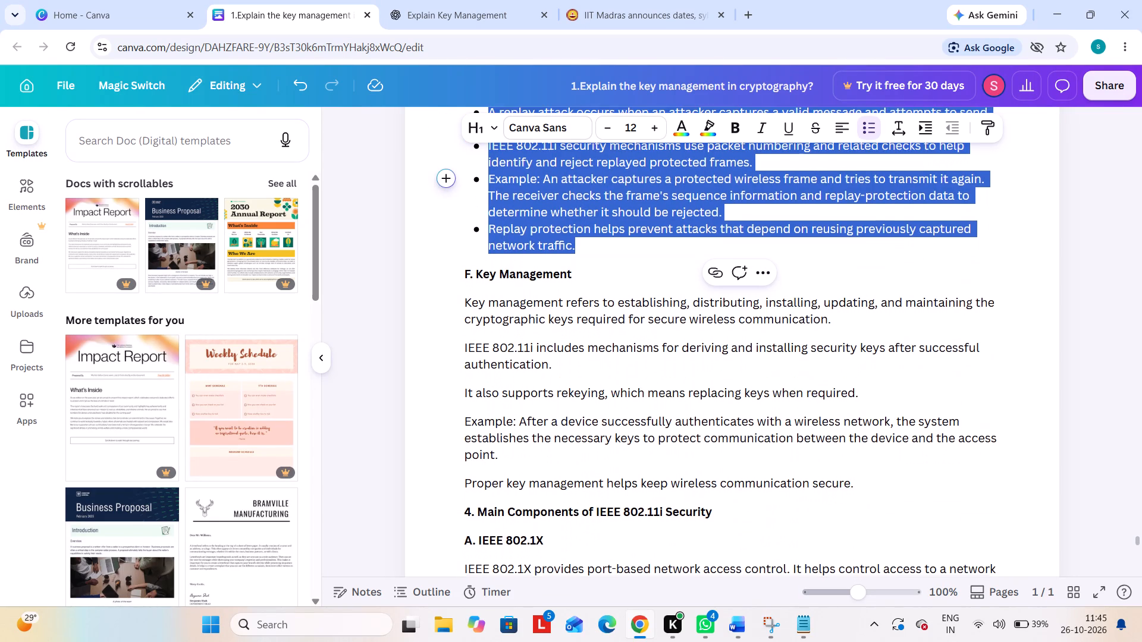
drag(462, 309, 518, 467)
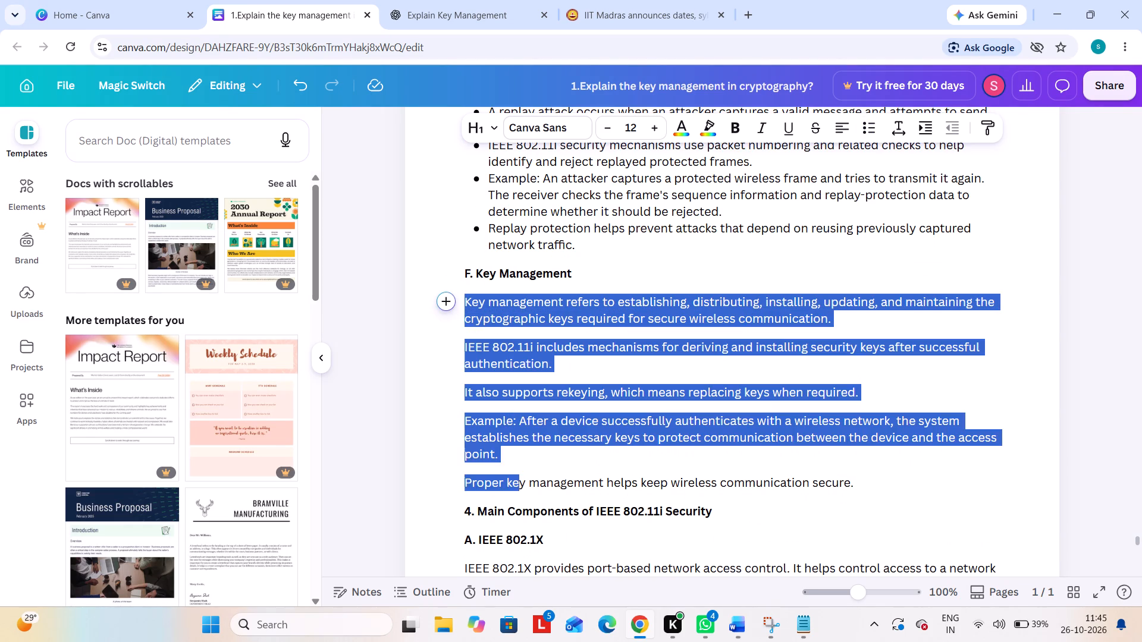
drag(518, 467, 754, 471)
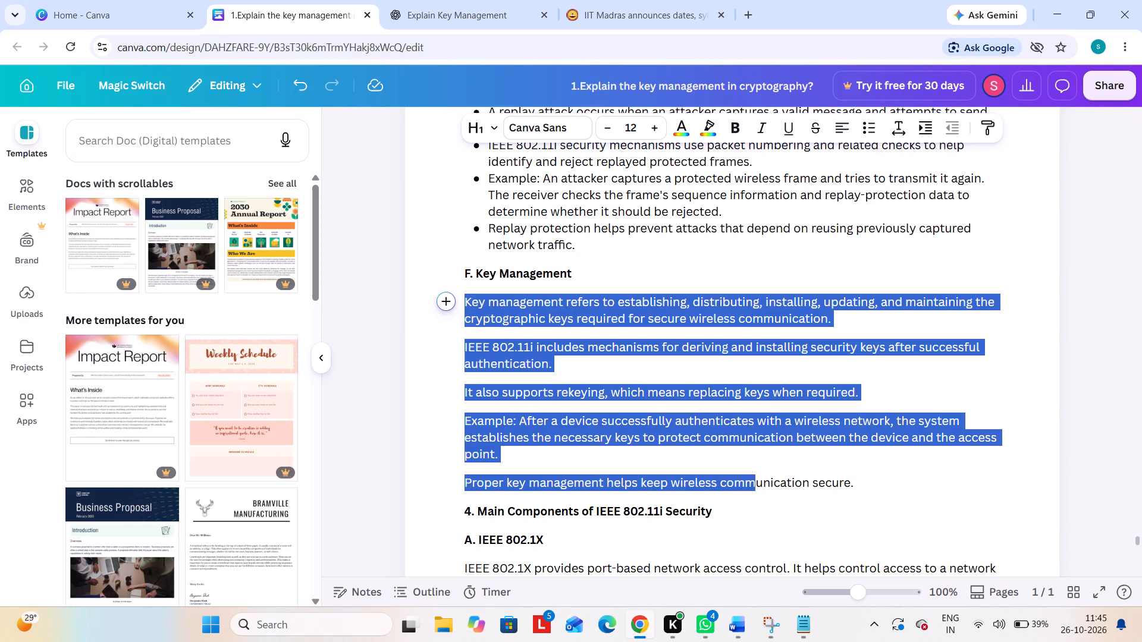
drag(754, 471, 867, 472)
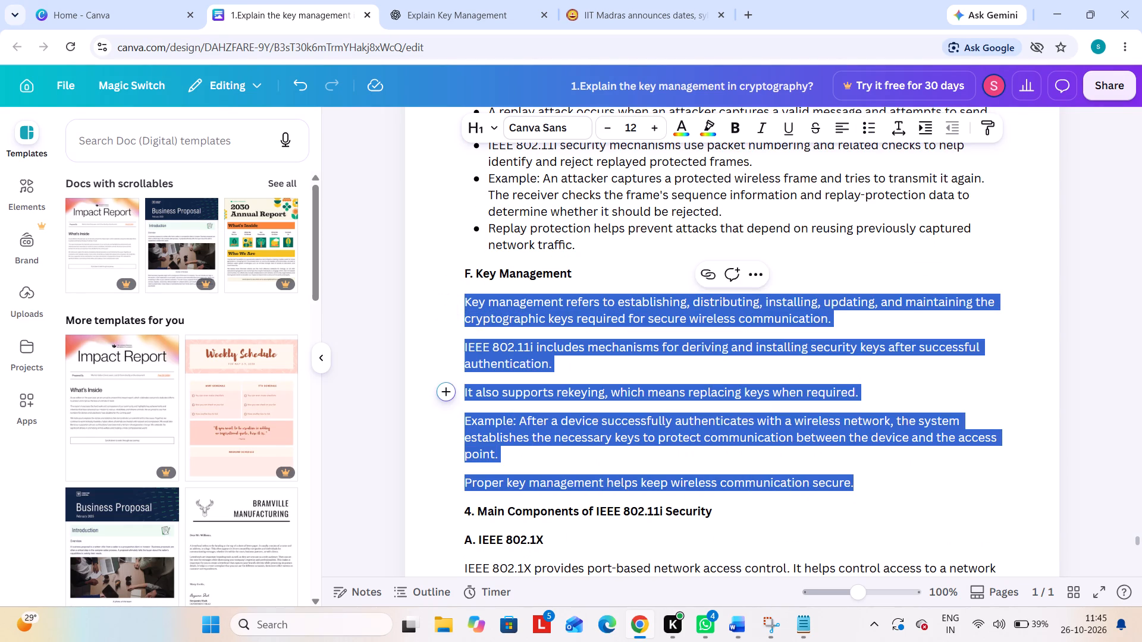
click(444, 393)
scroll(830, 226, down, 2)
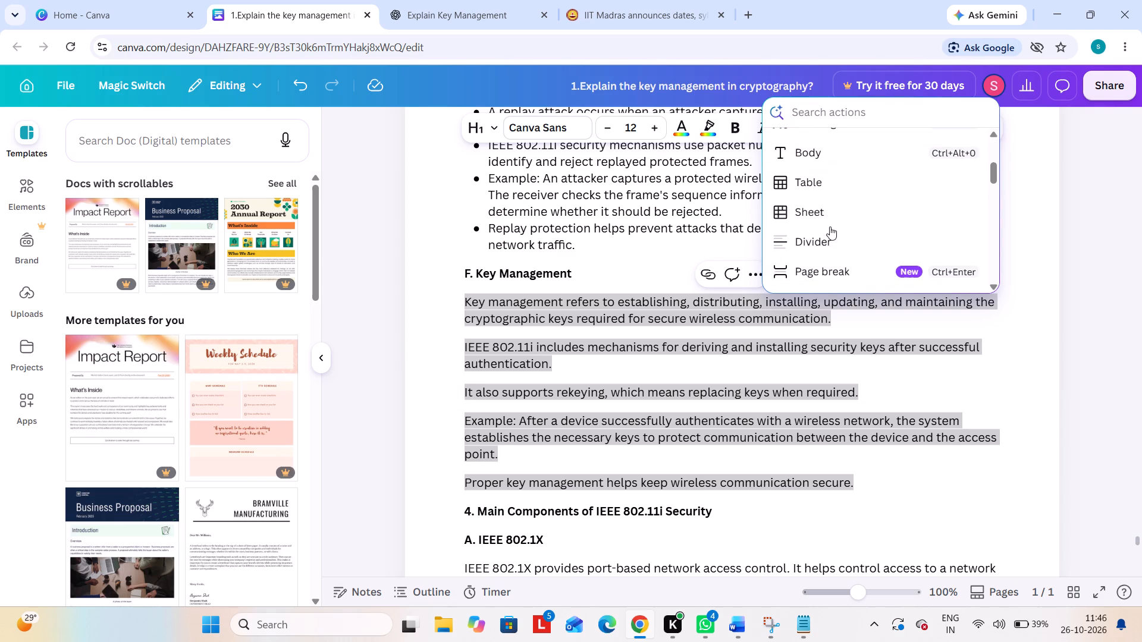
scroll(830, 226, down, 2)
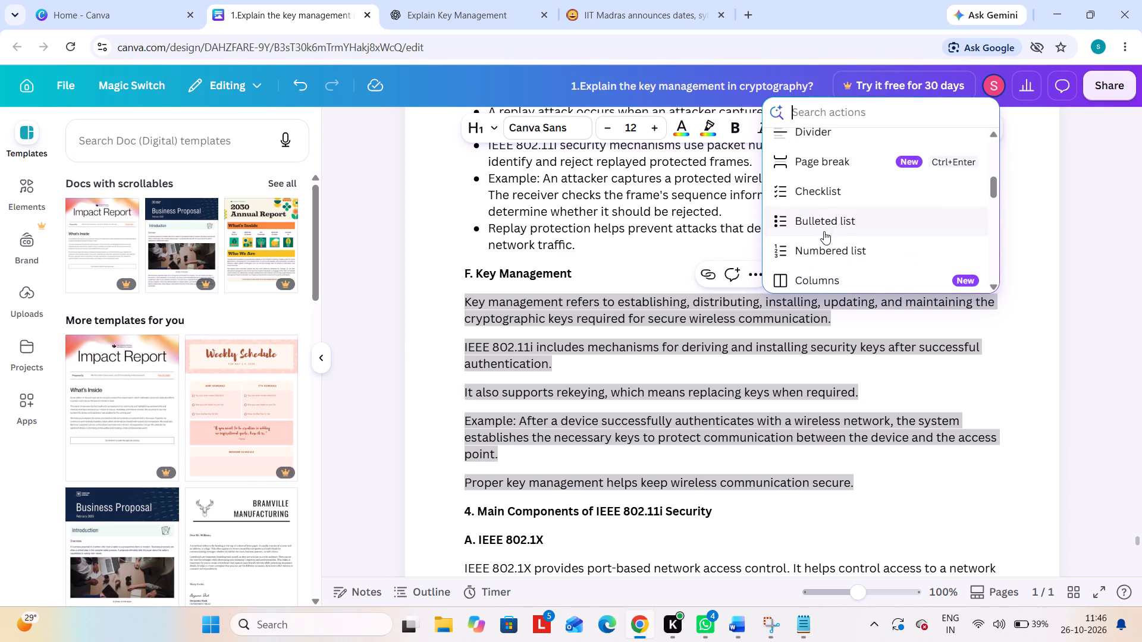
click(823, 210)
Remove the number "4." from the "Main Components of IEEE 802.11i Security" heading.
scroll(524, 398, down, 3)
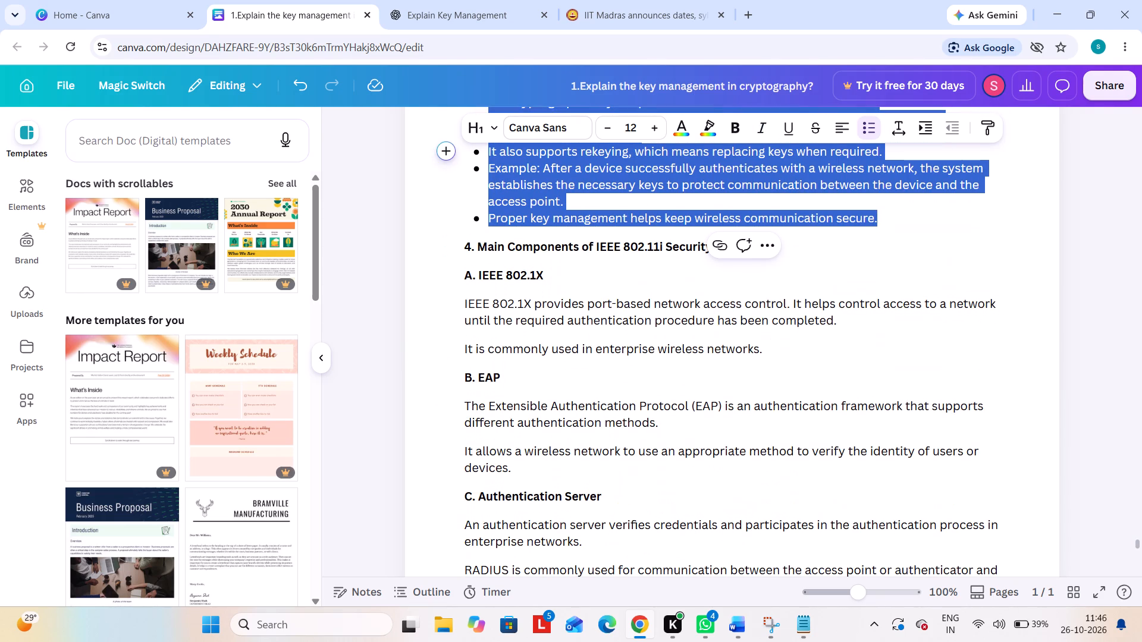
click(476, 245)
key(BackSpace)
key(BackSpace)
key(BackSpace)
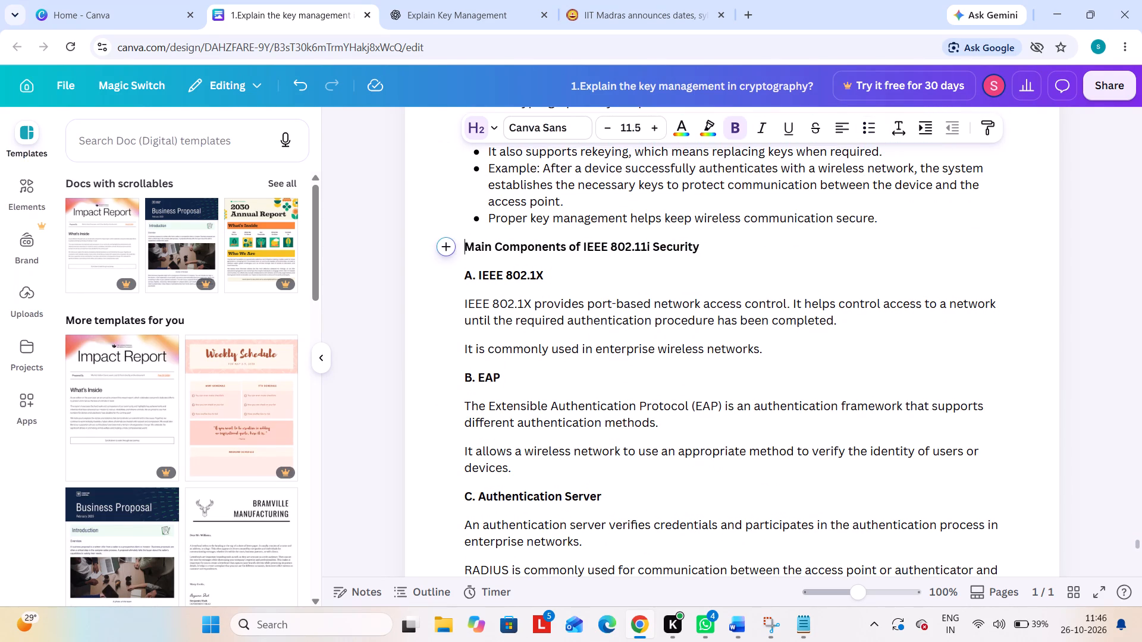
scroll(476, 245, down, 1)
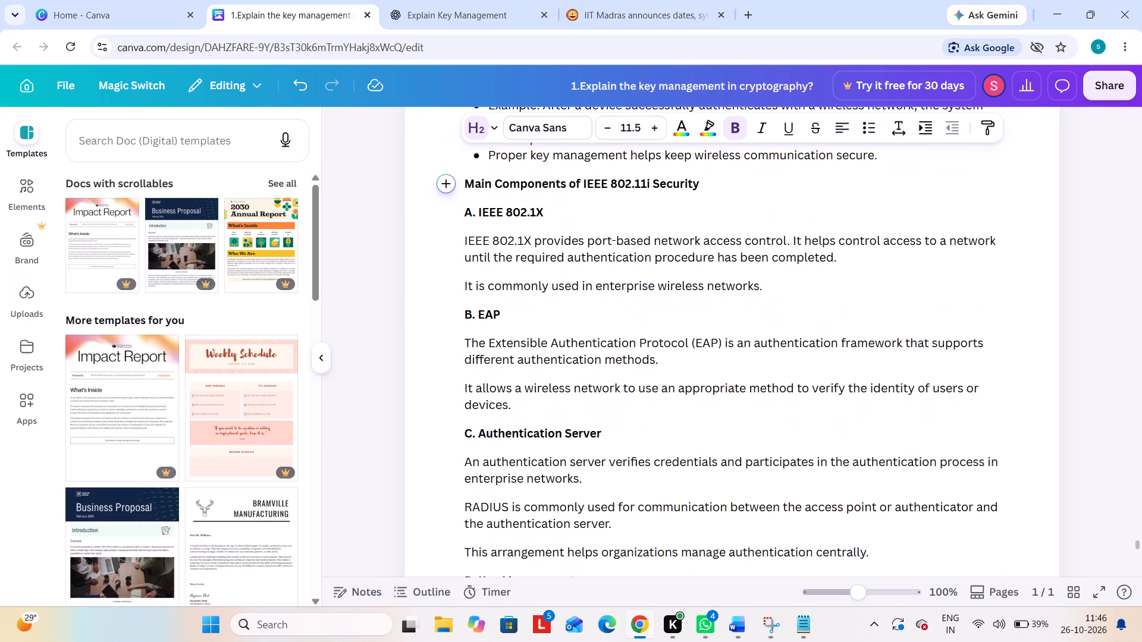
scroll(476, 245, down, 3)
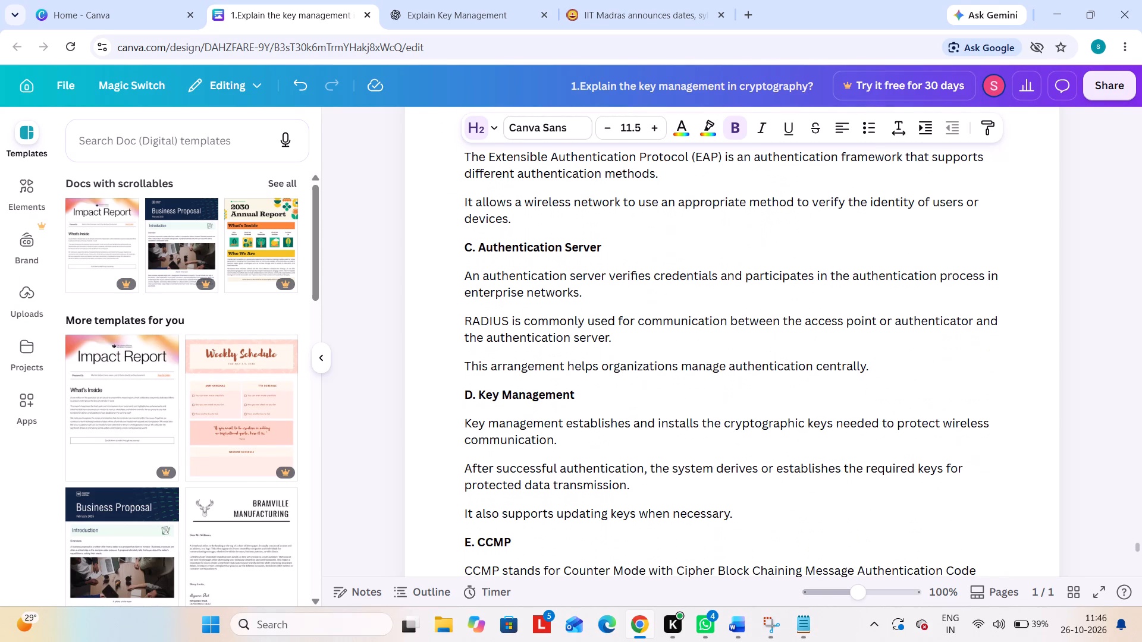
scroll(476, 245, down, 5)
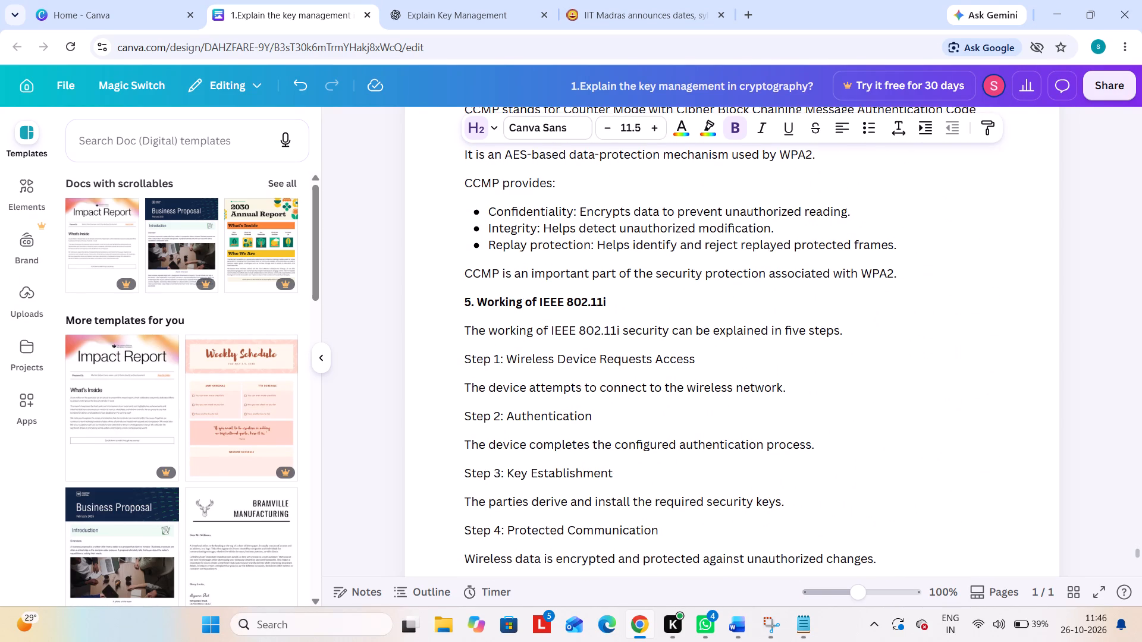
scroll(476, 245, down, 2)
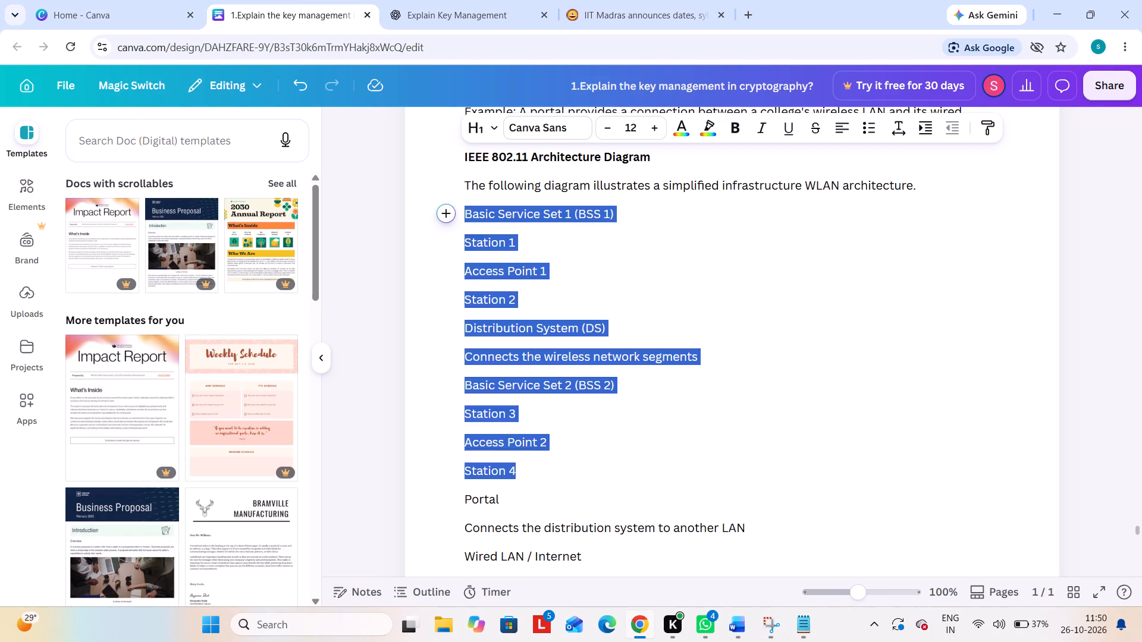
drag(547, 460, 601, 517)
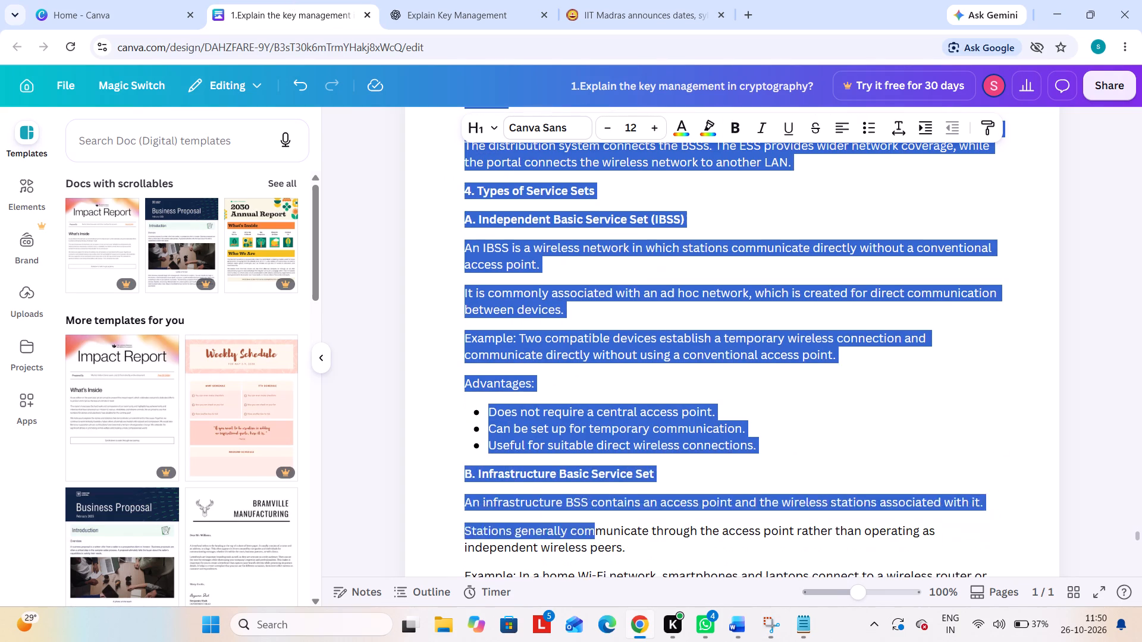
drag(601, 517, 648, 423)
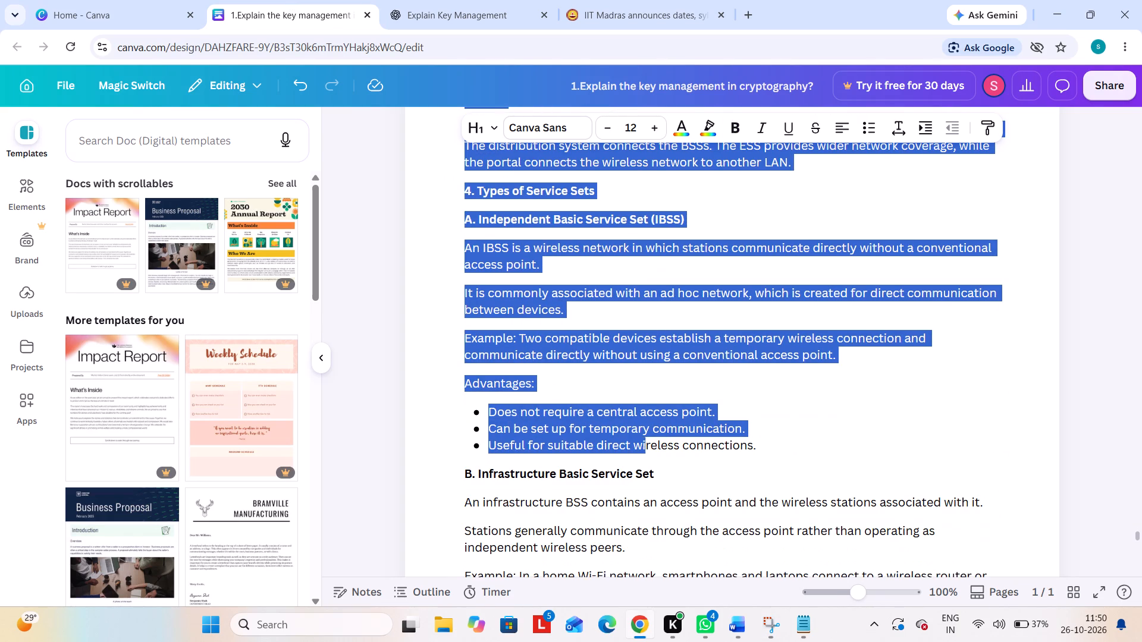
drag(648, 423, 772, 155)
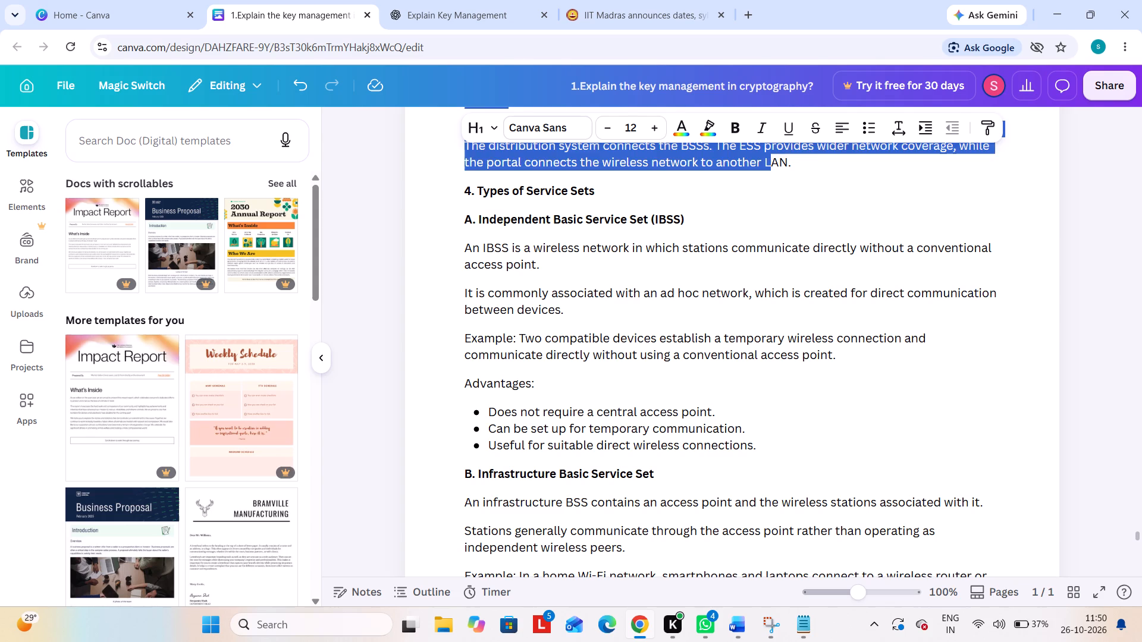
drag(772, 155, 719, 232)
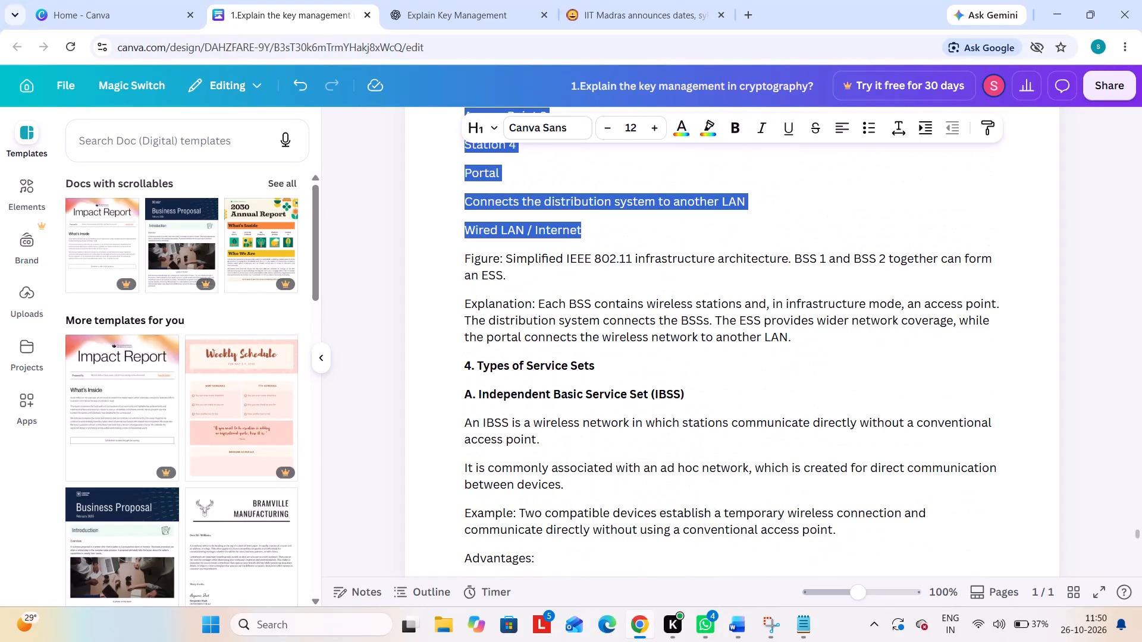
drag(719, 232, 609, 275)
key(BackSpace)
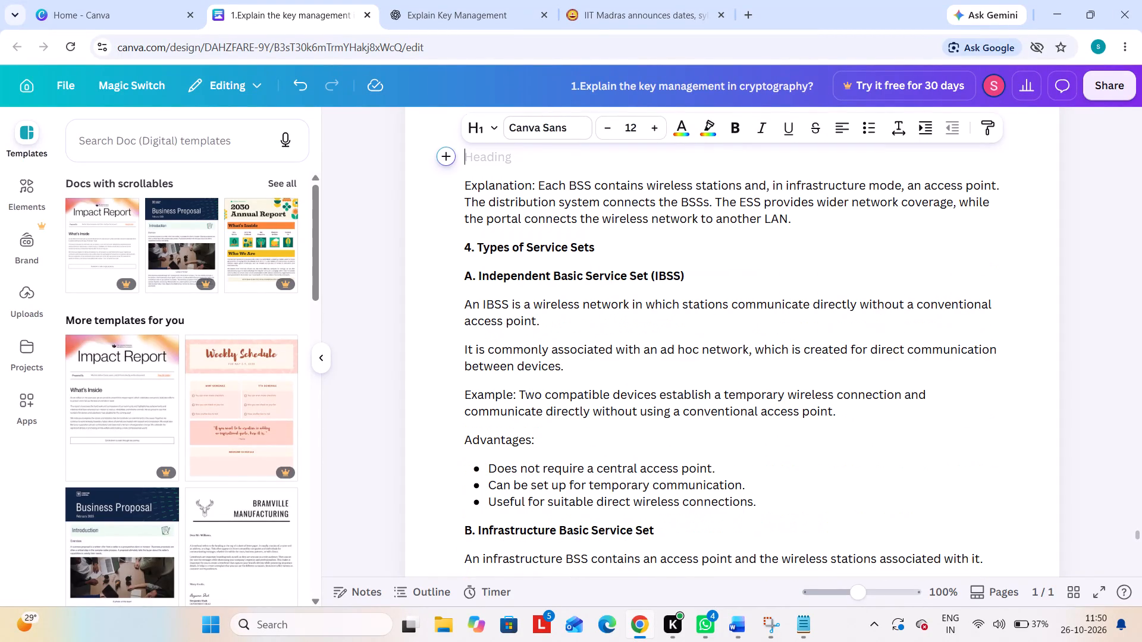
key(ctrl+v)
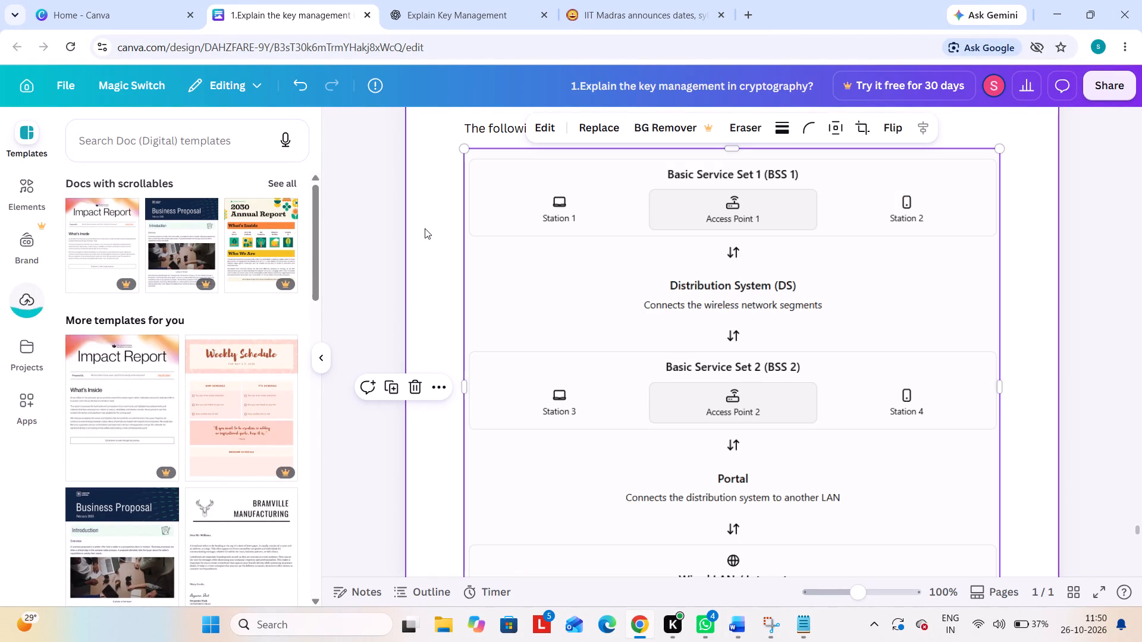
click(425, 228)
Remove the number "4." from question 8's "Types of Service Sets" heading.
scroll(425, 228, down, 7)
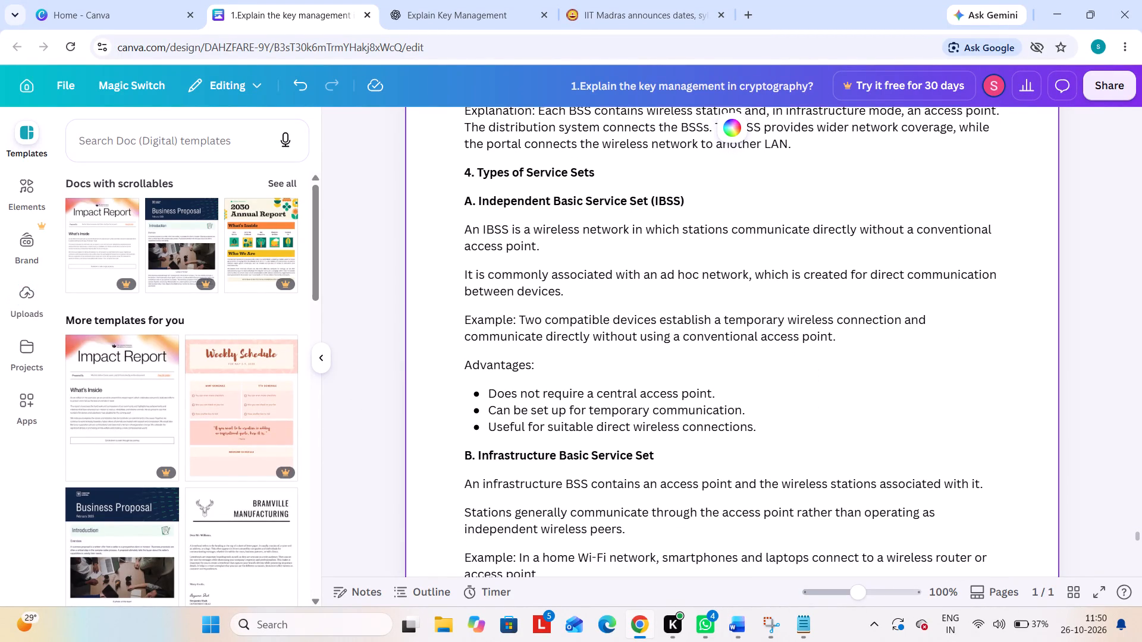
click(475, 168)
key(Right)
key(BackSpace)
key(BackSpace)
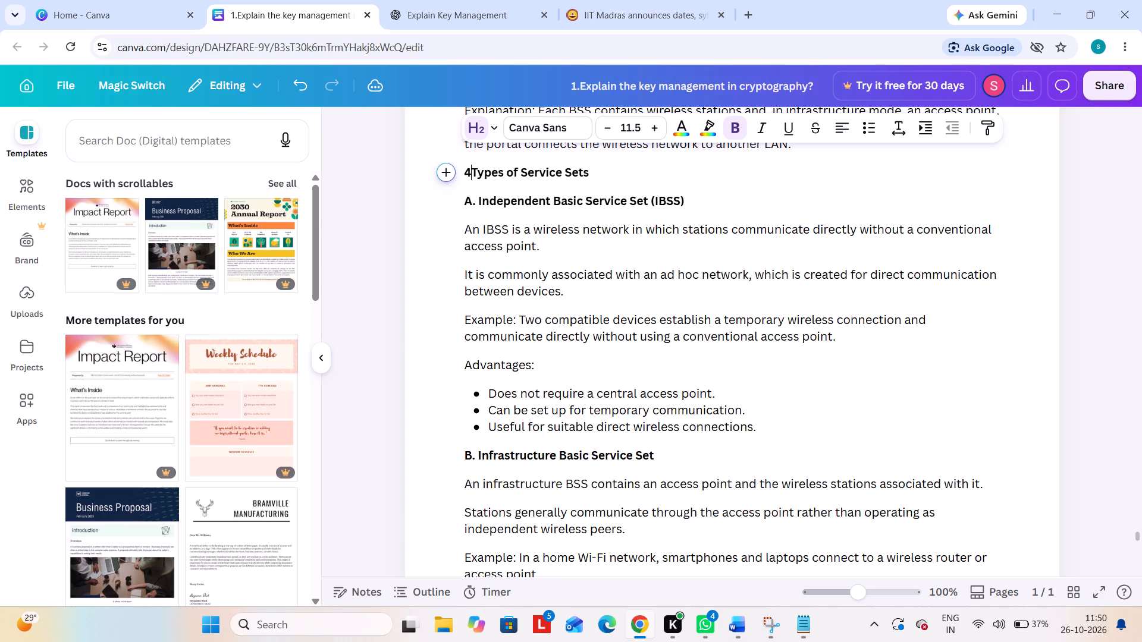
key(BackSpace)
Remove the number "5." from question 8's "IEEE 802.11 Protocol Layers" heading.
scroll(475, 168, down, 4)
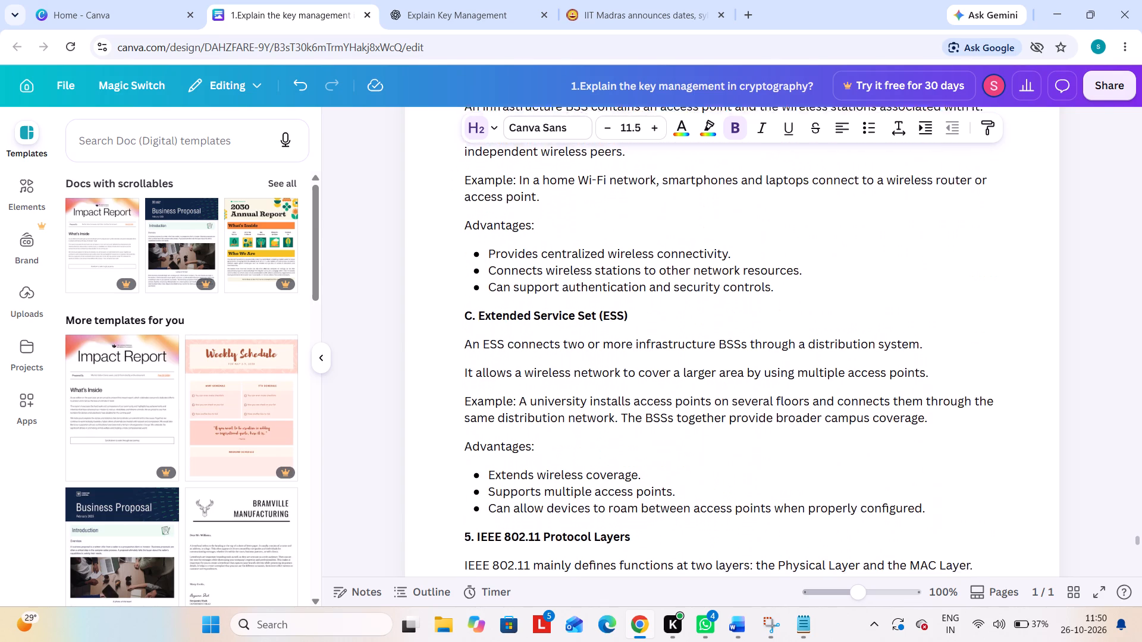
scroll(475, 168, down, 1)
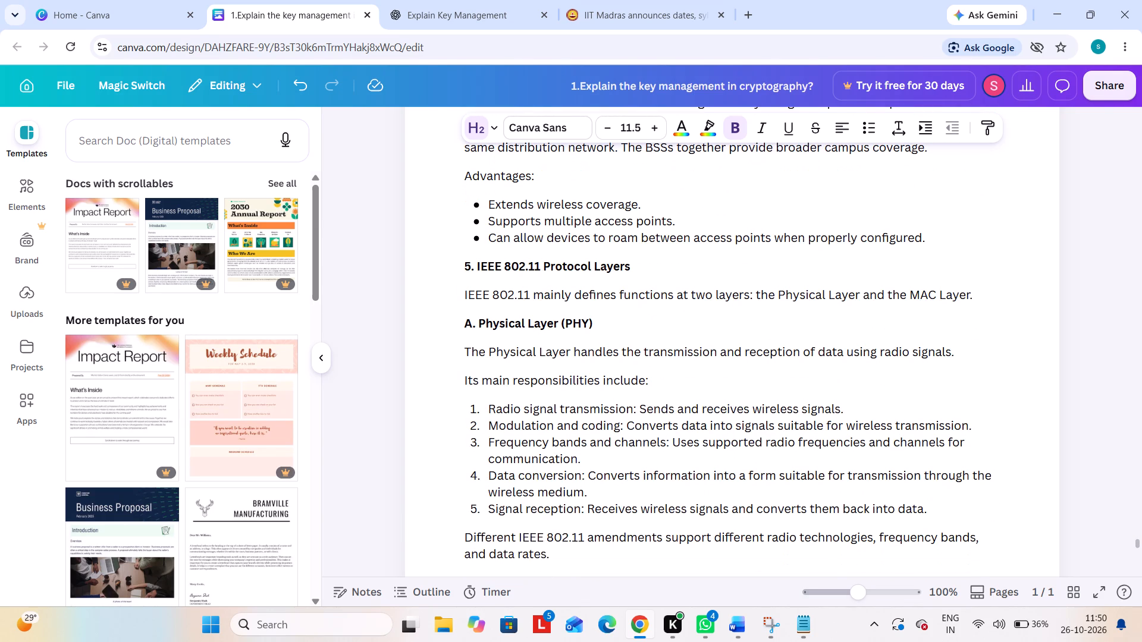
scroll(557, 285, up, 3)
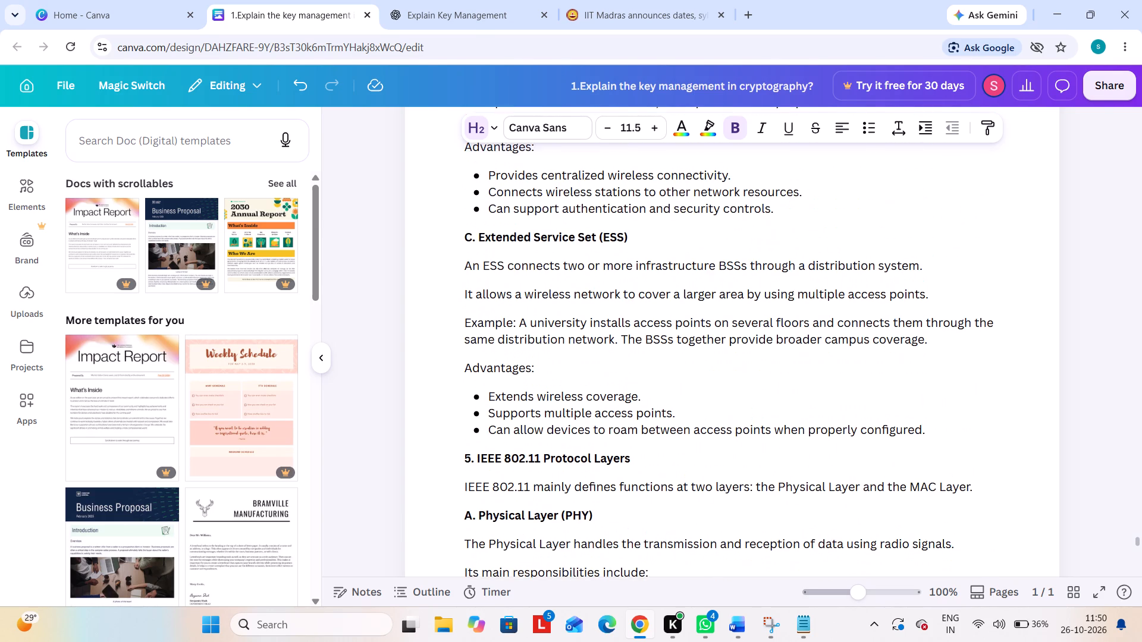
scroll(557, 285, up, 4)
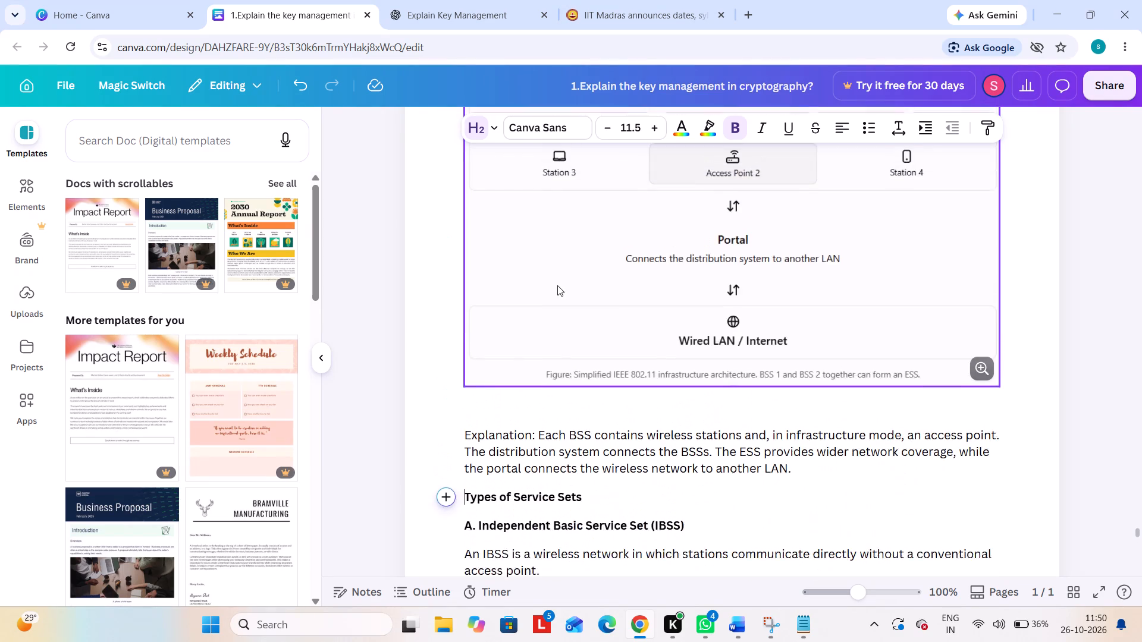
scroll(557, 285, down, 6)
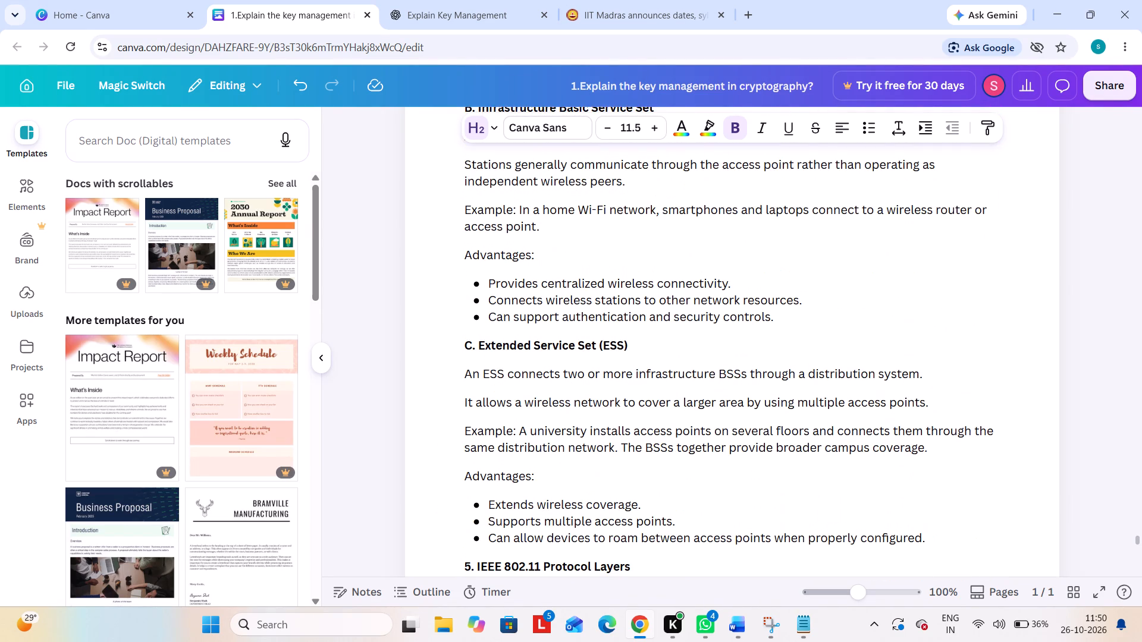
scroll(535, 383, down, 2)
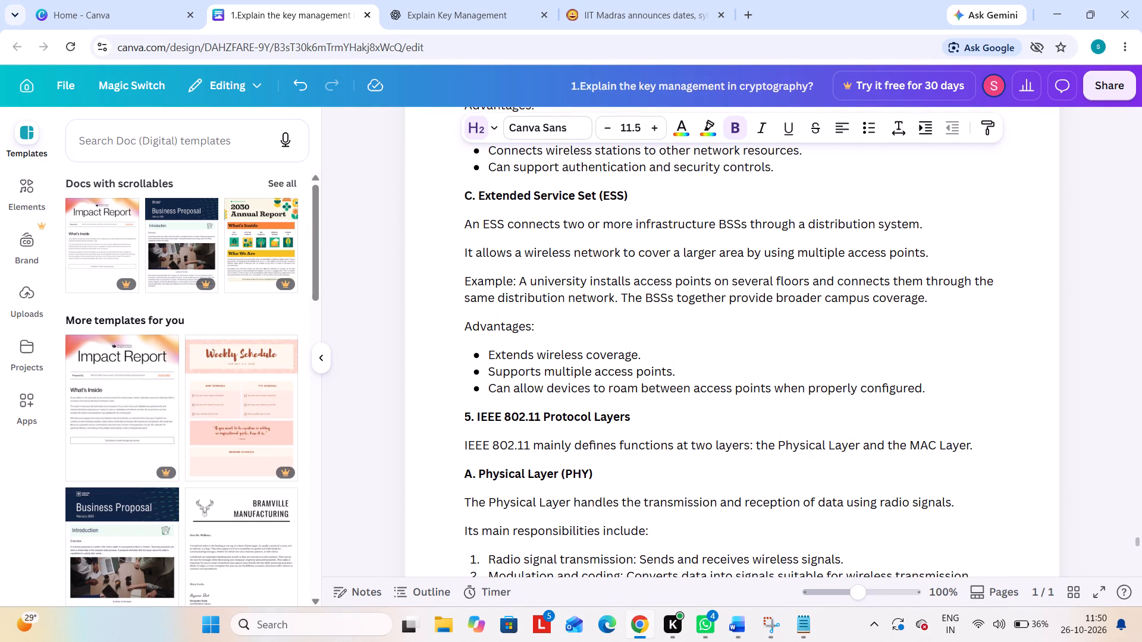
click(480, 418)
key(Left)
key(BackSpace)
key(BackSpace)
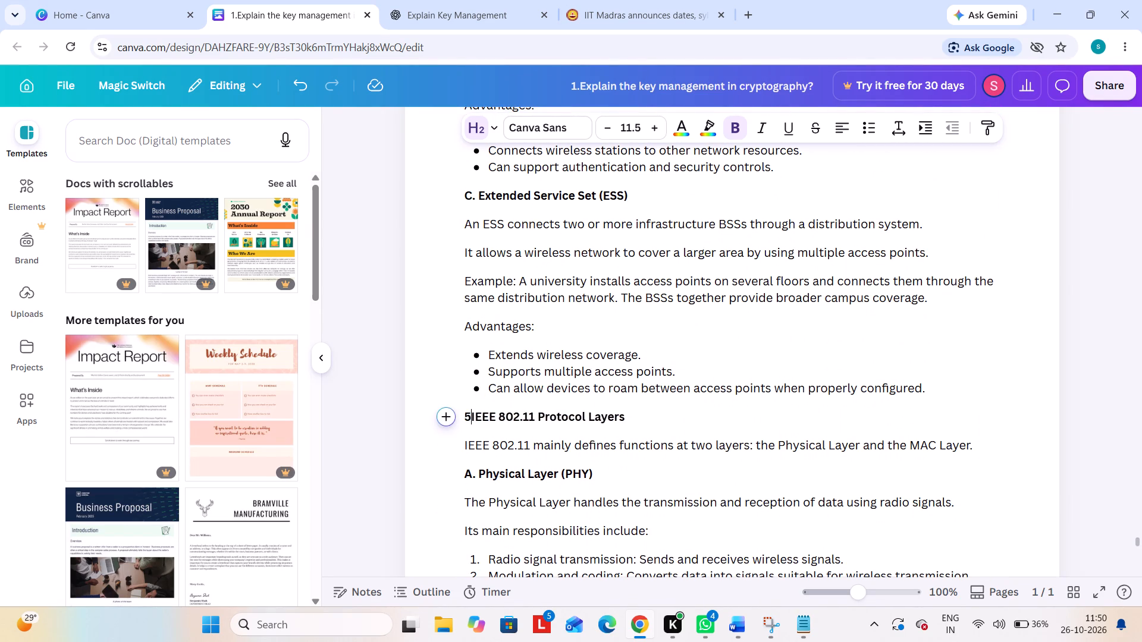
key(BackSpace)
Remove the number "6." from question 8's "Working of IEEE 802.11 Architecture" heading.
scroll(480, 418, down, 4)
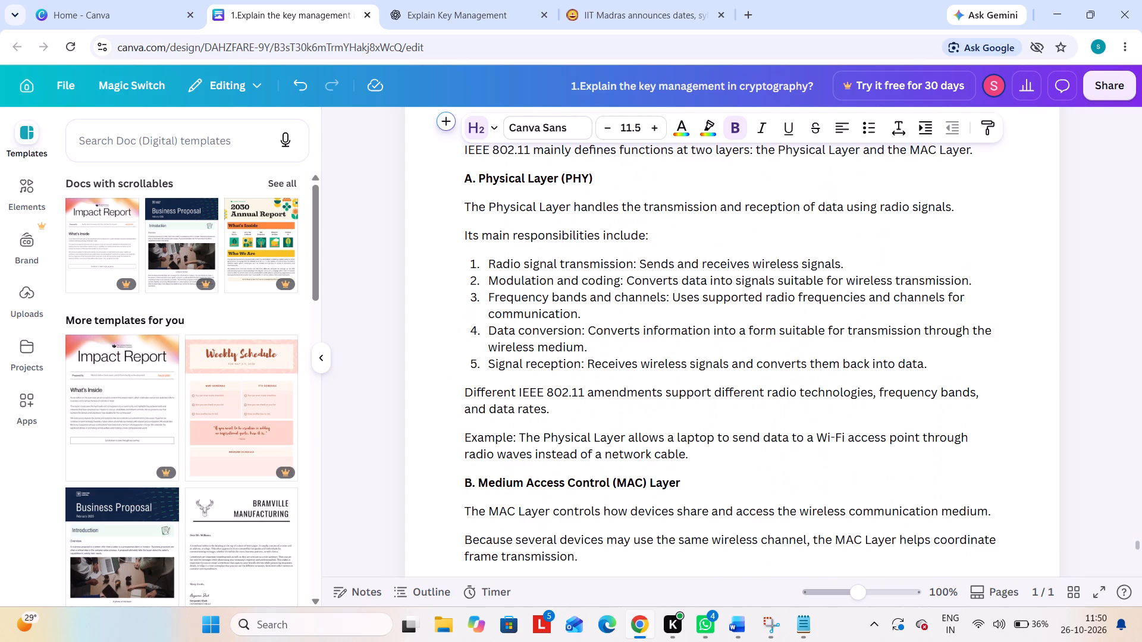
scroll(480, 418, down, 6)
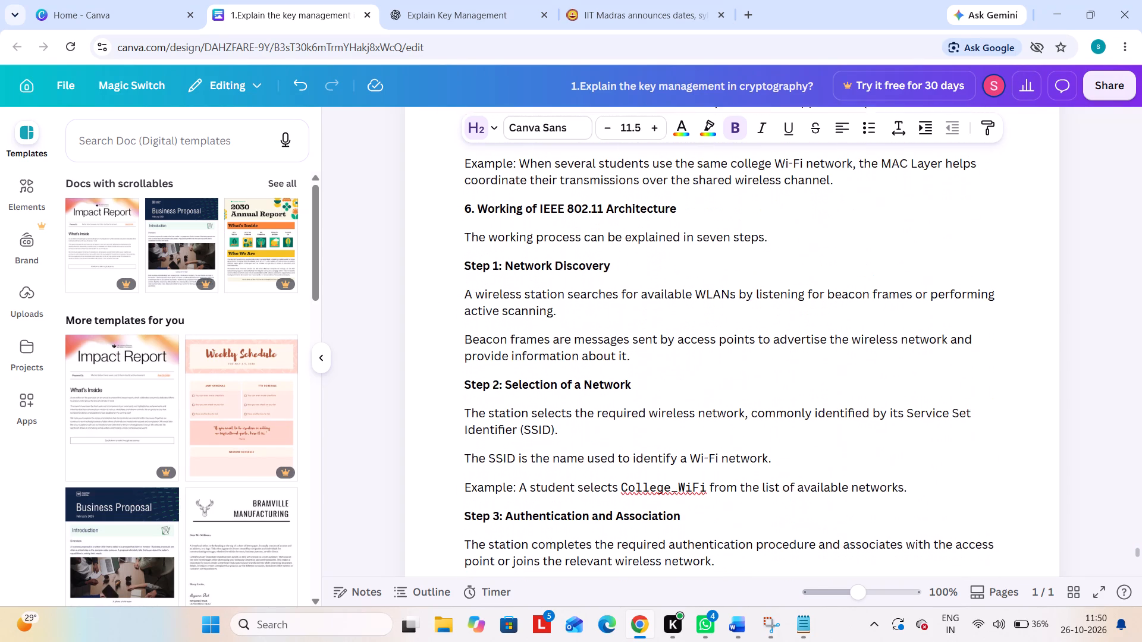
click(479, 209)
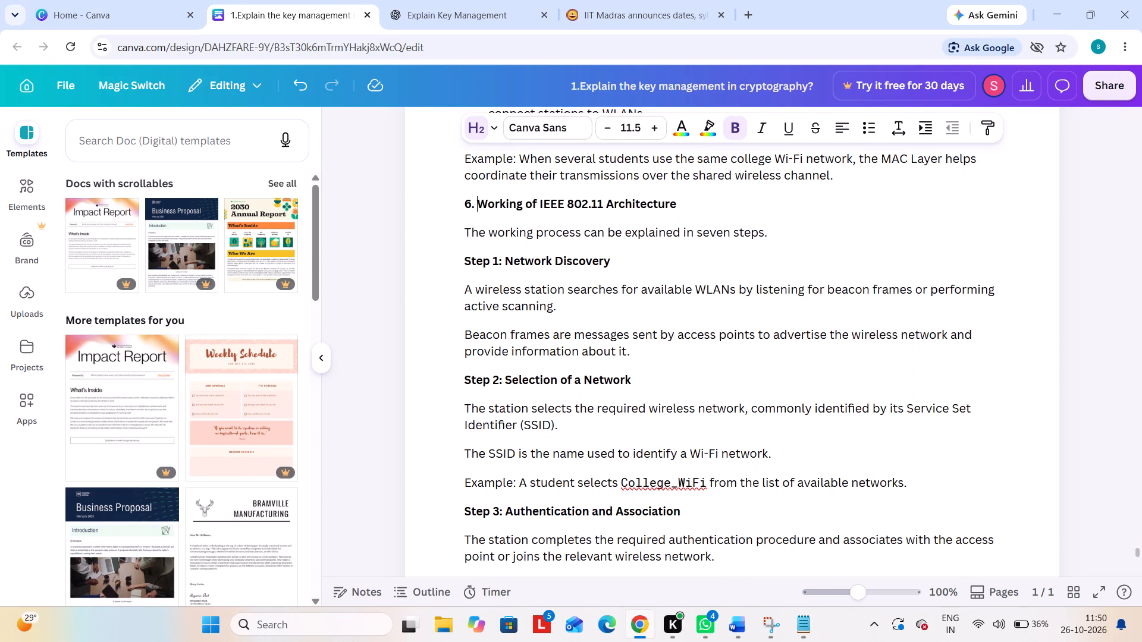
key(BackSpace)
key(BackSpace)
key(BackSpace)
scroll(479, 209, down, 4)
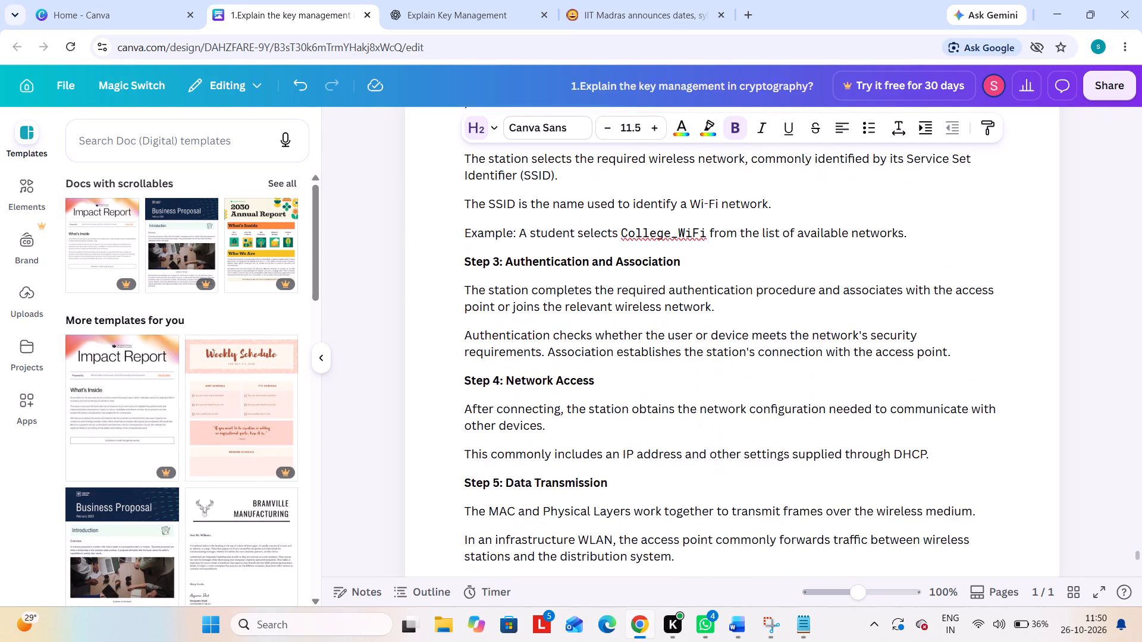
Remove the number "7." from question 8's "Advantages of IEEE 802.11 Architecture" heading.
scroll(479, 209, down, 4)
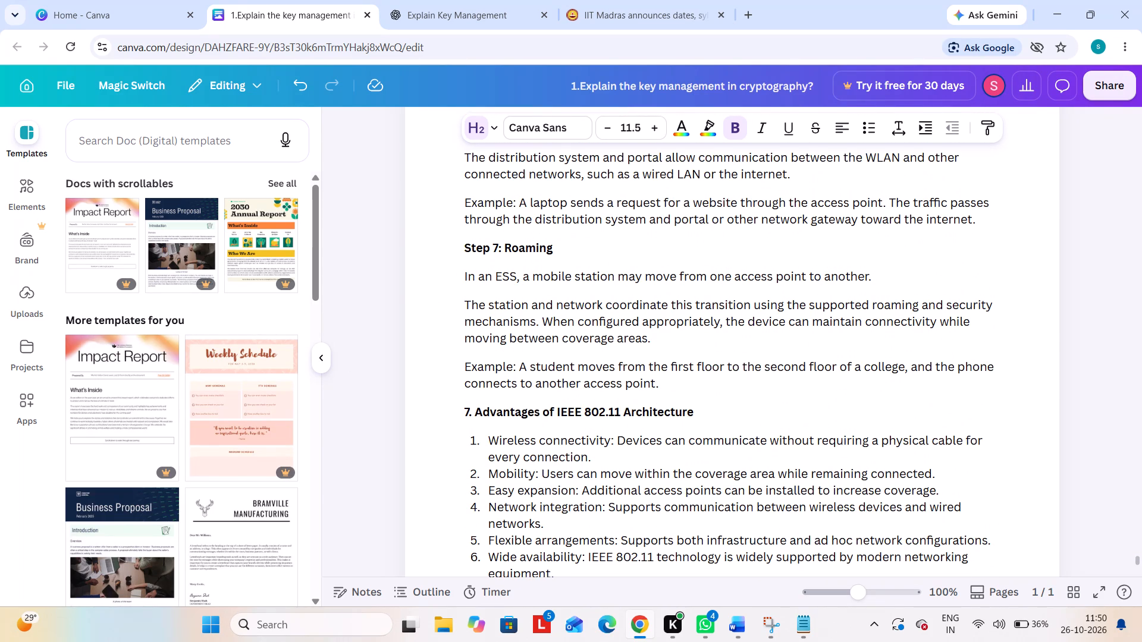
click(476, 405)
key(BackSpace)
key(BackSpace)
key(BackSpace)
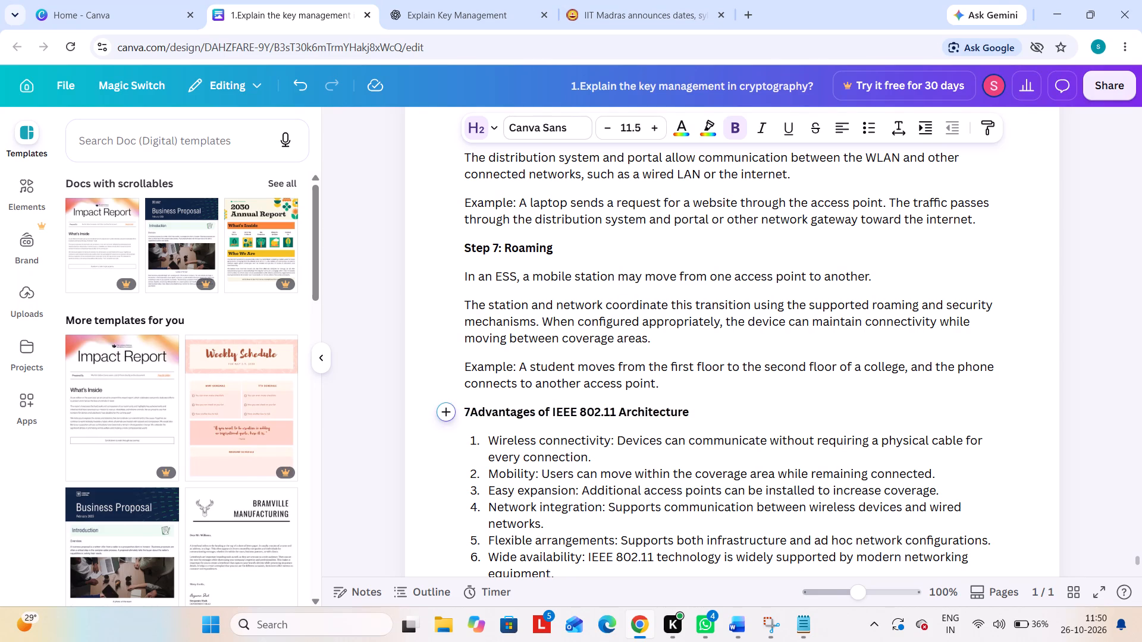
Remove the number "8." from question 8's "Limitations of IEEE 802.11 Architecture" heading.
scroll(476, 405, down, 5)
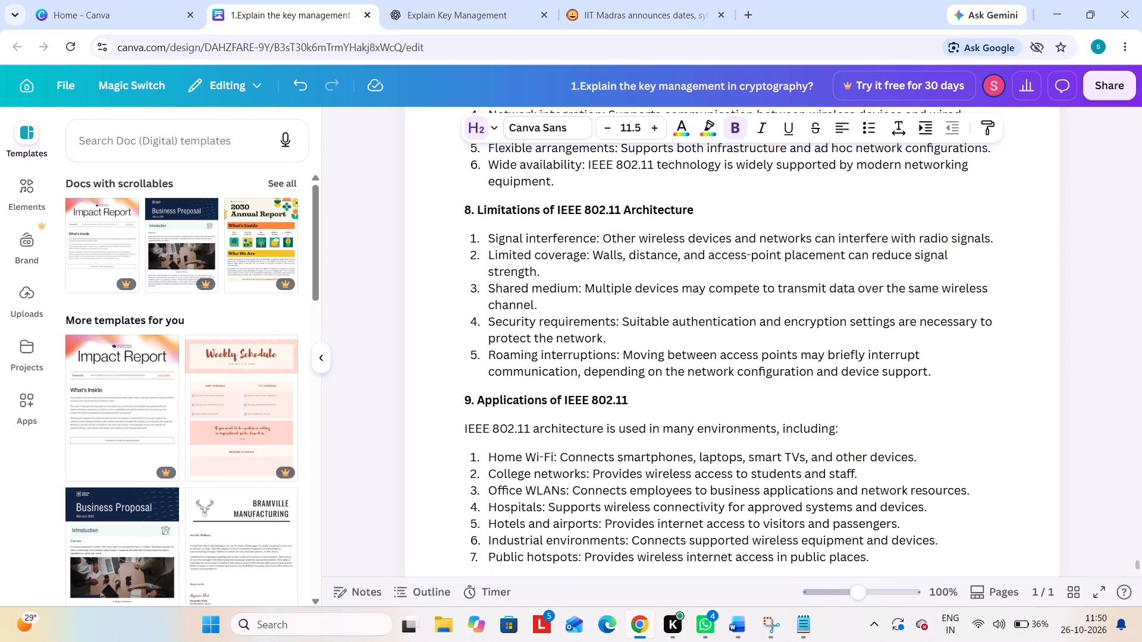
click(478, 212)
key(BackSpace)
key(BackSpace)
key(BackSpace)
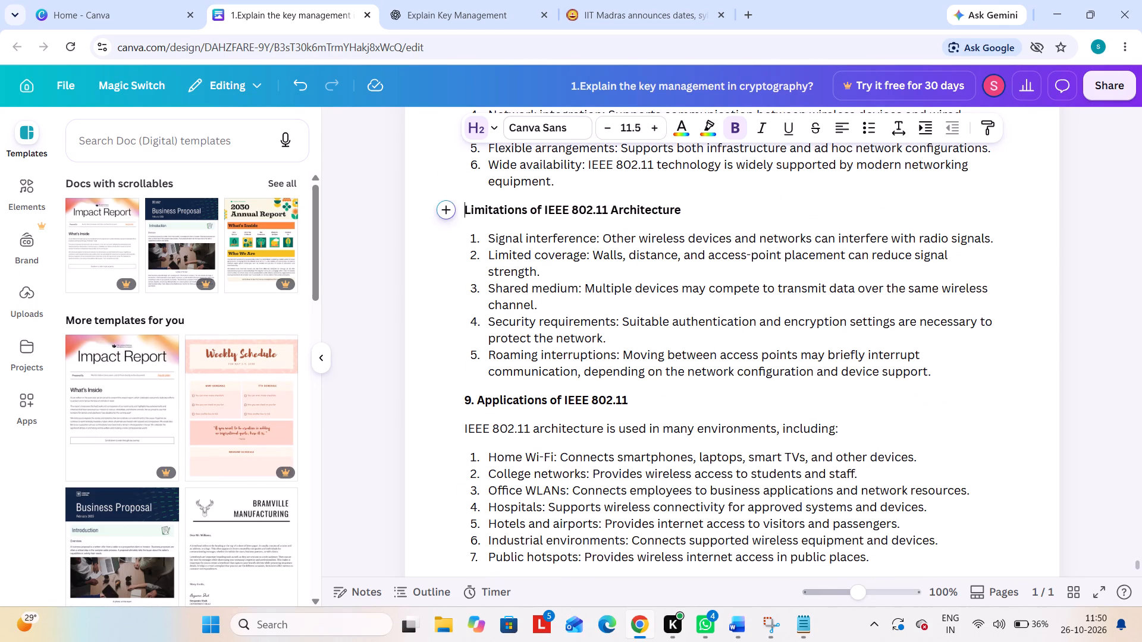
Delete question 8's "9. Applications of IEEE 802.11" and "10. Conclusion" sections through the end of the document.
scroll(478, 212, down, 5)
scroll(478, 212, up, 1)
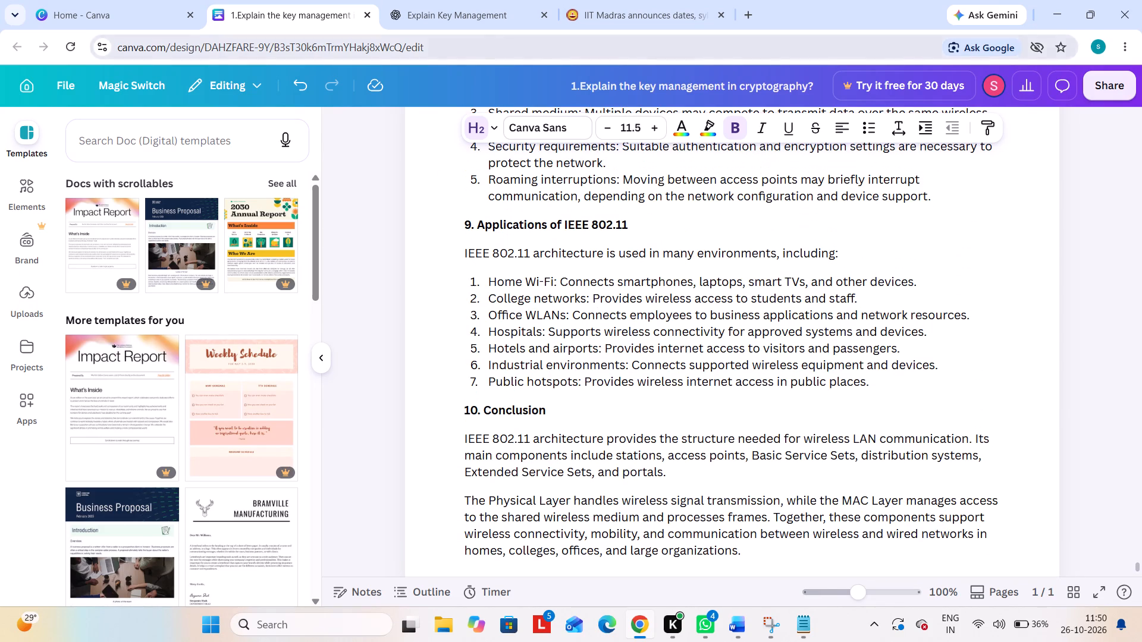
drag(461, 227, 805, 411)
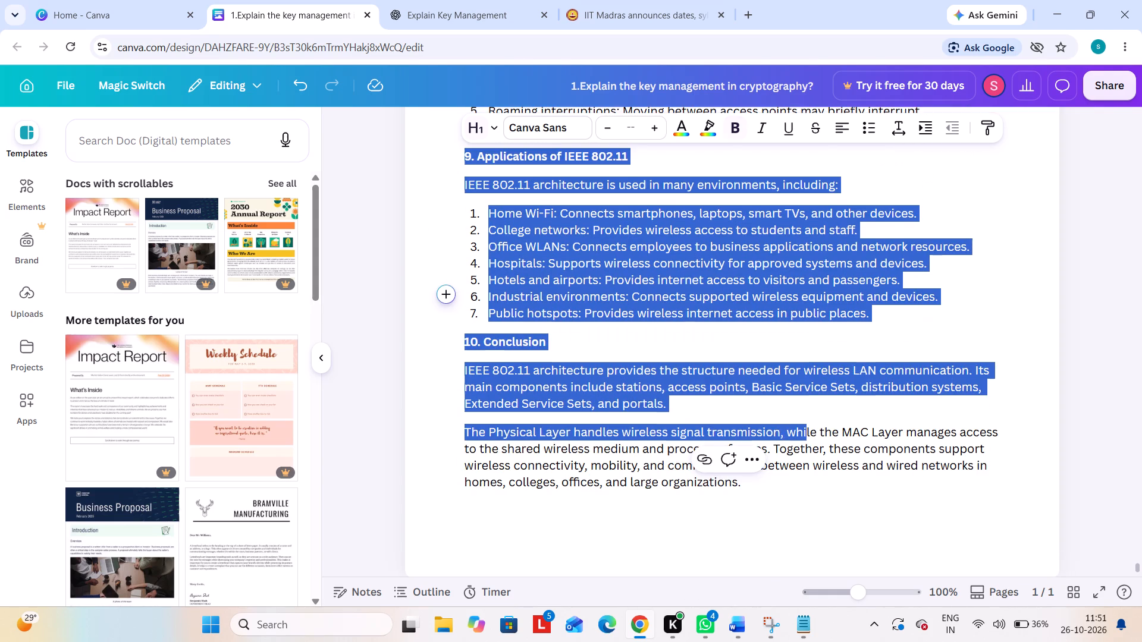
click(780, 484)
drag(780, 484, 487, 269)
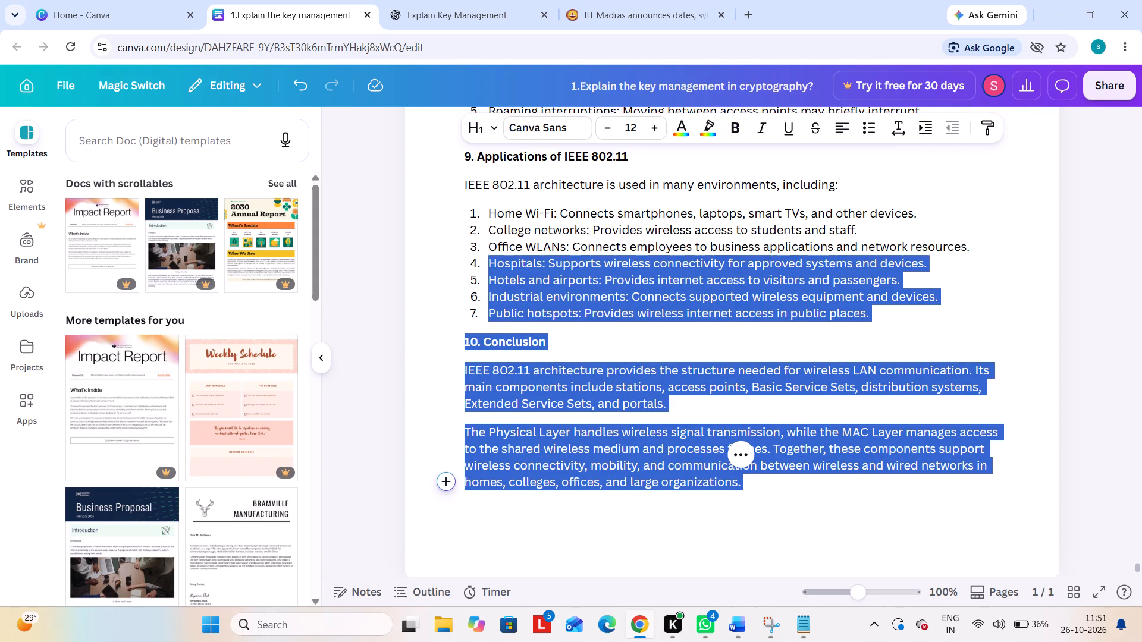
drag(487, 269, 452, 160)
key(BackSpace)
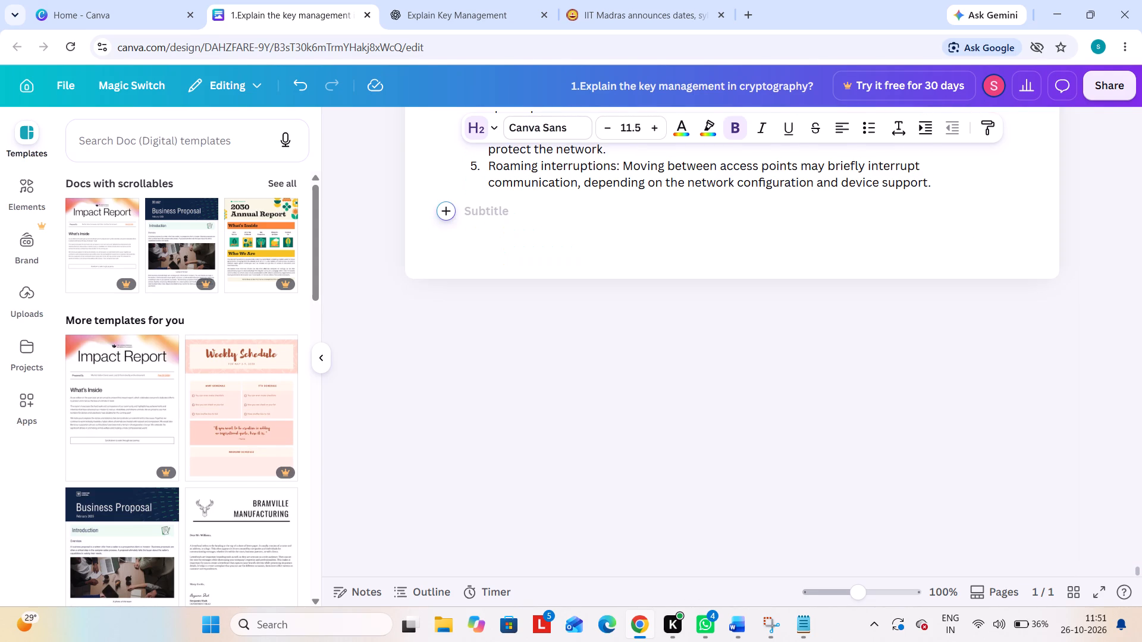
In Notepad, copy Module V Answer 1, from "Demonstrate S/MIME and IP Security Overview" through its "12. Conclusion" section.
click(810, 634)
scroll(383, 525, down, 2)
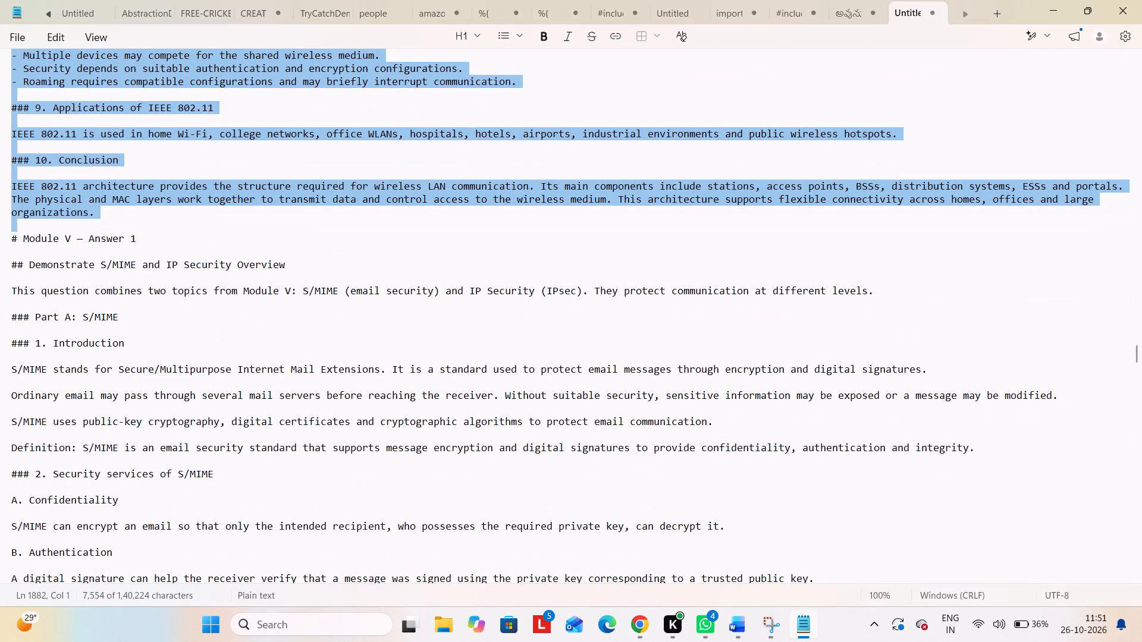
drag(27, 265, 150, 620)
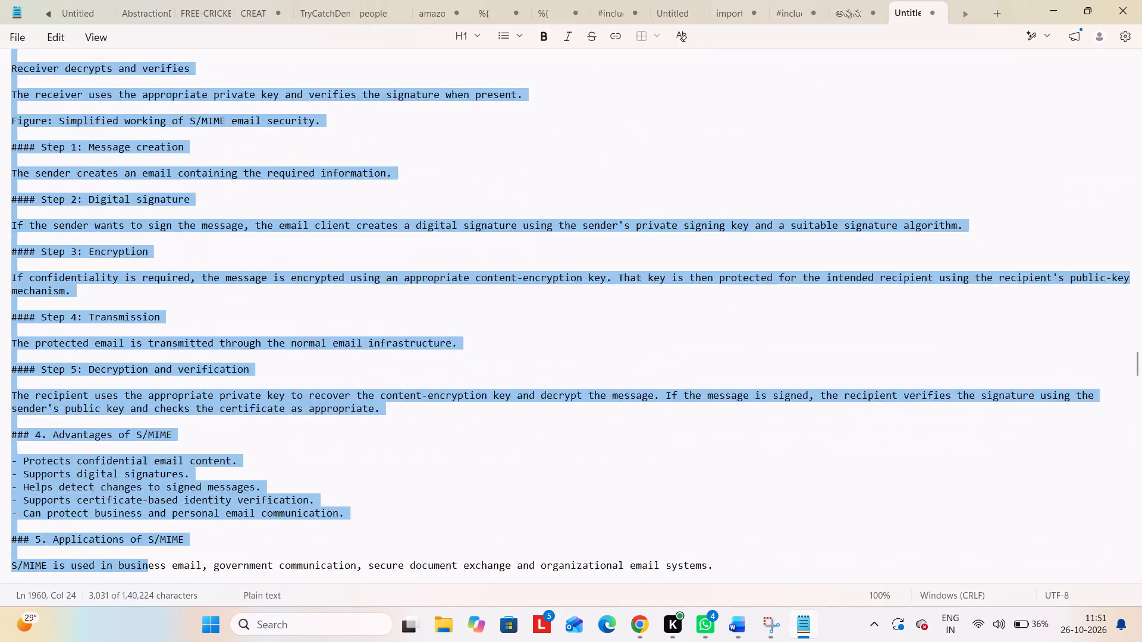
drag(150, 620, 294, 479)
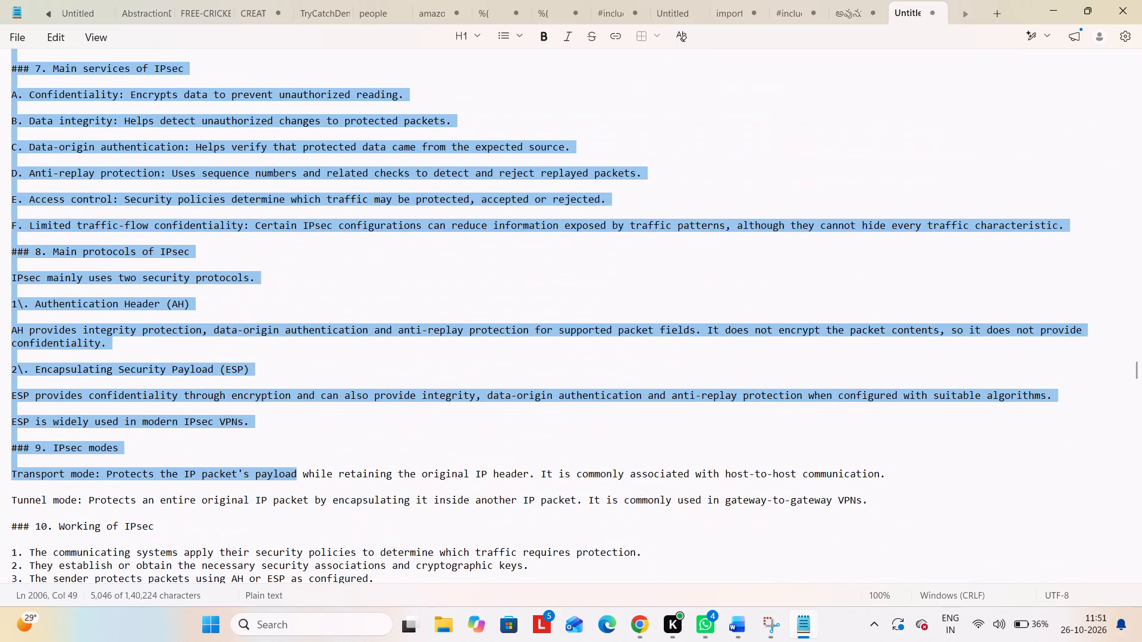
drag(294, 479, 426, 476)
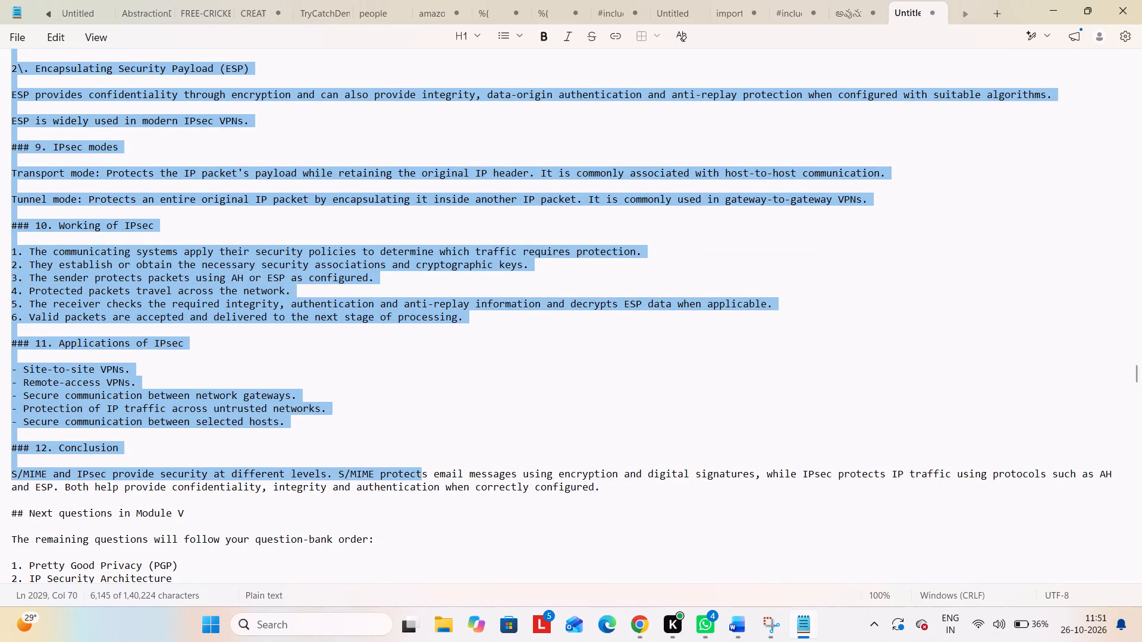
drag(426, 476, 456, 495)
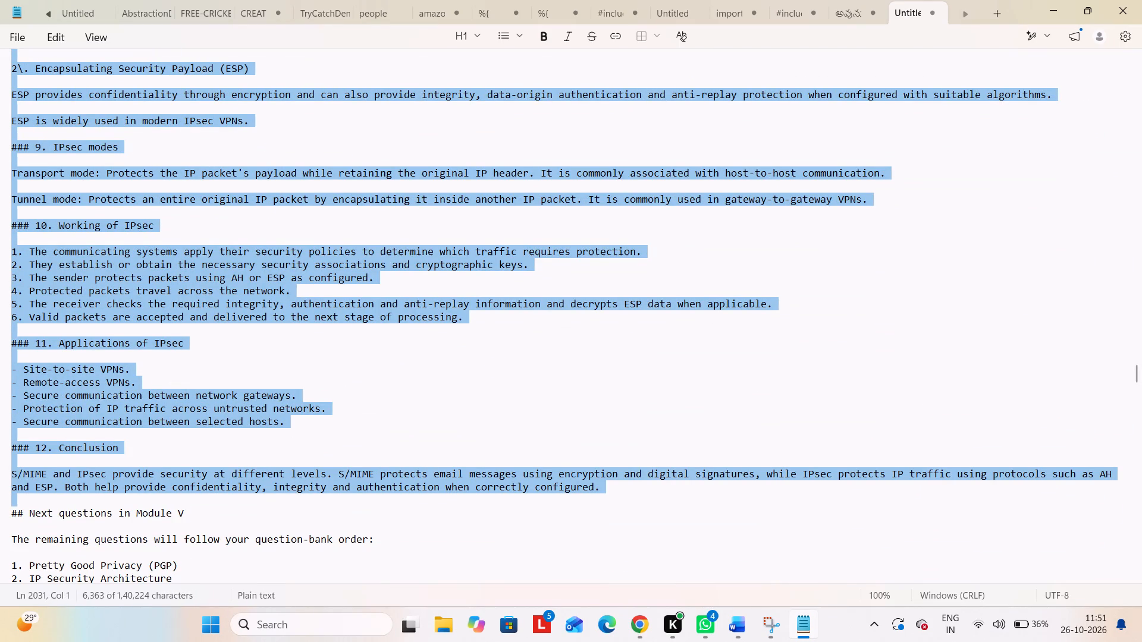
drag(456, 495, 563, 498)
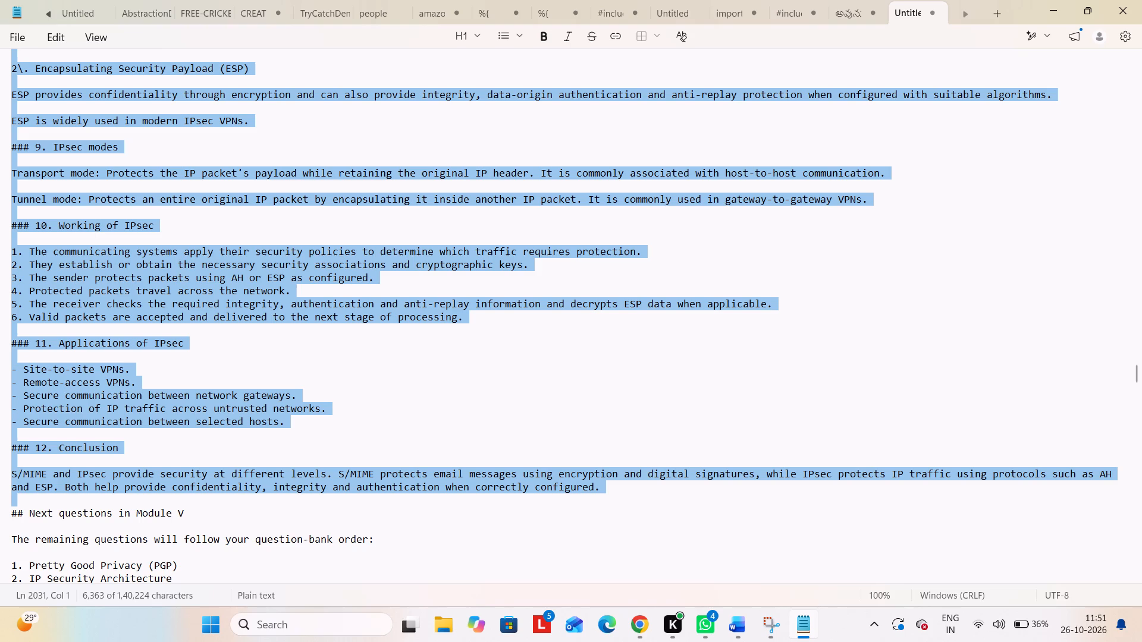
drag(563, 498, 636, 495)
key(ctrl+c)
scroll(416, 501, down, 3)
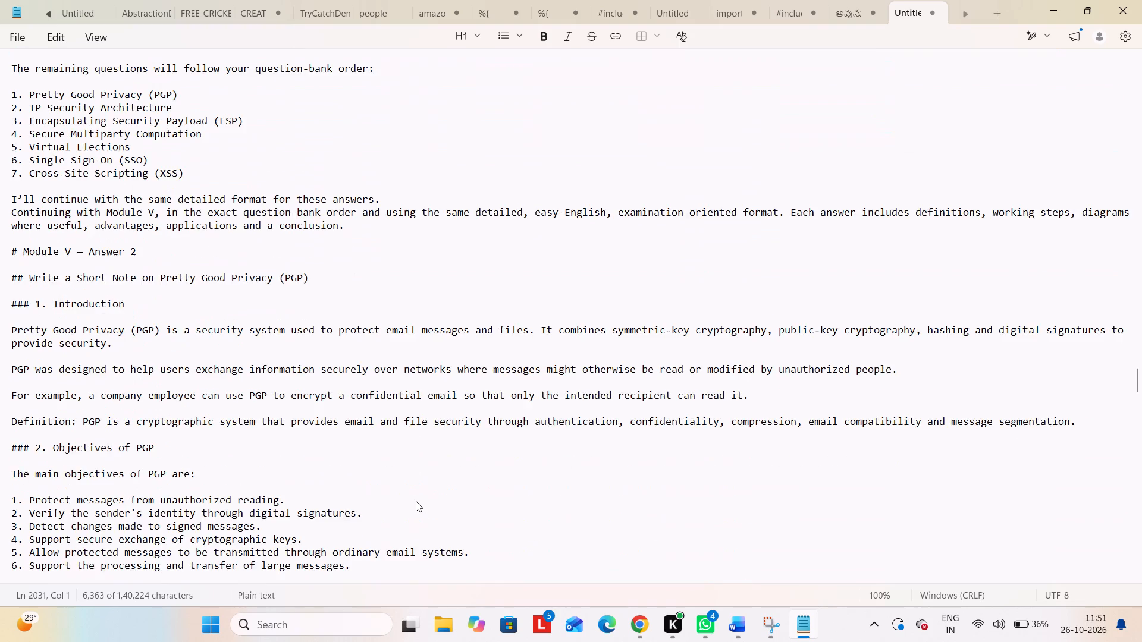
scroll(416, 501, up, 1)
click(379, 266)
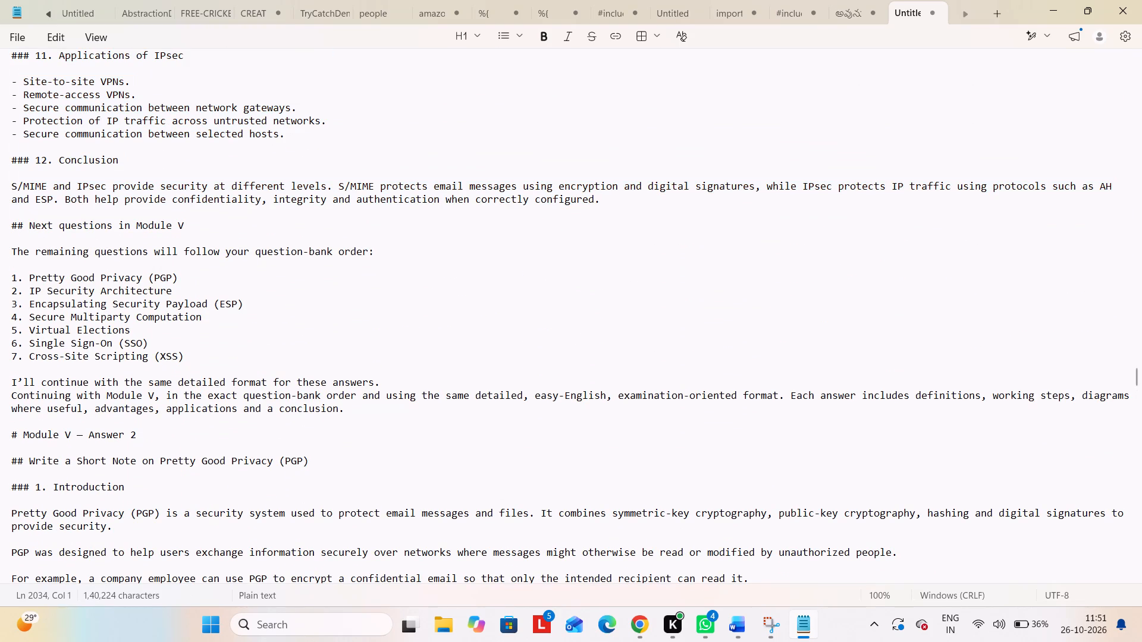
scroll(379, 266, down, 1)
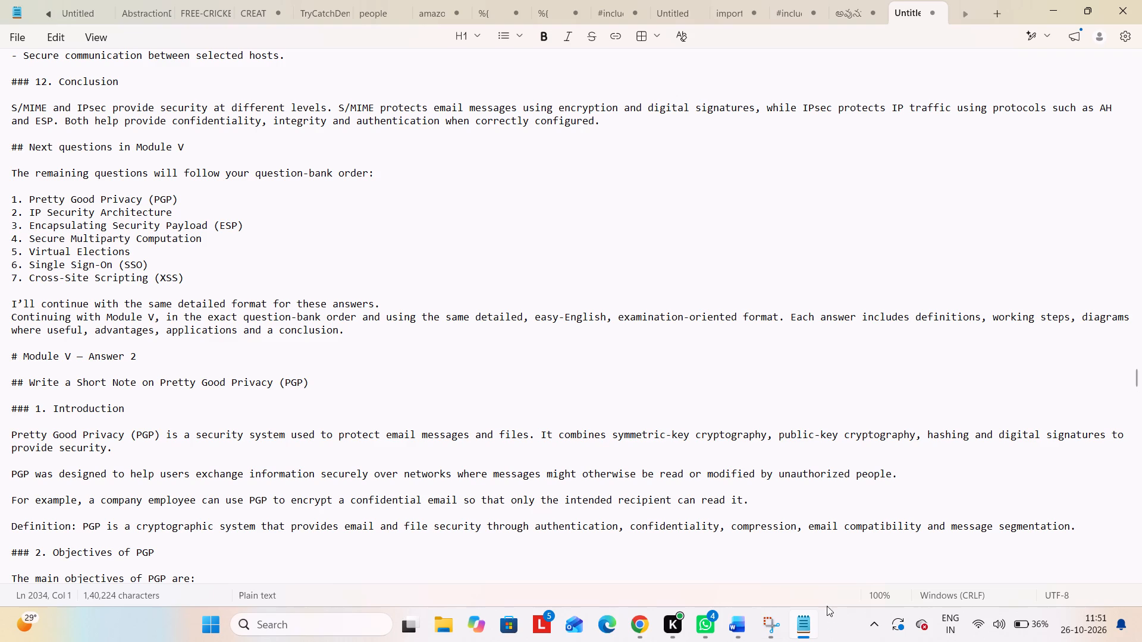
Switch to the CNS-MID-2 question bank in Word and check its list of Module V questions.
click(747, 622)
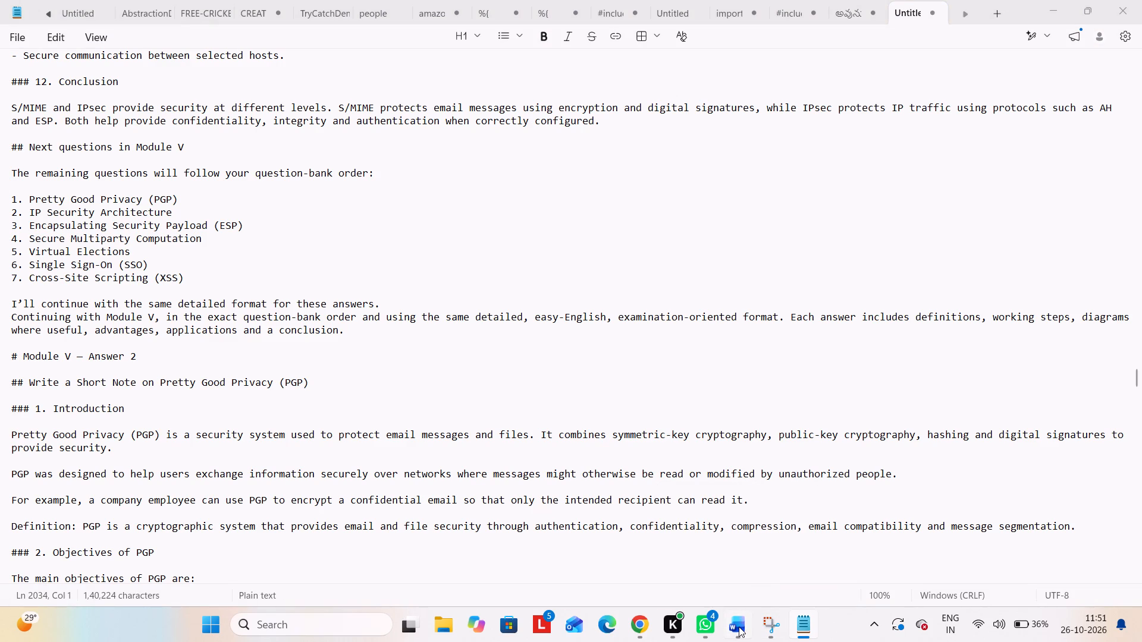
click(739, 627)
click(730, 616)
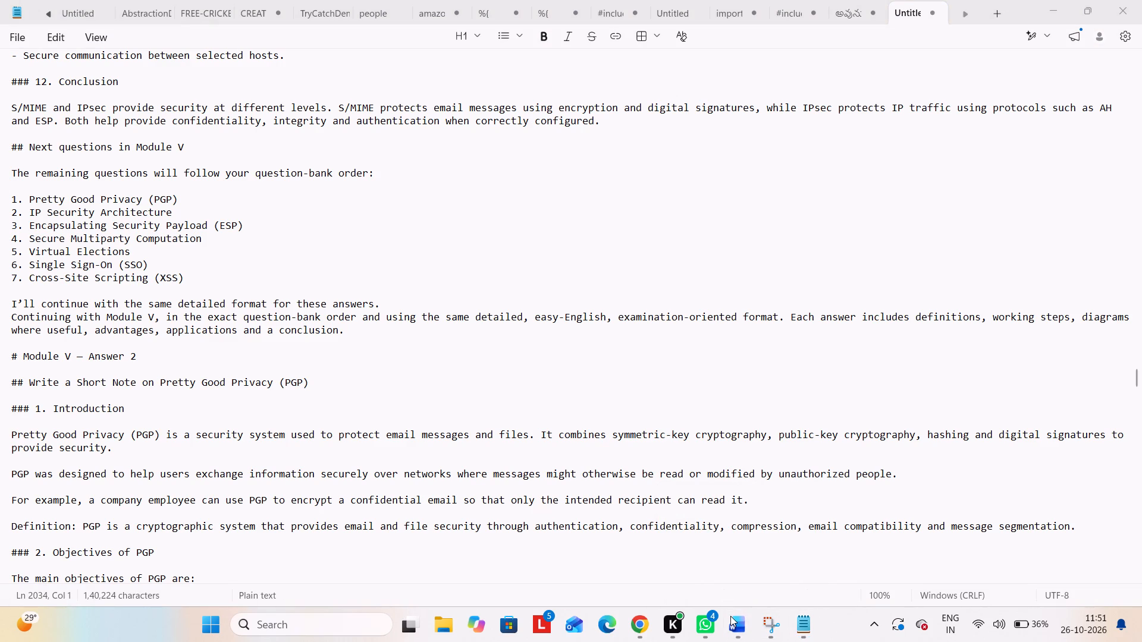
click(730, 616)
click(730, 616)
click(730, 616)
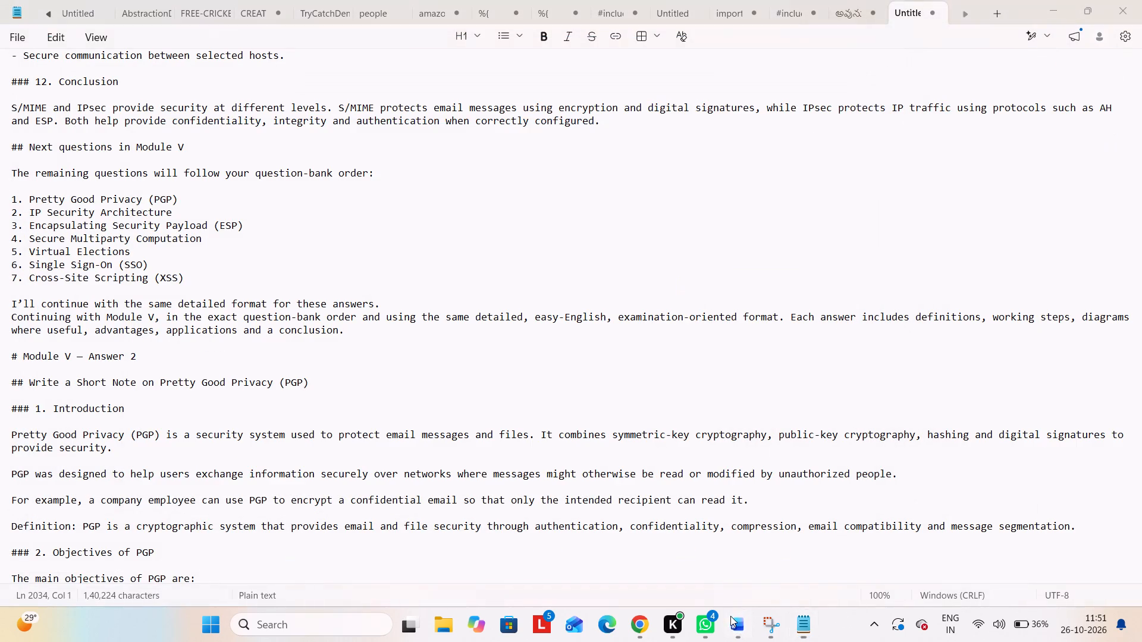
scroll(543, 340, down, 7)
scroll(543, 340, up, 1)
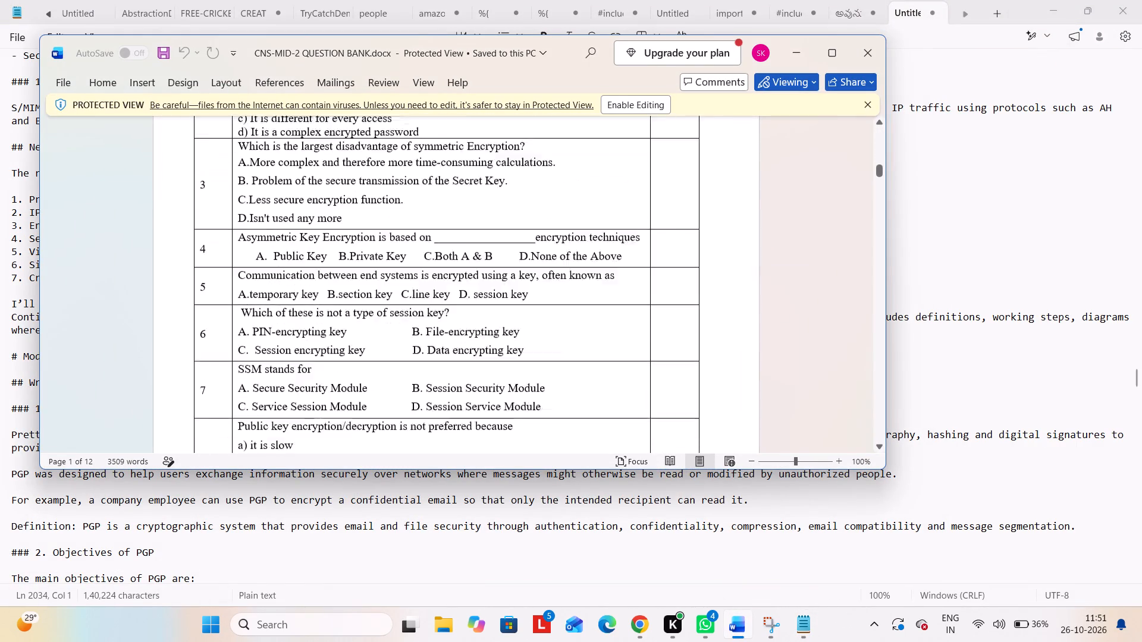
scroll(543, 340, up, 2)
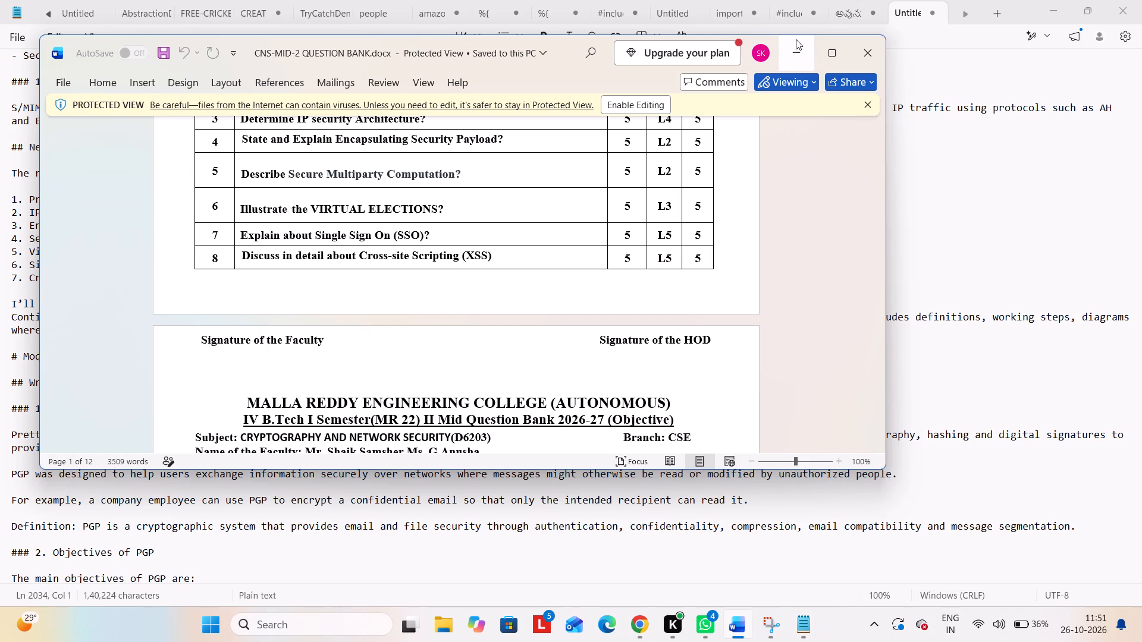
Narrow the Word question bank window to uncover more of the Notepad text behind it.
drag(829, 301, 883, 303)
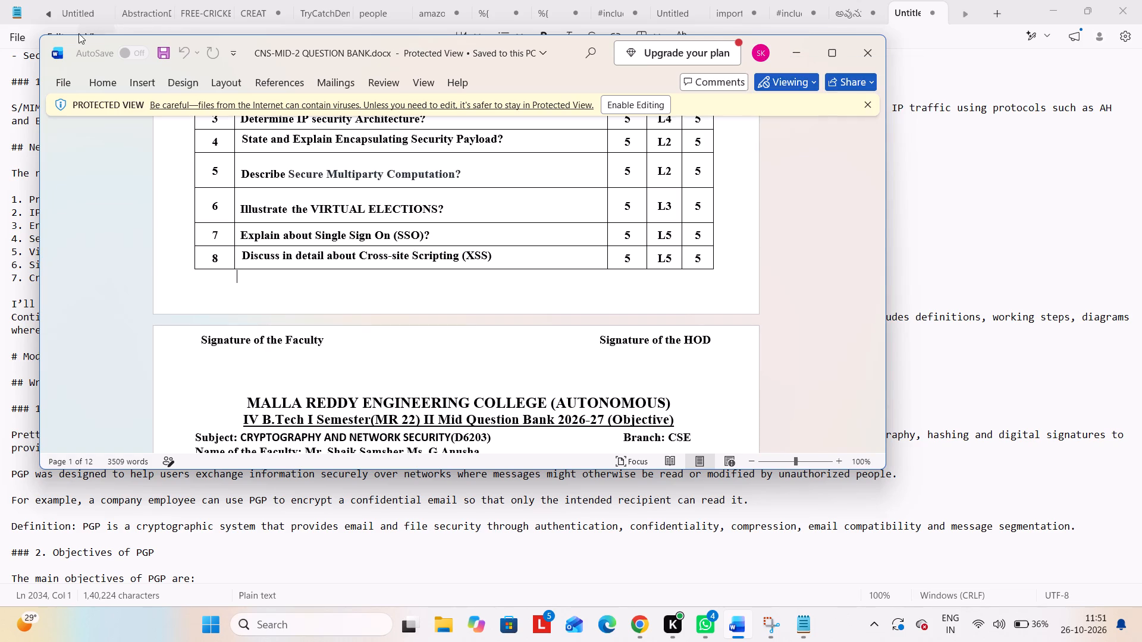
drag(67, 40, 83, 42)
drag(83, 42, 78, 41)
drag(78, 41, 48, 39)
drag(48, 39, 38, 219)
drag(38, 219, 67, 234)
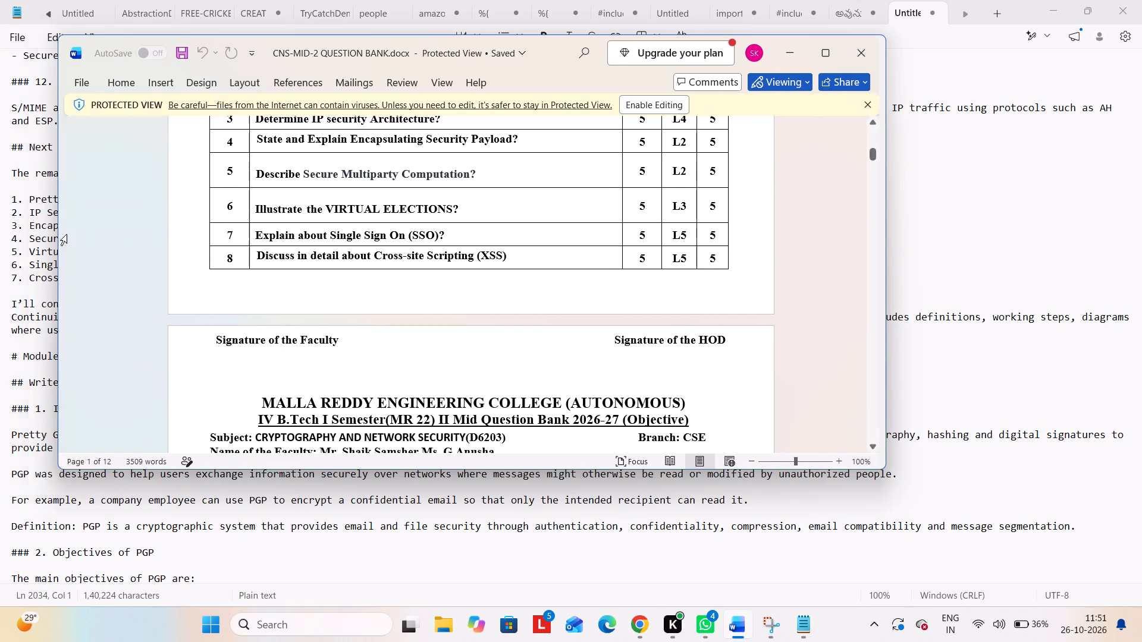
drag(67, 234, 199, 244)
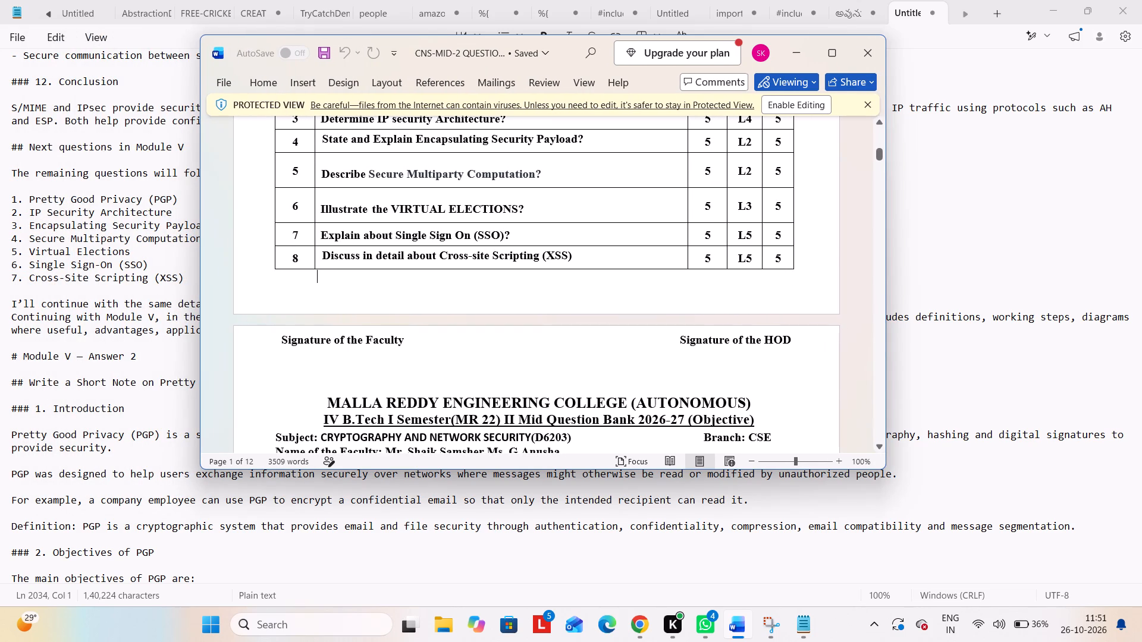
scroll(521, 256, up, 1)
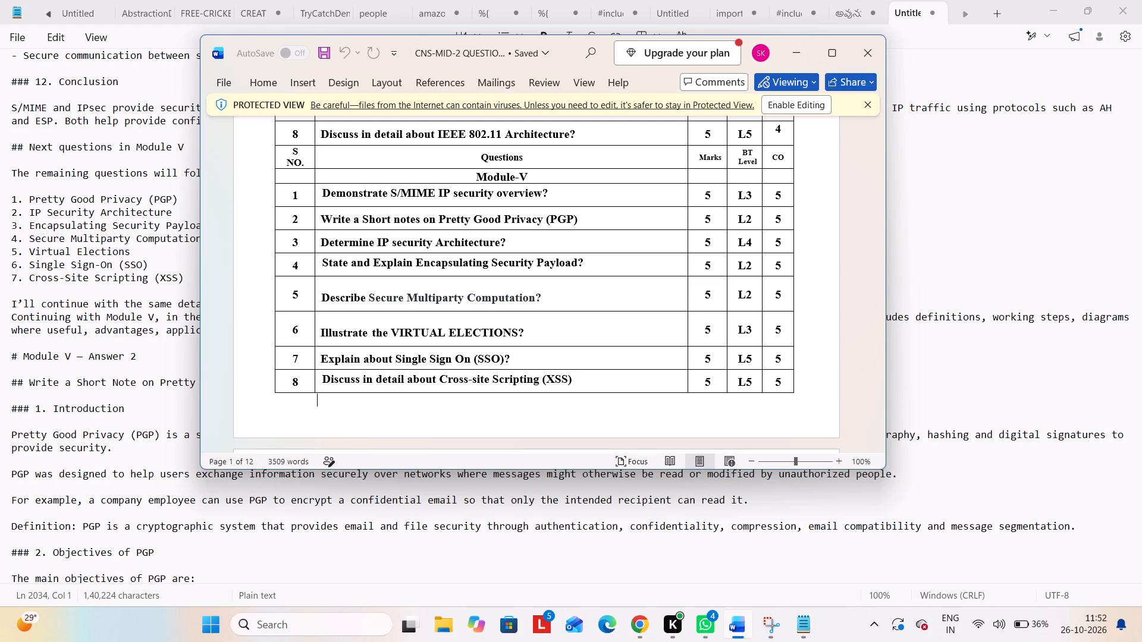
Close the CNS-MID-2 question bank document in Word.
click(860, 61)
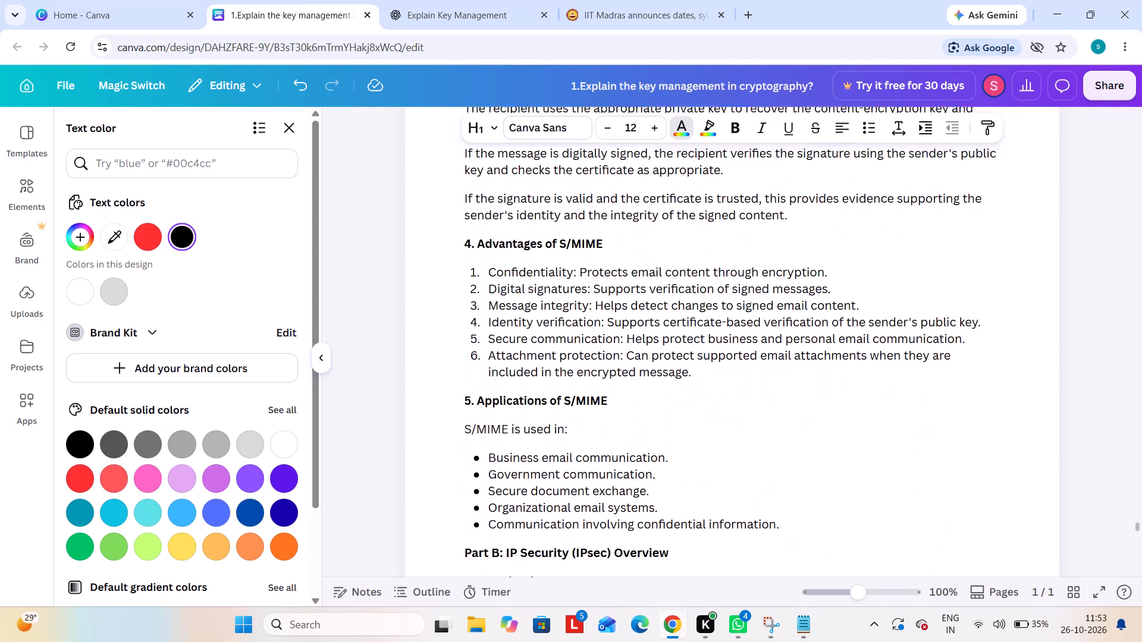
scroll(721, 379, up, 7)
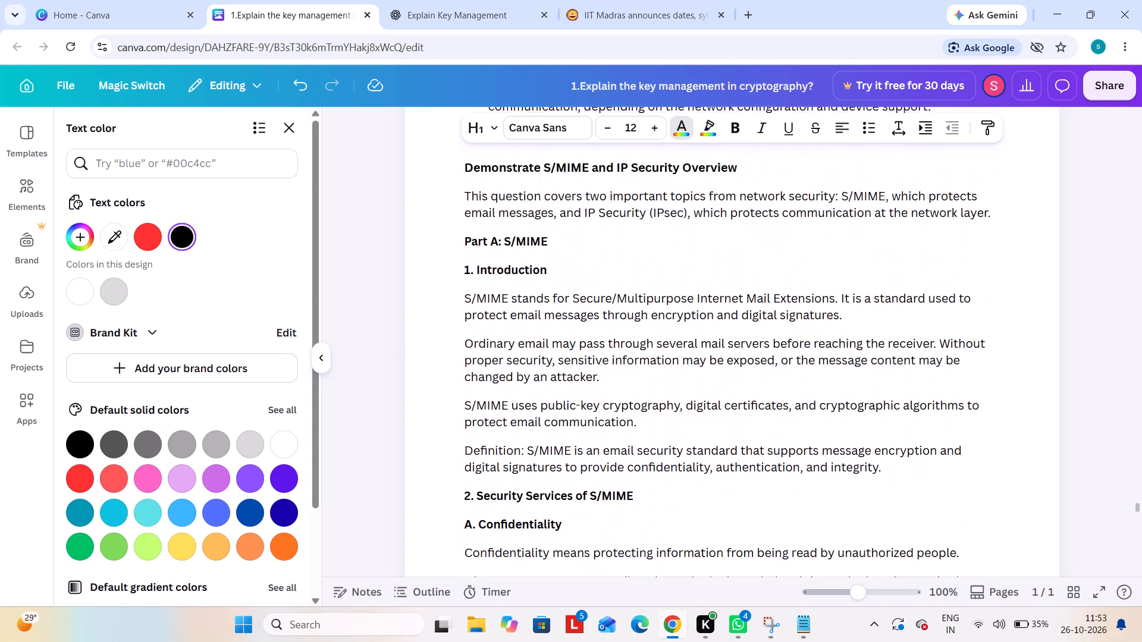
scroll(721, 379, up, 1)
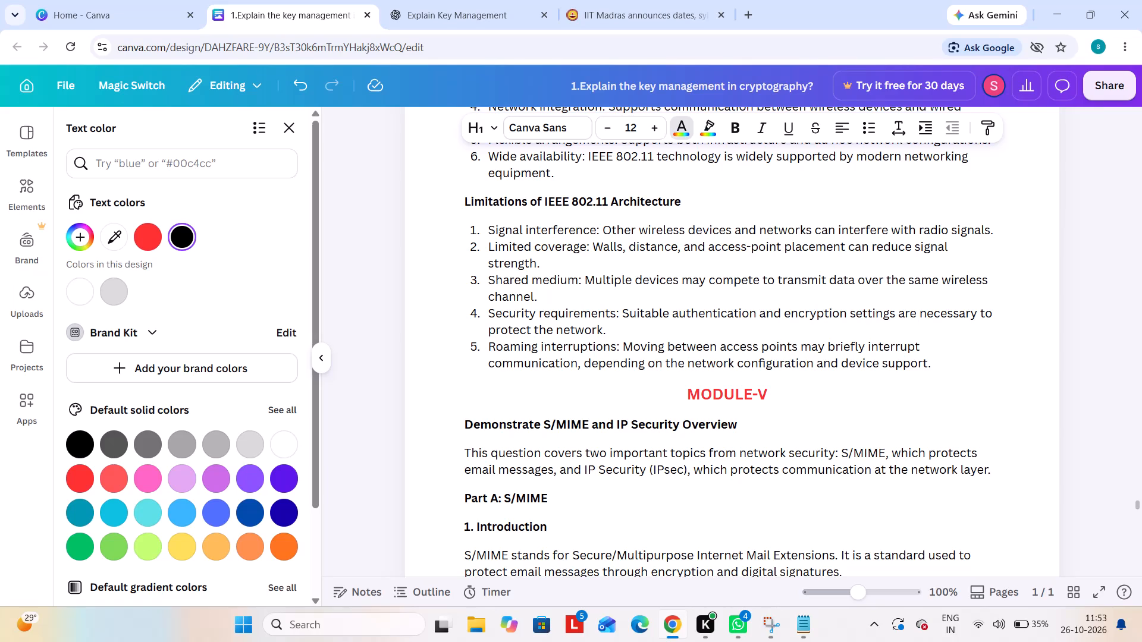
click(463, 424)
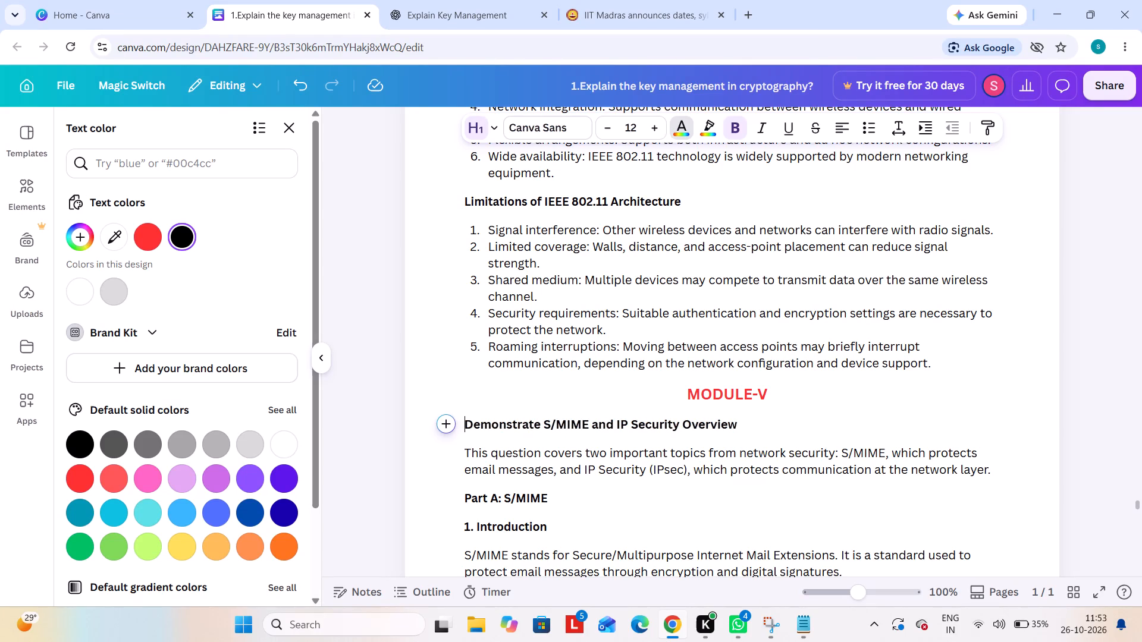
text(1.)
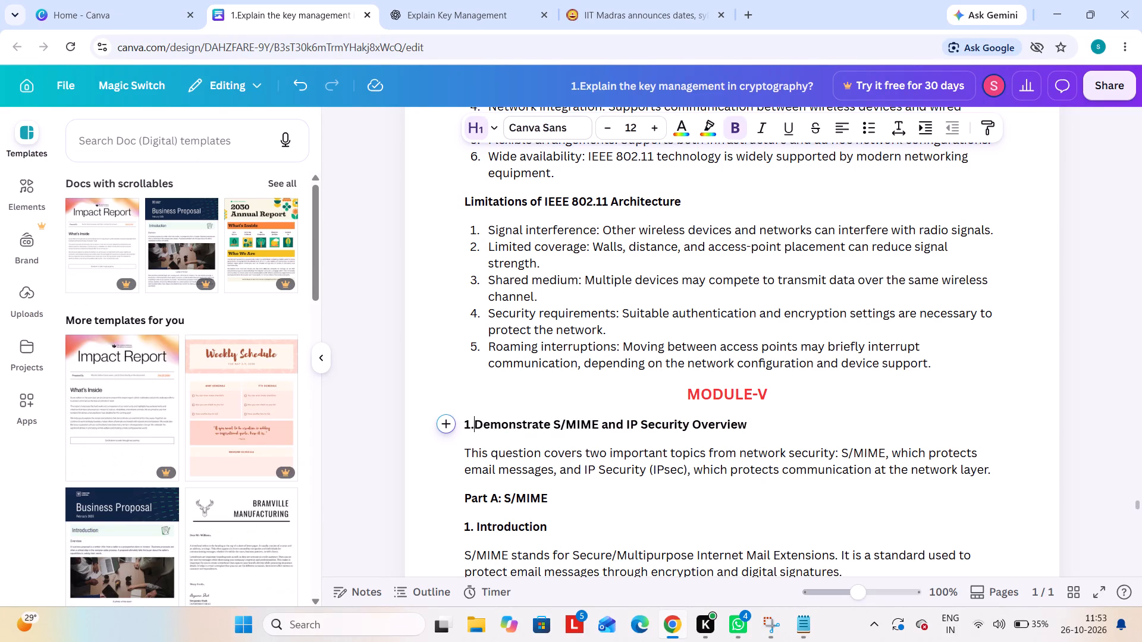
Colour the numbered question title "1.Demonstrate S/MIME and IP Security Overview" bright red (#ff3131).
key(ctrl+a)
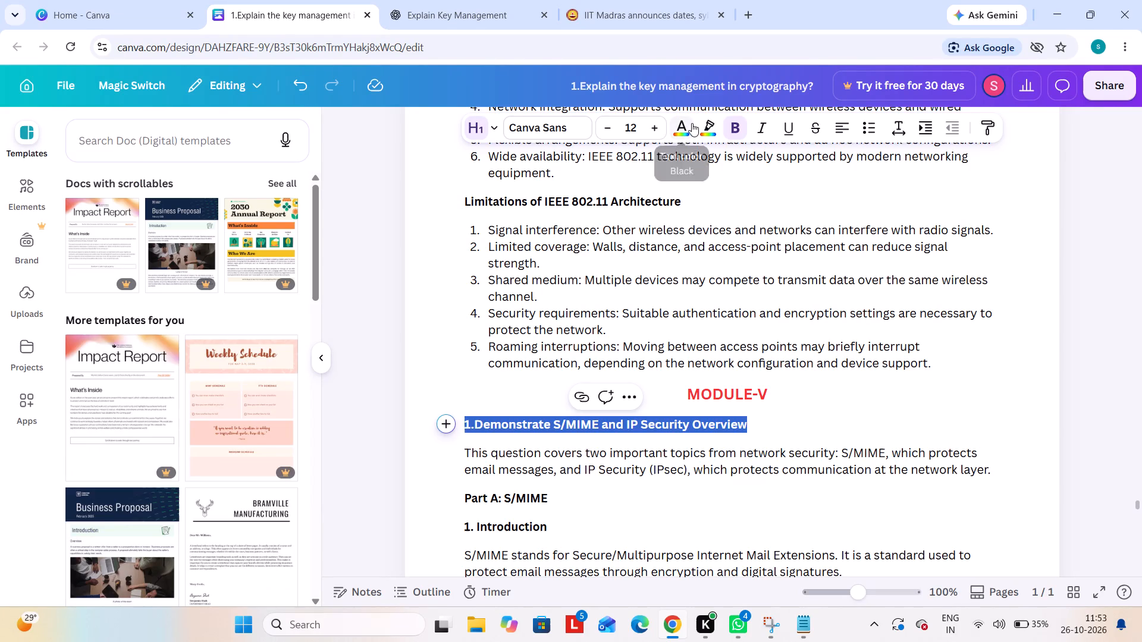
click(692, 123)
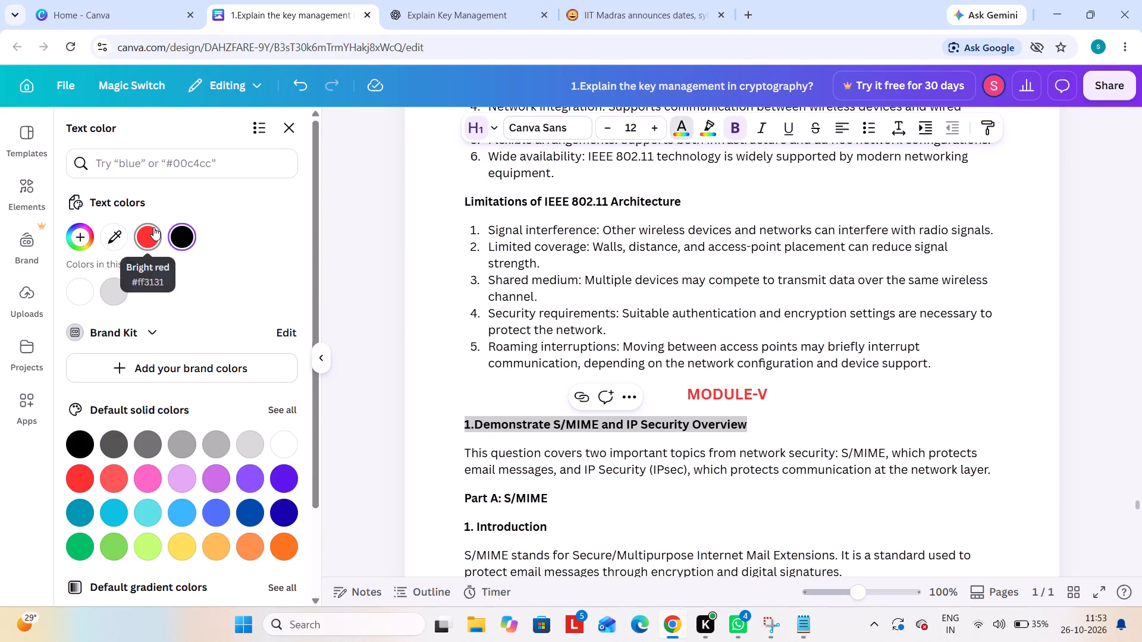
click(153, 227)
click(468, 401)
Look over the start of the S/MIME answer and remove the number "1." from its "Introduction" heading.
scroll(468, 401, down, 5)
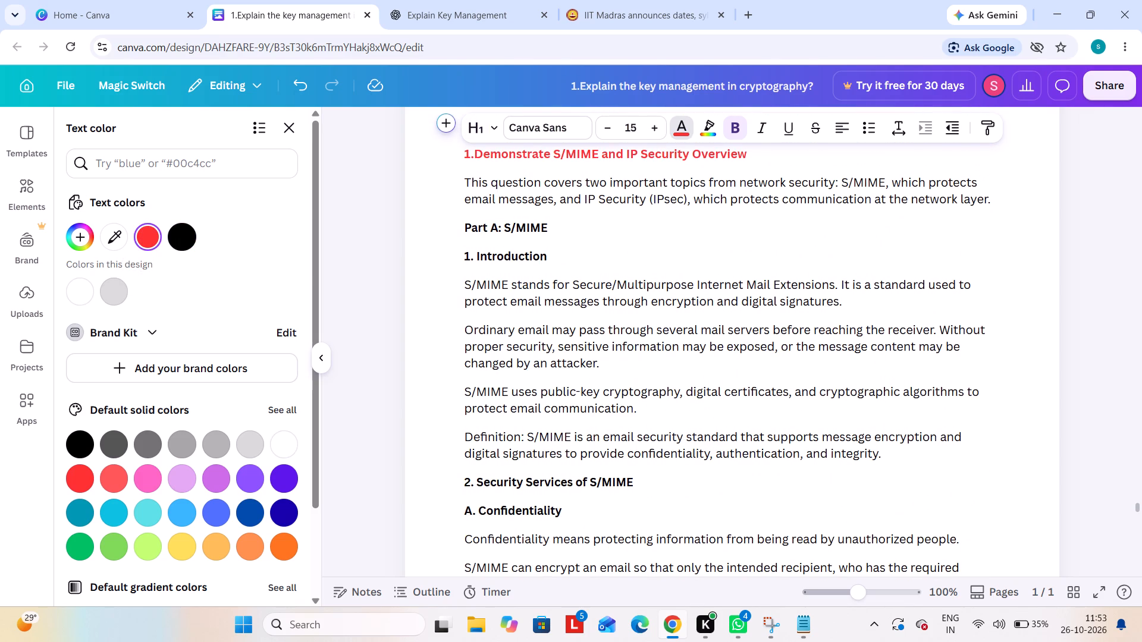
scroll(673, 259, down, 4)
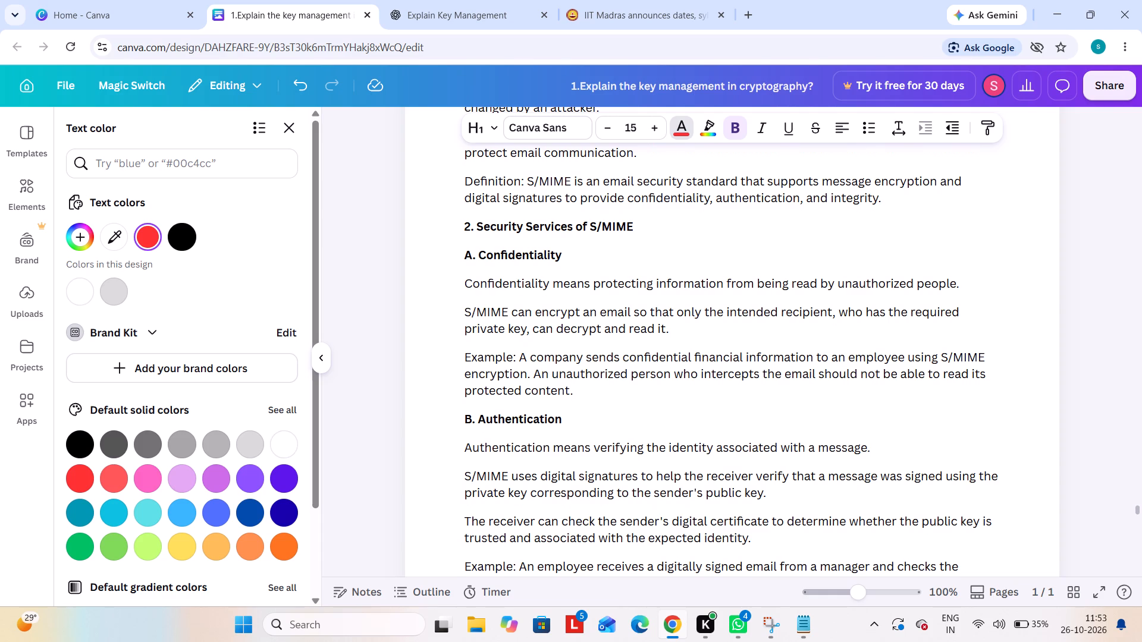
scroll(673, 259, down, 4)
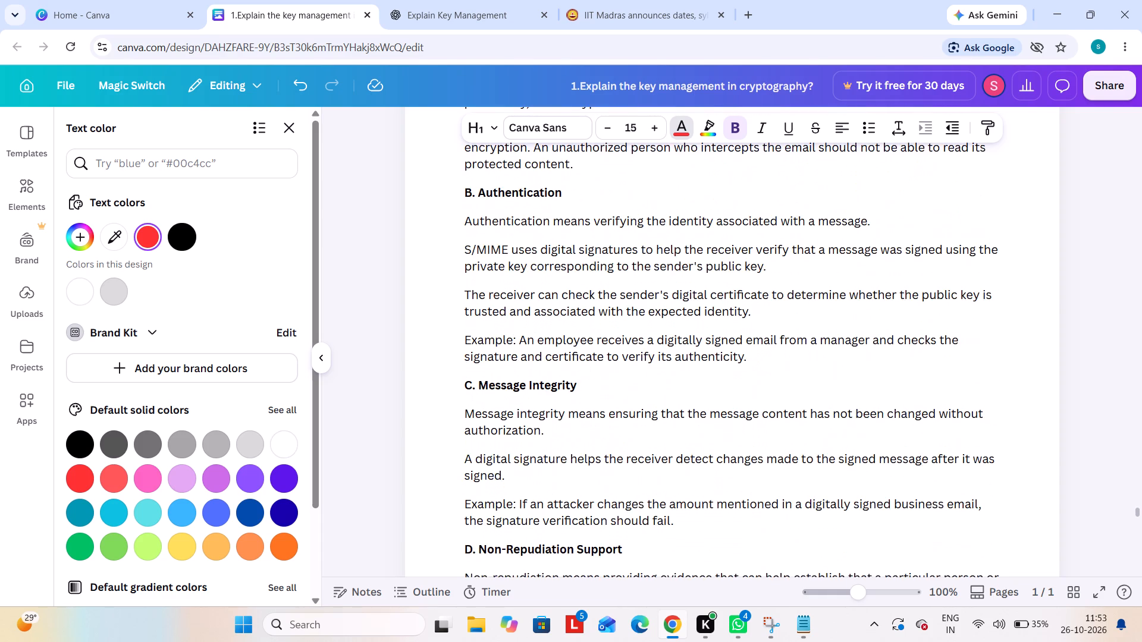
scroll(673, 259, down, 2)
scroll(673, 259, up, 4)
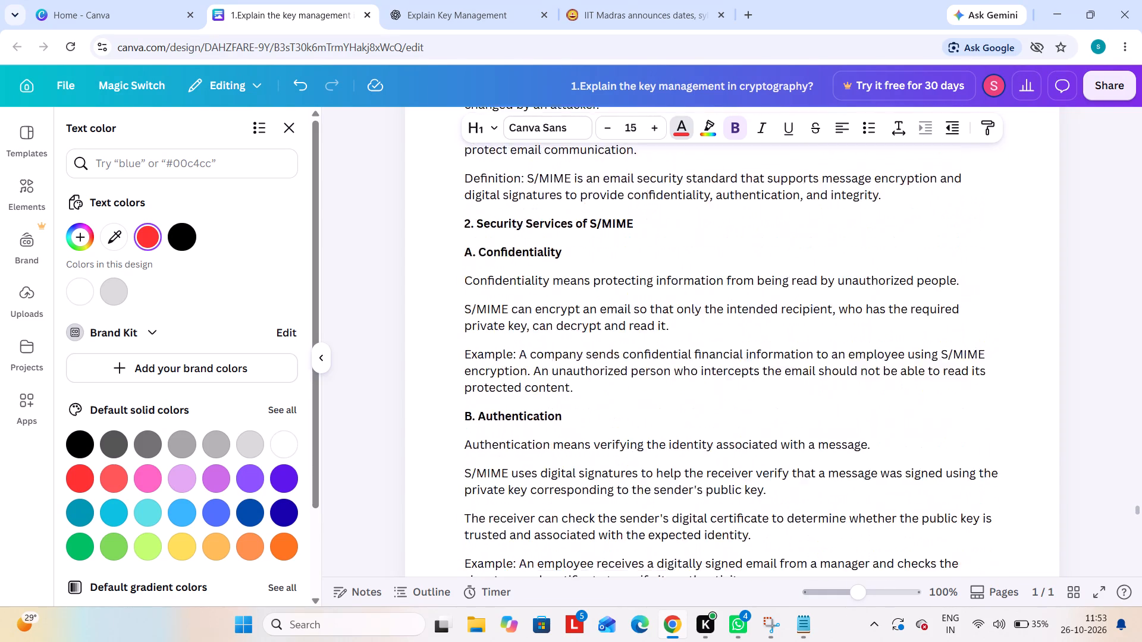
scroll(673, 259, up, 1)
scroll(508, 346, up, 1)
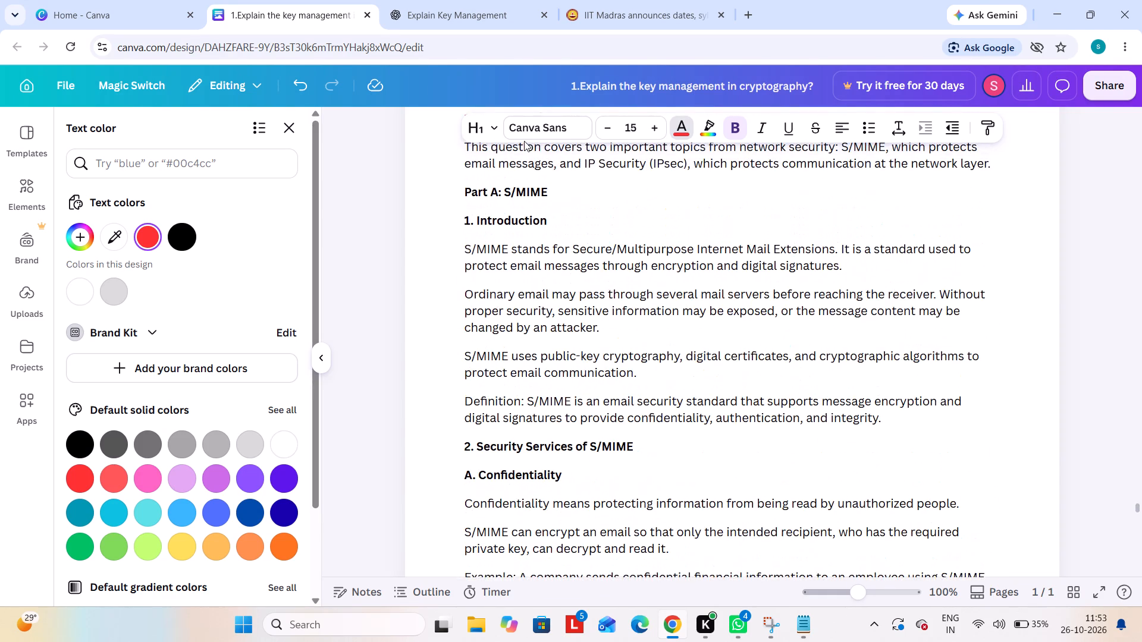
click(472, 222)
key(Right)
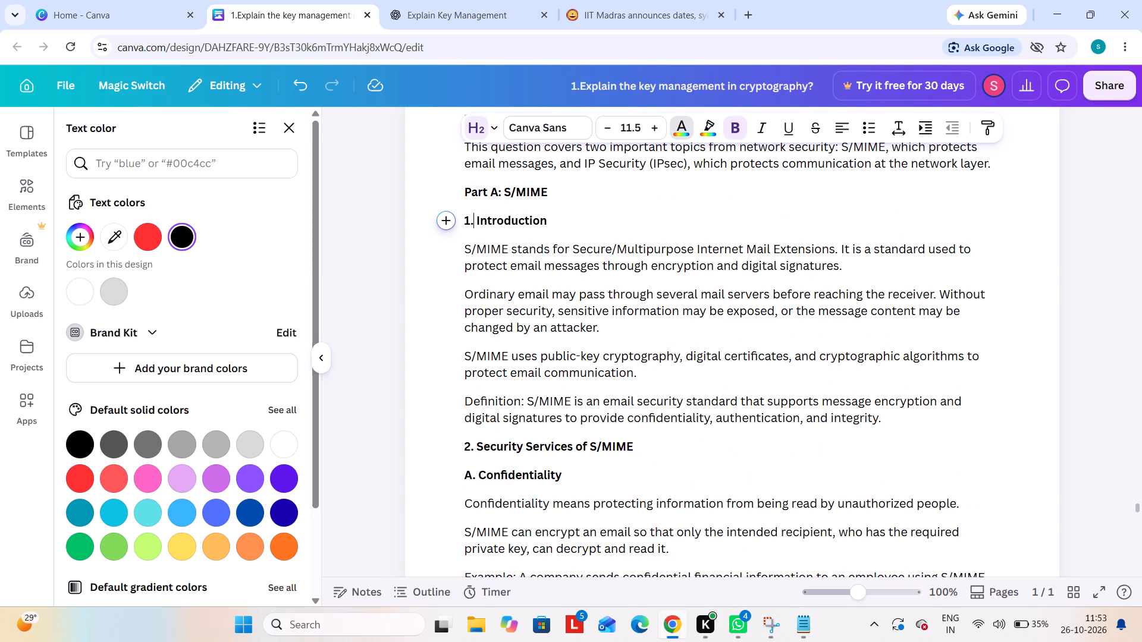
key(Right)
key(BackSpace)
key(BackSpace)
key(BackSpace)
Remove the number "2." from the "Security Services of S/MIME" heading.
scroll(472, 222, down, 1)
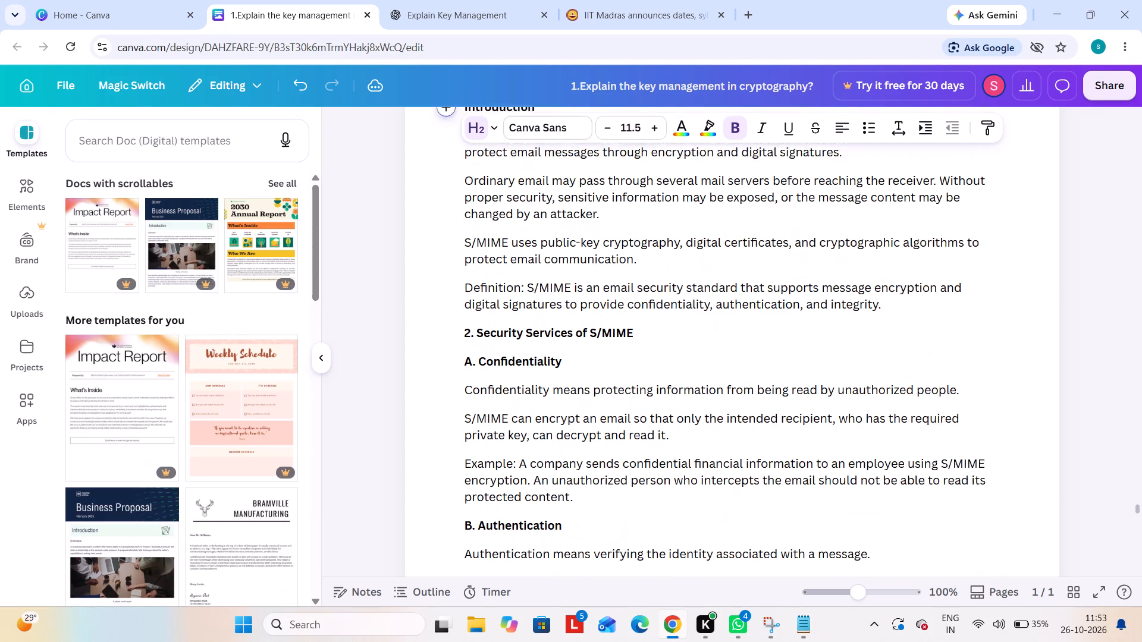
scroll(472, 222, down, 1)
click(476, 313)
key(BackSpace)
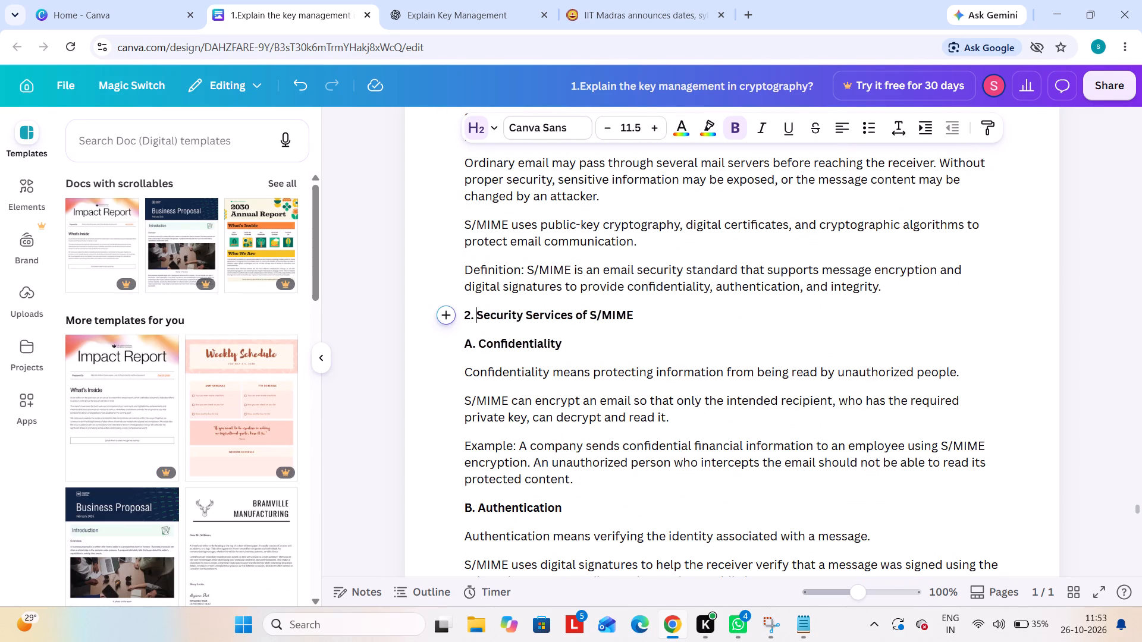
key(BackSpace)
key(BackSpace)
Remove the number "3." from the "Working of S/MIME" heading.
scroll(476, 313, down, 5)
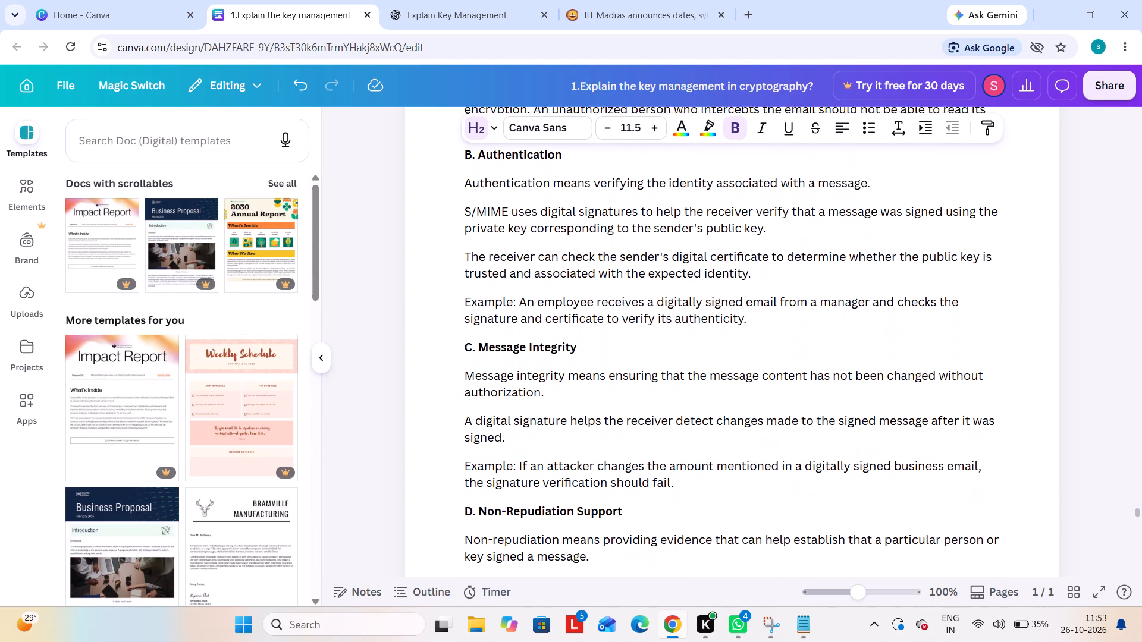
scroll(476, 313, down, 5)
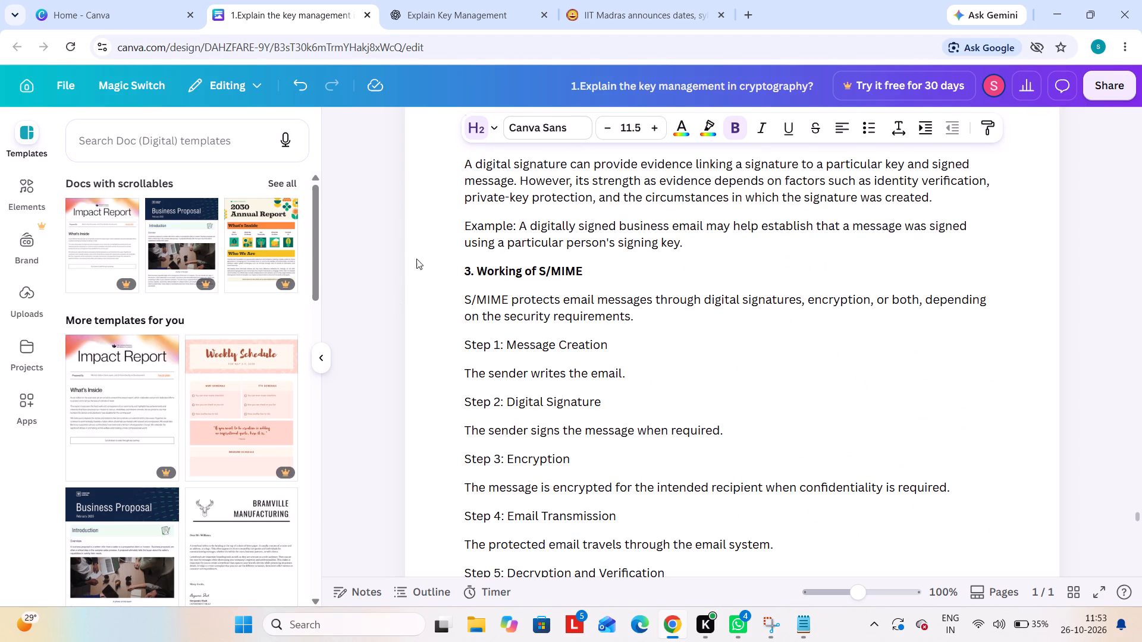
click(476, 269)
key(BackSpace)
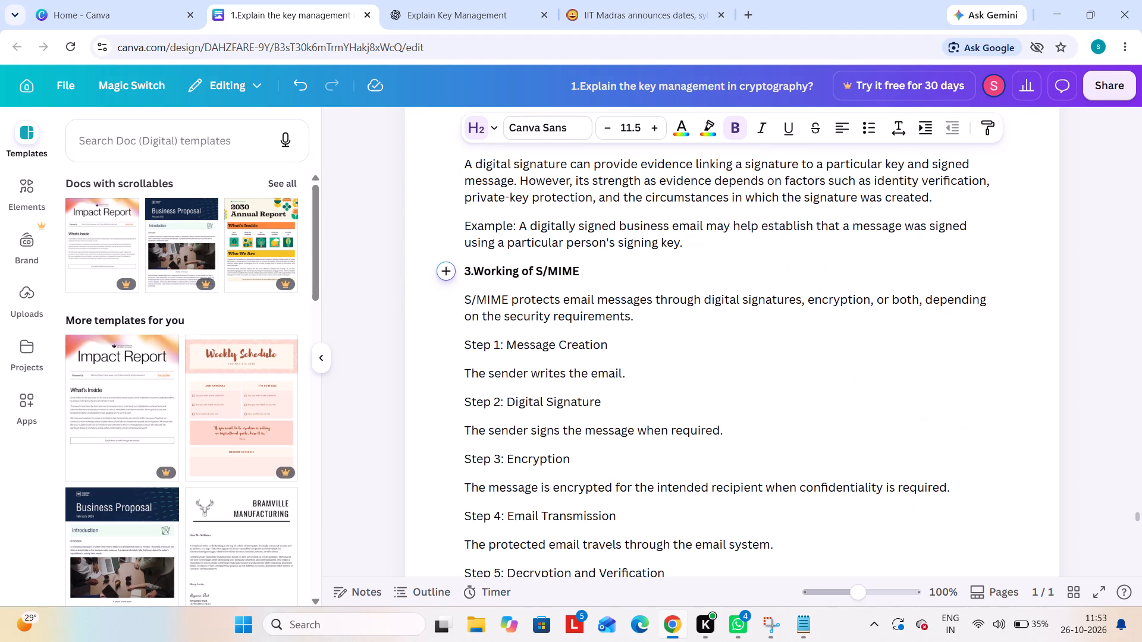
key(BackSpace)
key(BackSpace)
Remove the number "4." from the "Advantages of S/MIME" heading.
scroll(476, 269, down, 4)
scroll(523, 319, down, 3)
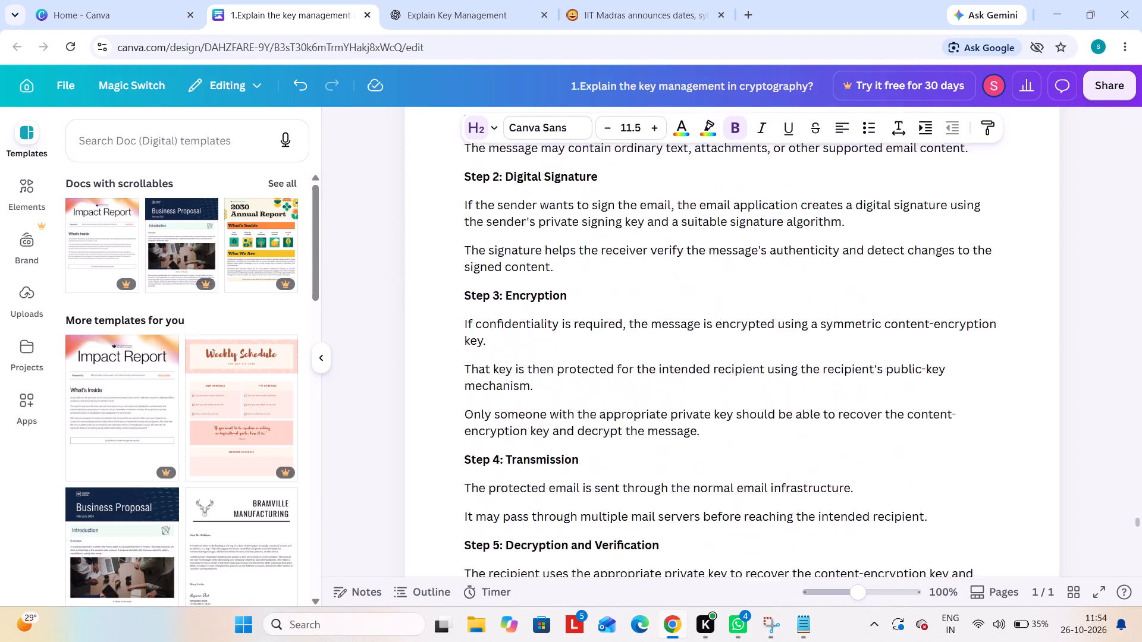
scroll(523, 319, down, 3)
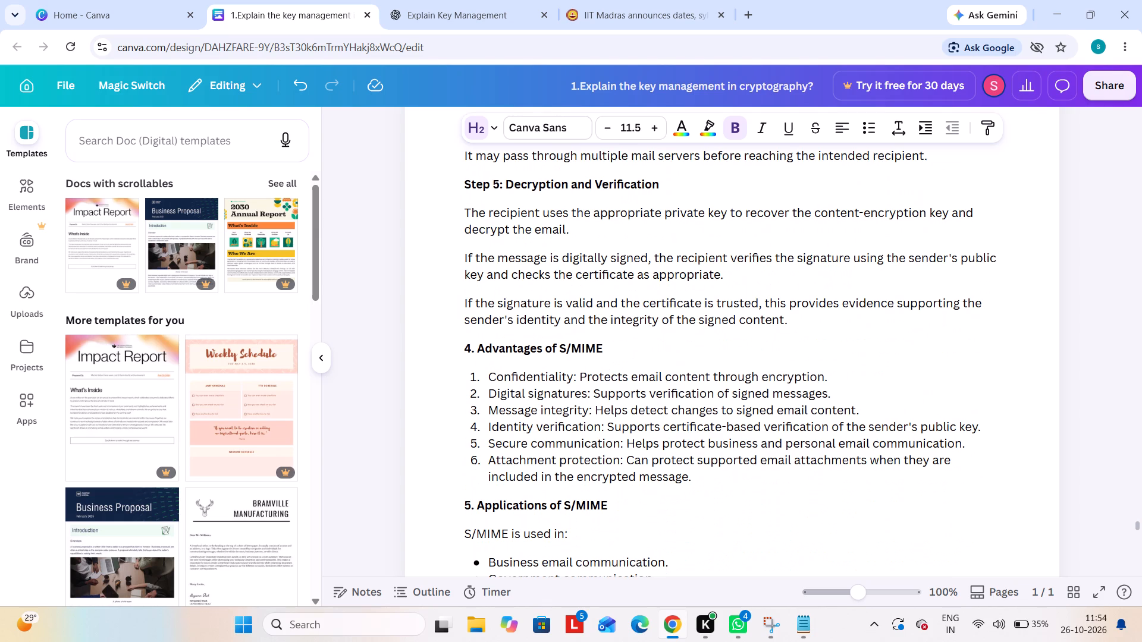
click(478, 350)
key(BackSpace)
key(BackSpace)
key(BackSpace)
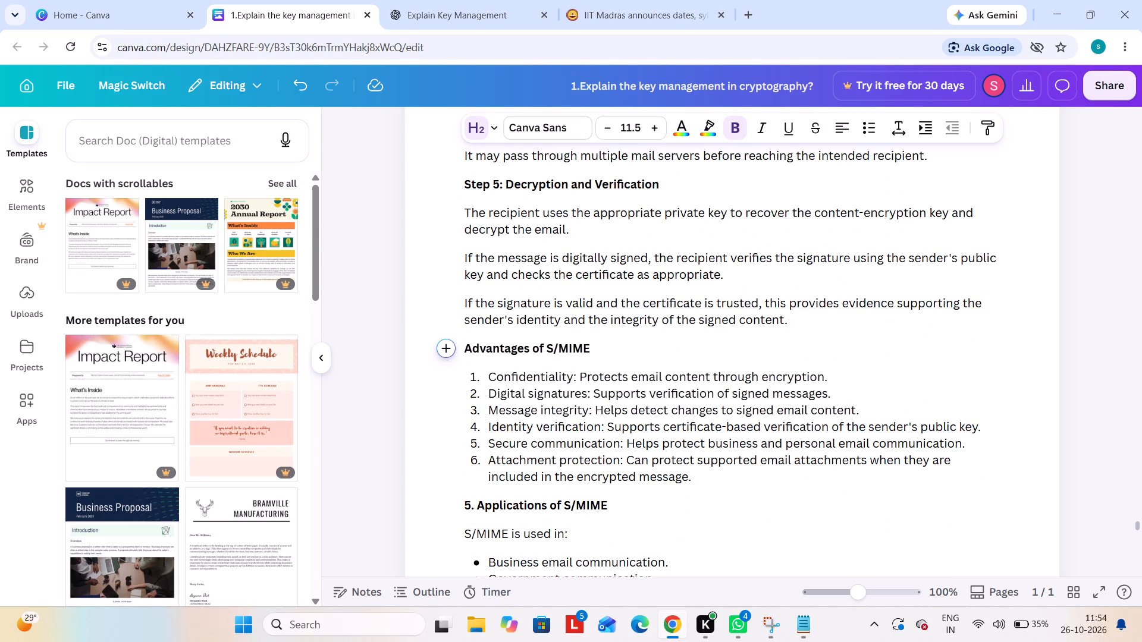
Delete the "5. Applications of S/MIME" section, including its heading, intro line and bulleted list.
scroll(478, 350, down, 4)
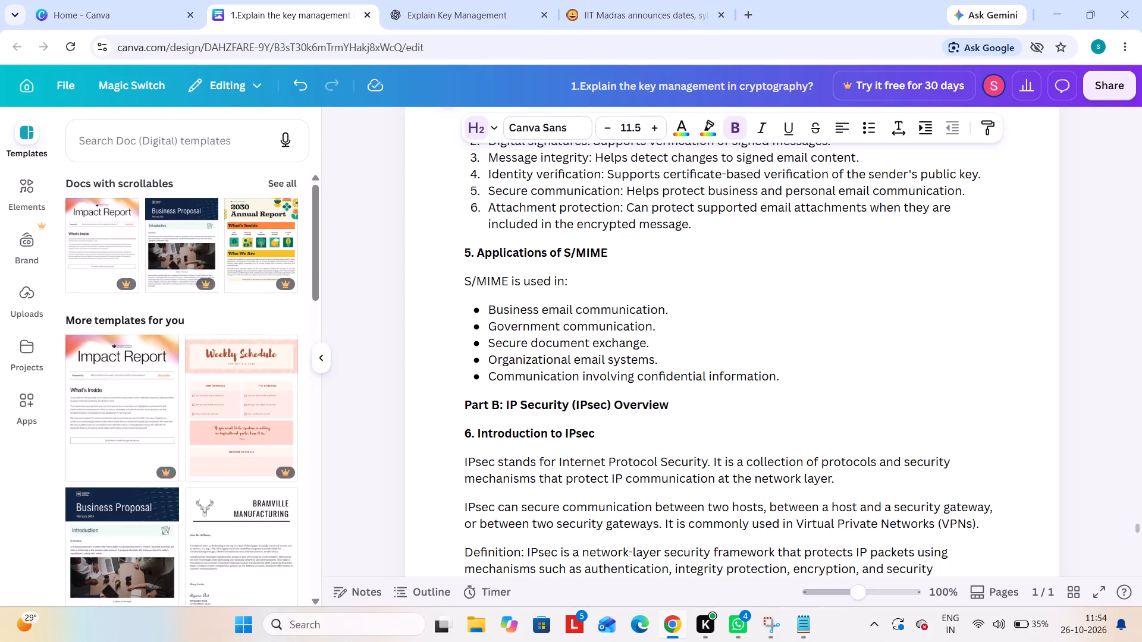
scroll(473, 260, up, 1)
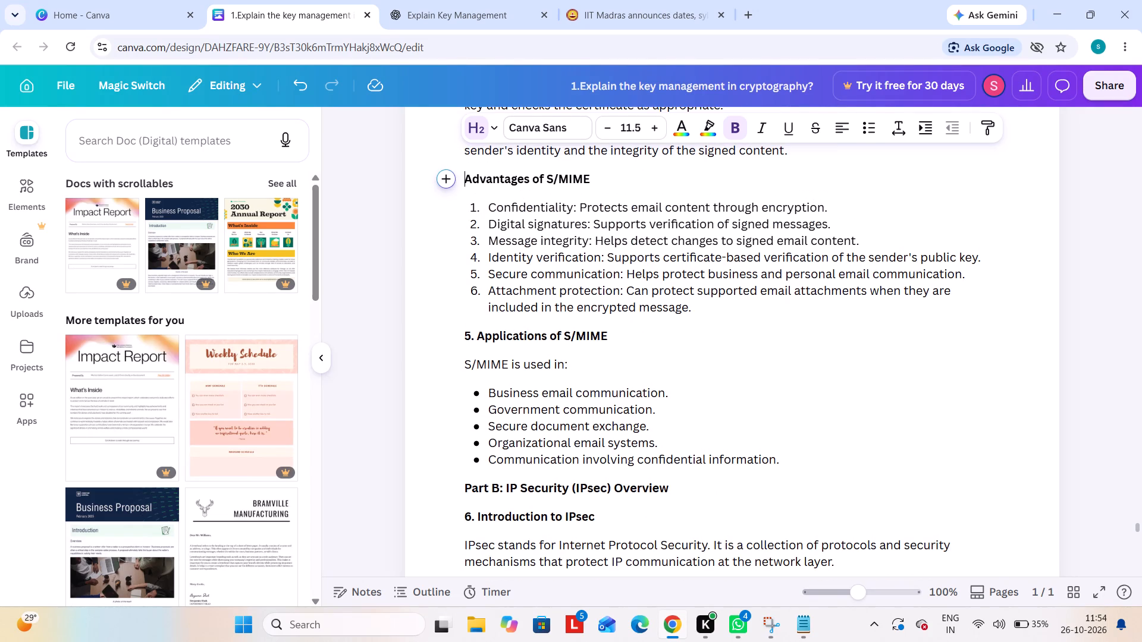
drag(467, 337, 562, 404)
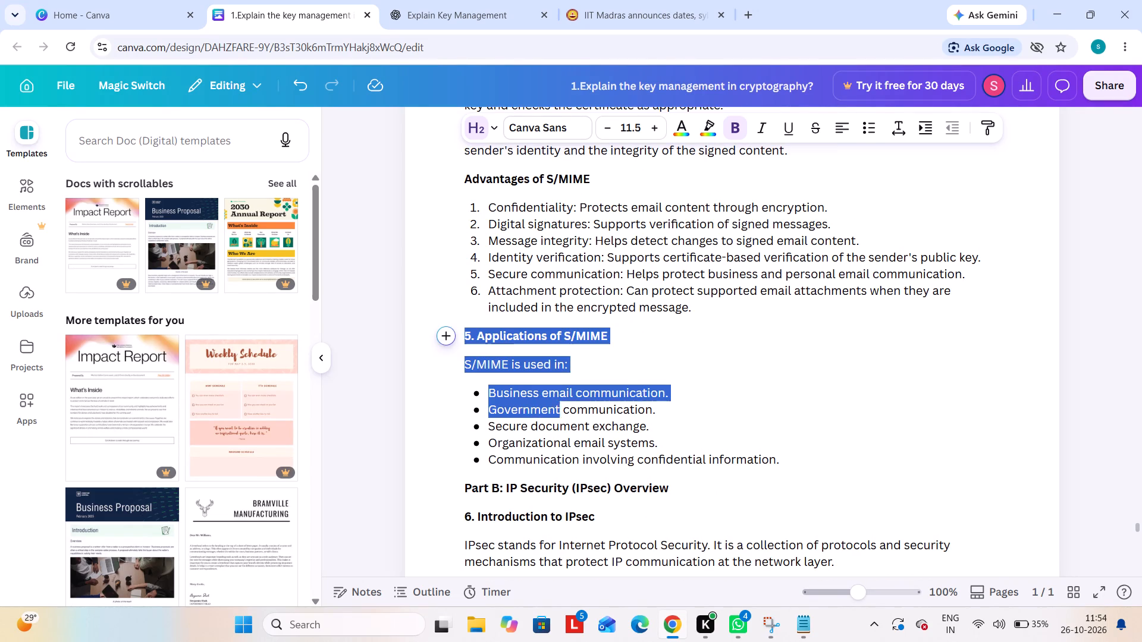
drag(562, 404, 809, 451)
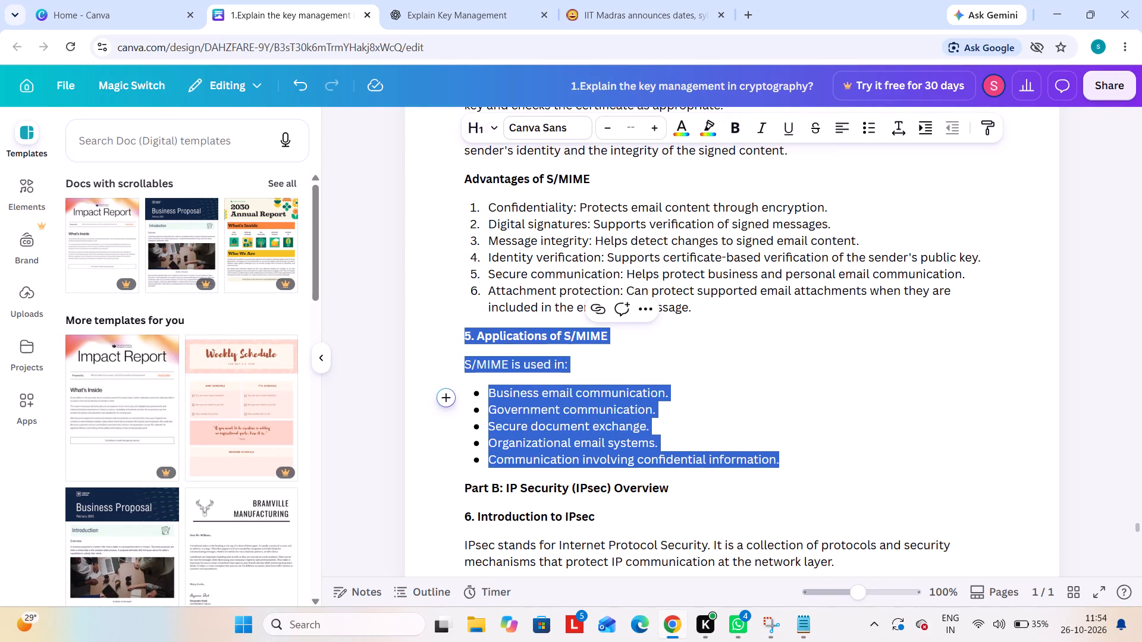
key(BackSpace)
key(BackSpace)
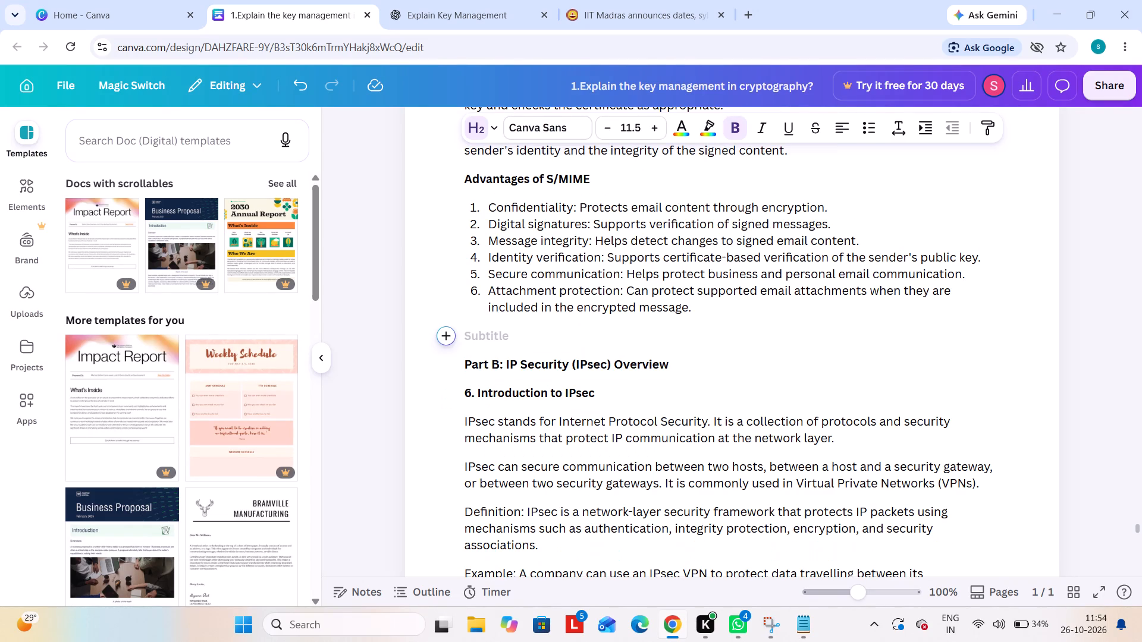
Remove the number "6." from the "Introduction to IPsec" heading.
scroll(809, 451, down, 1)
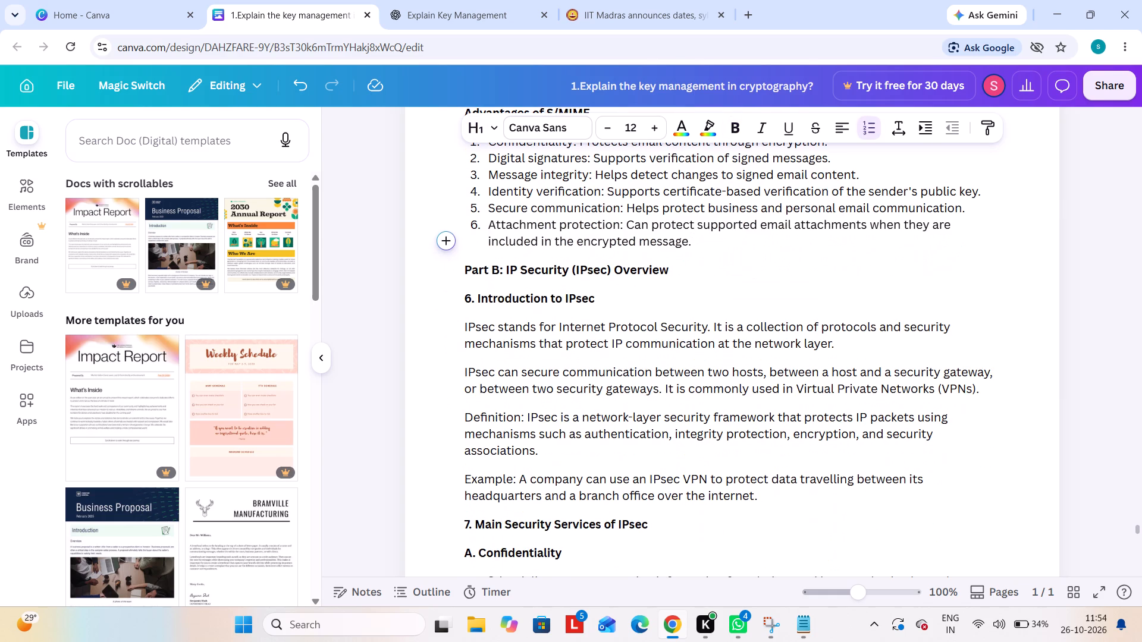
click(476, 296)
key(BackSpace)
key(BackSpace)
key(BackSpace)
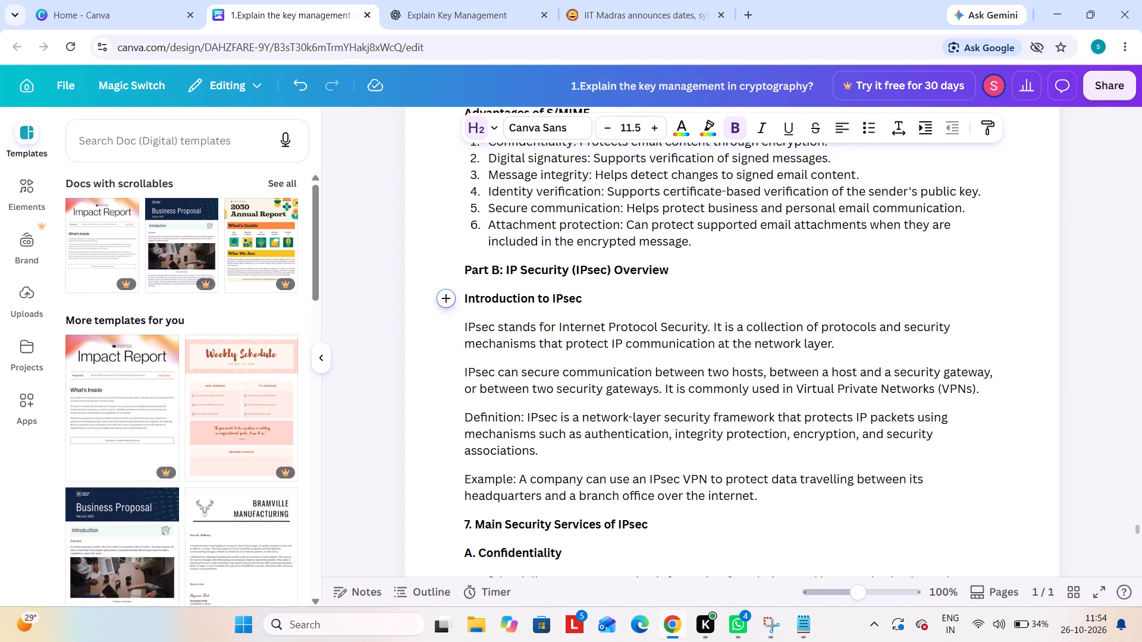
Remove the number "7." from the "Main Security Services of IPsec" heading.
scroll(671, 269, down, 1)
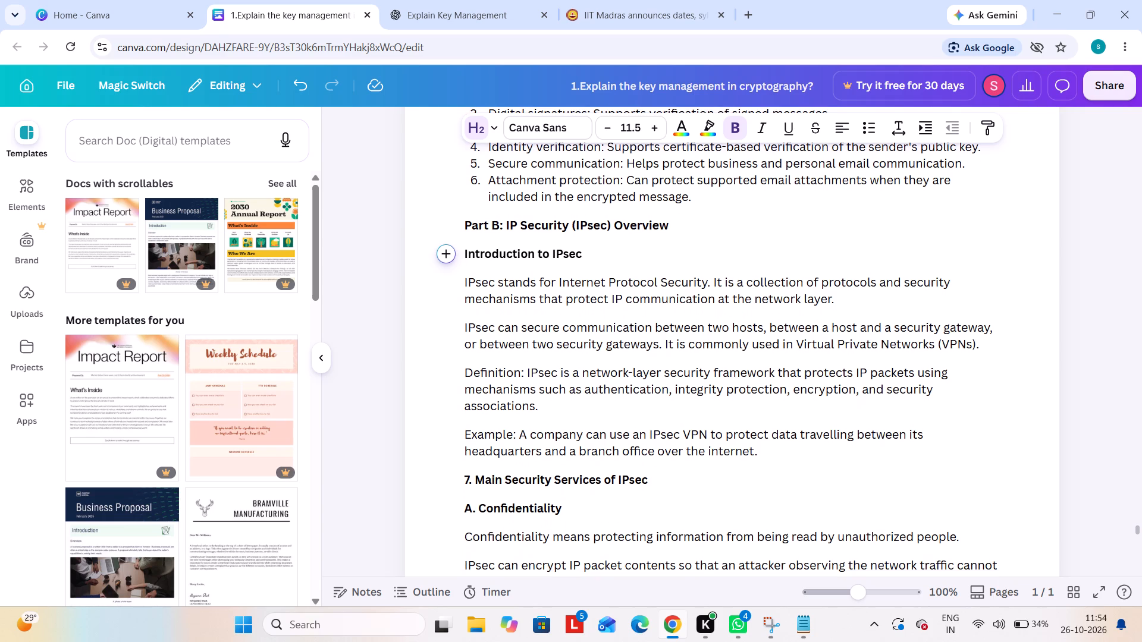
scroll(671, 269, down, 1)
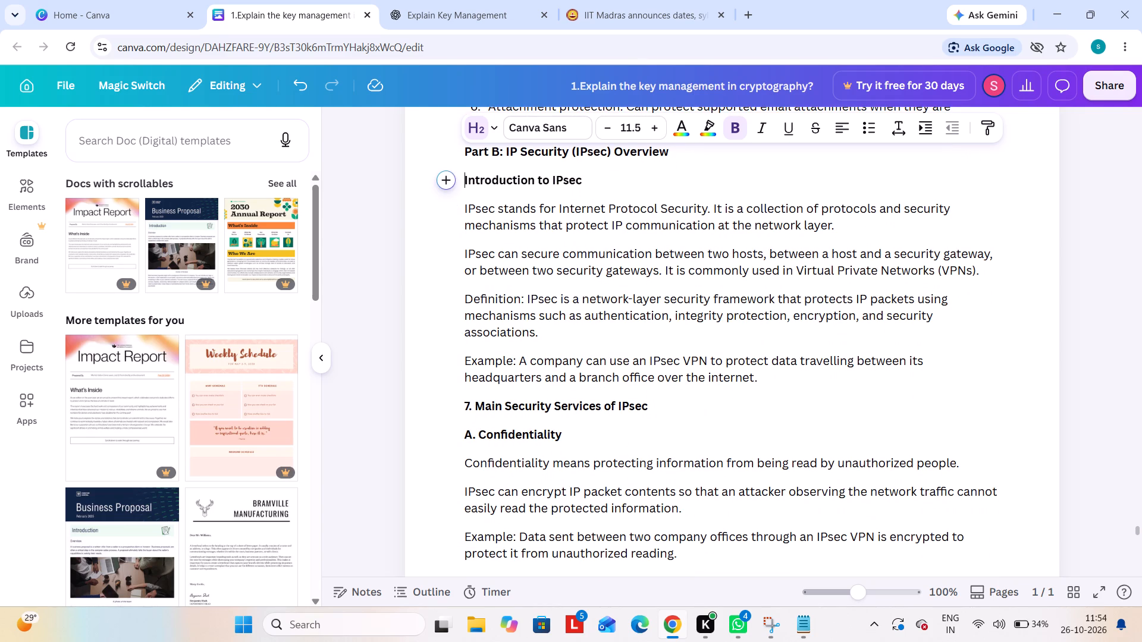
scroll(672, 418, down, 1)
scroll(672, 418, right, 1)
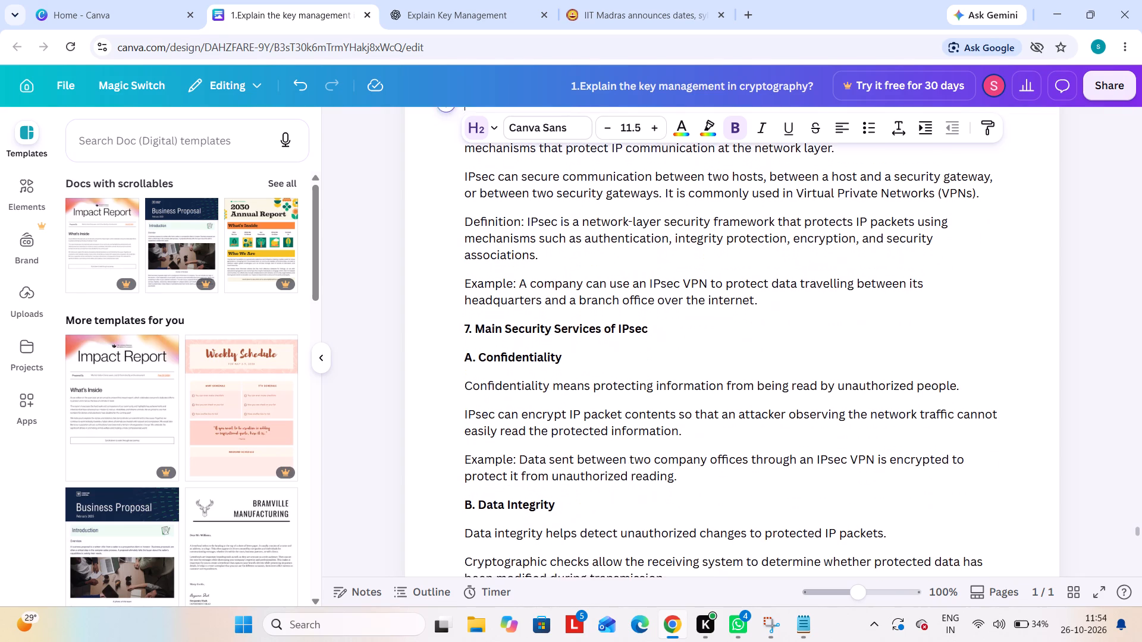
scroll(672, 418, right, 1)
scroll(672, 418, up, 1)
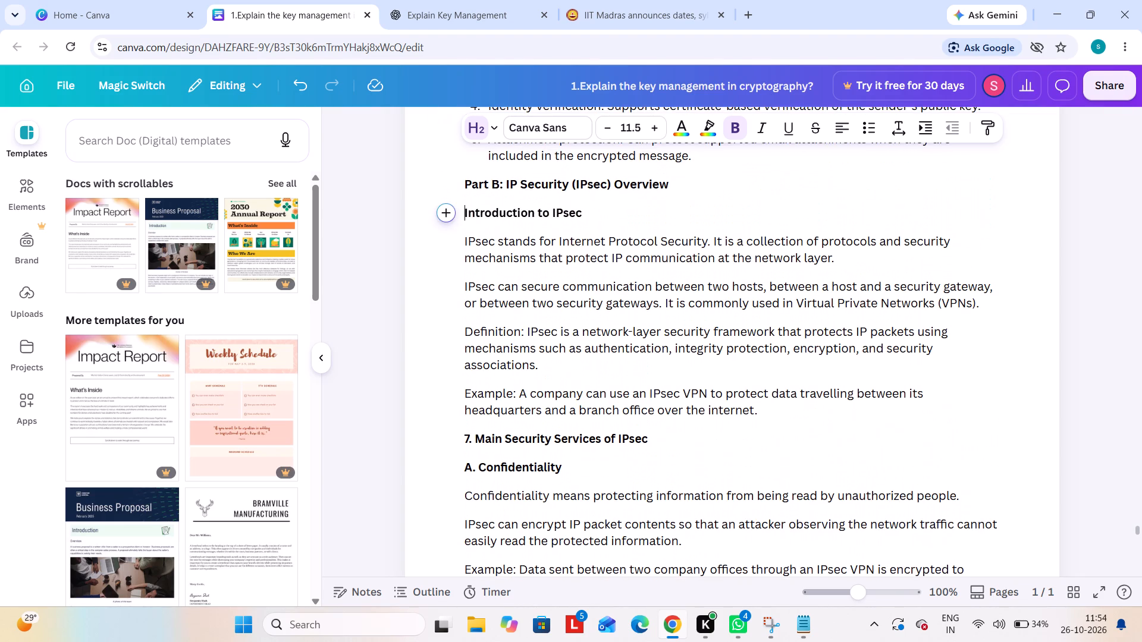
click(473, 441)
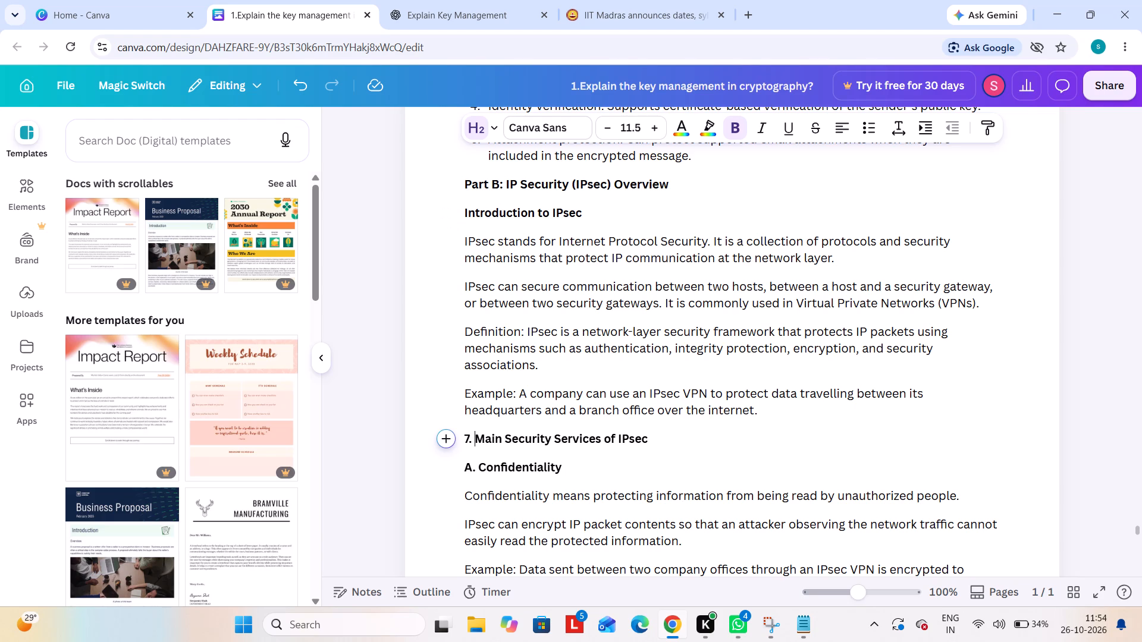
key(BackSpace)
key(BackSpace)
key(BackSpace)
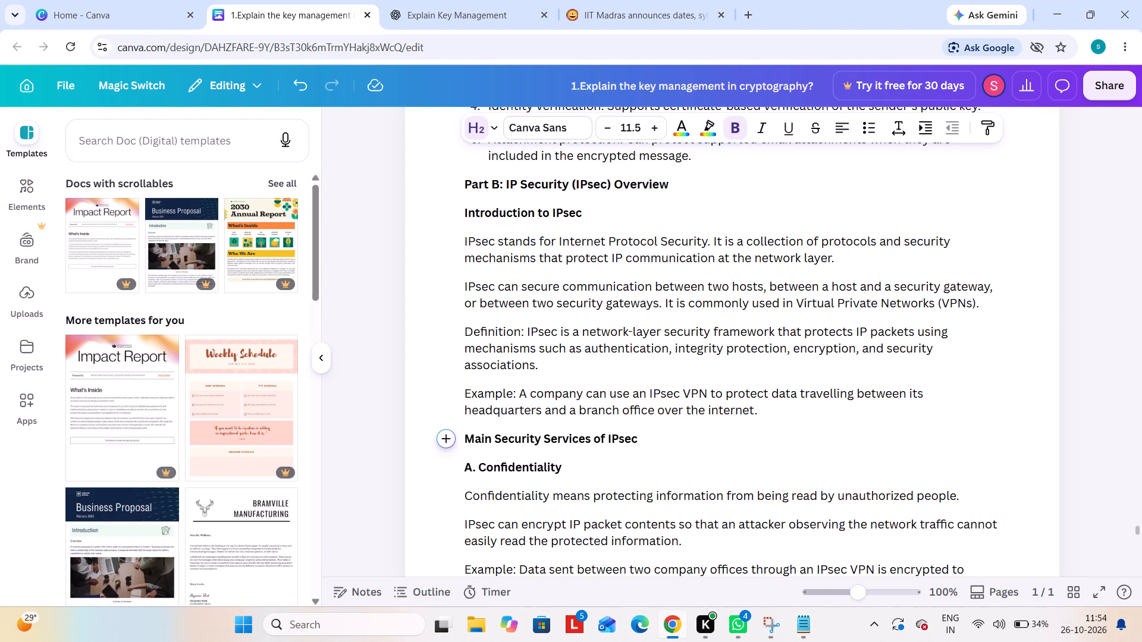
Remove the number "8." from the "Main Protocols of IPsec" heading.
scroll(482, 420, down, 7)
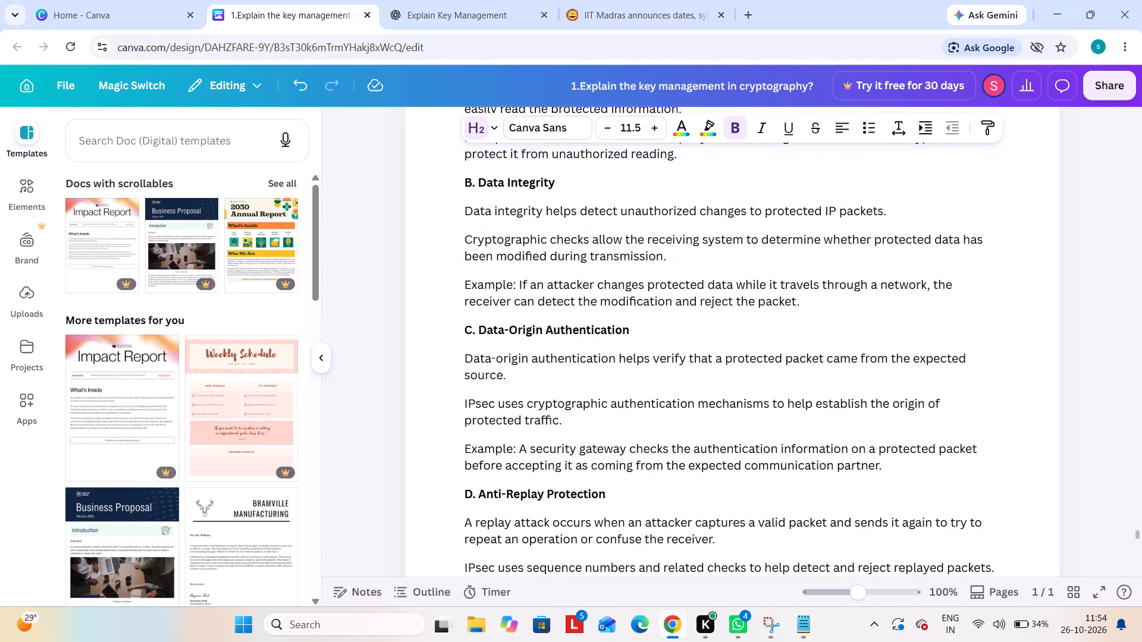
scroll(482, 420, down, 5)
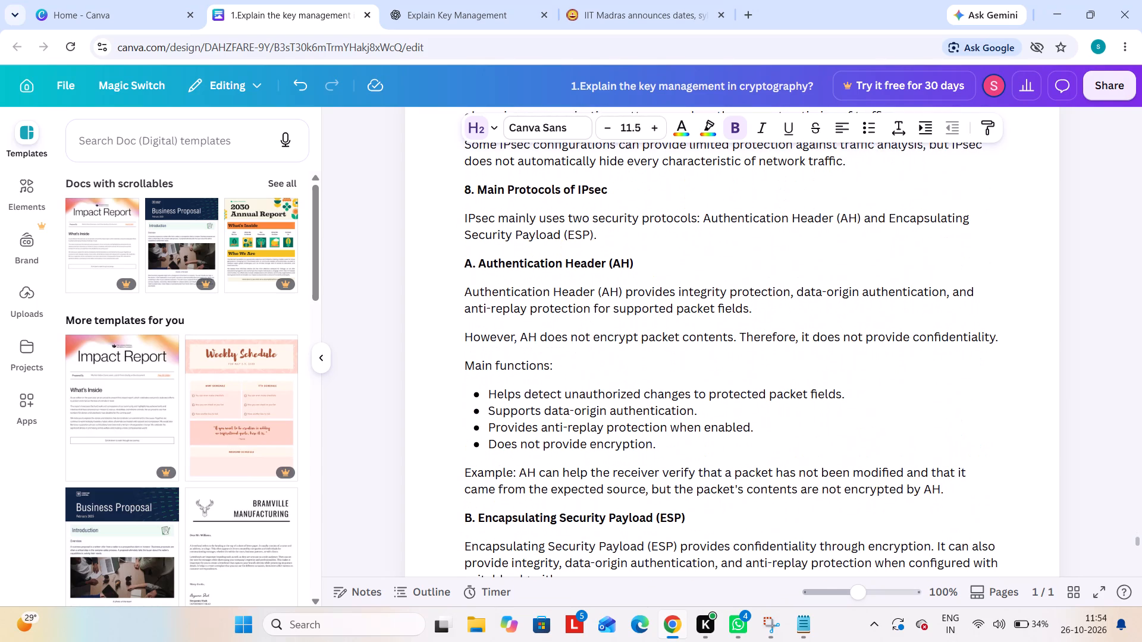
click(478, 192)
key(BackSpace)
key(BackSpace)
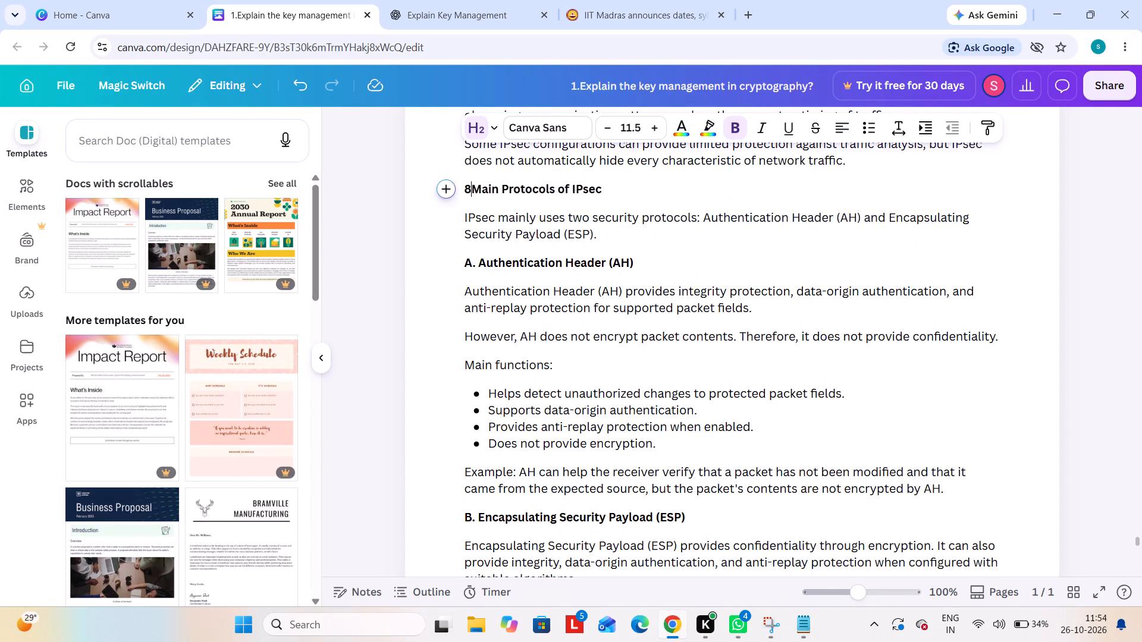
key(BackSpace)
Remove the number "9." from the "IPsec Modes" heading below the AH and ESP comparison table.
scroll(478, 192, down, 3)
scroll(478, 192, up, 2)
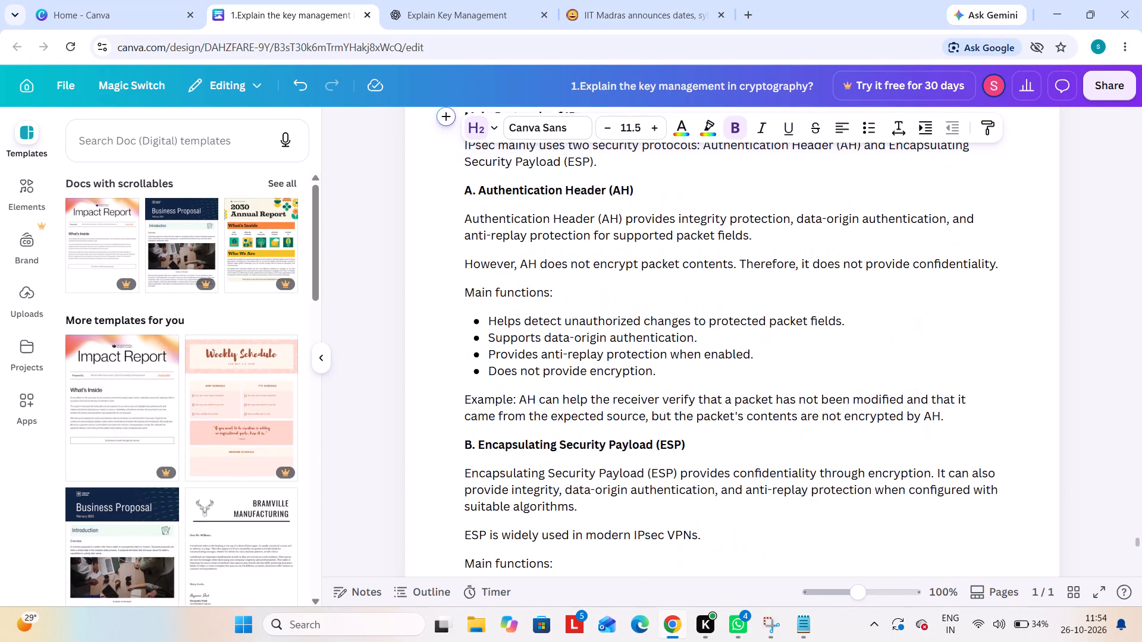
scroll(478, 192, down, 7)
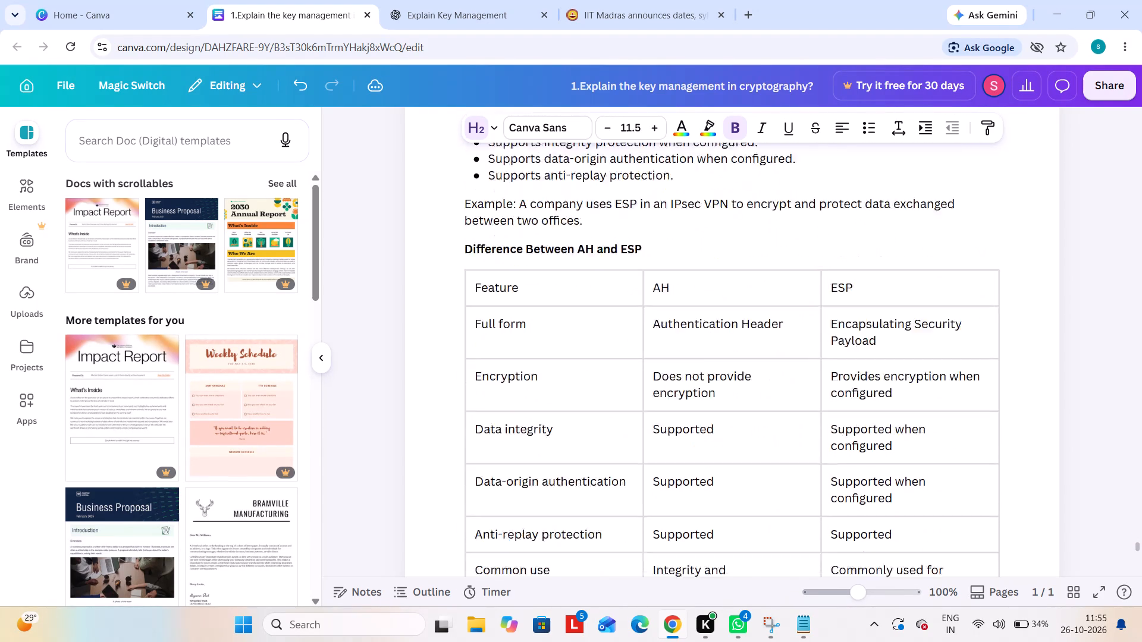
scroll(478, 192, down, 4)
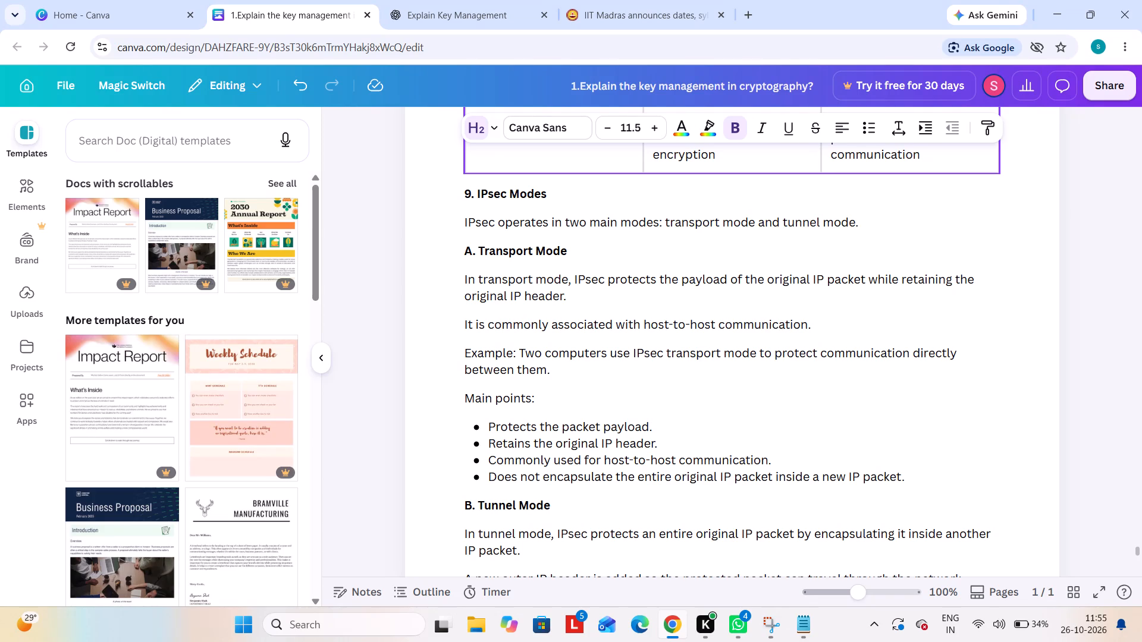
click(478, 197)
key(BackSpace)
key(BackSpace)
key(BackSpace)
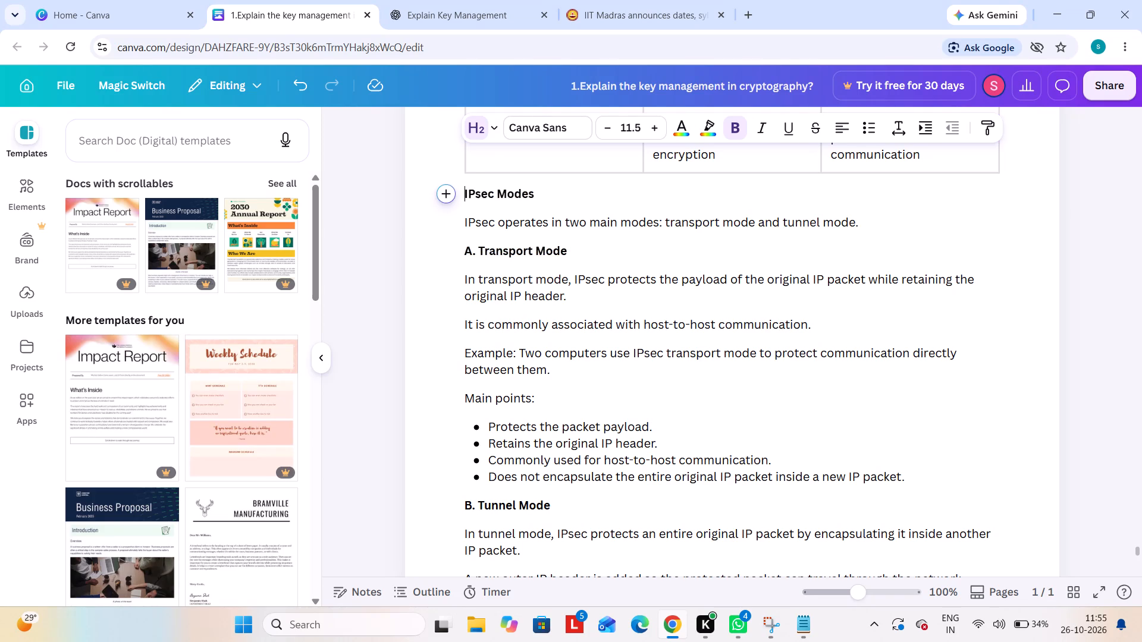
Remove the number "10." from the "Working of IPsec" heading below the transport and tunnel mode table.
scroll(478, 197, down, 6)
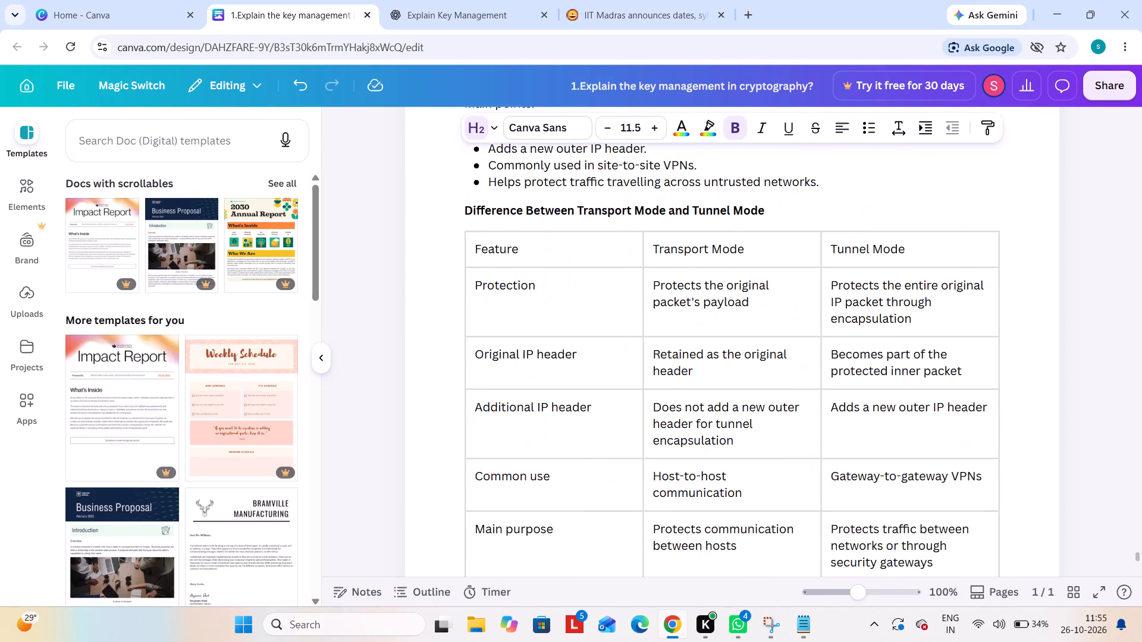
scroll(478, 197, down, 2)
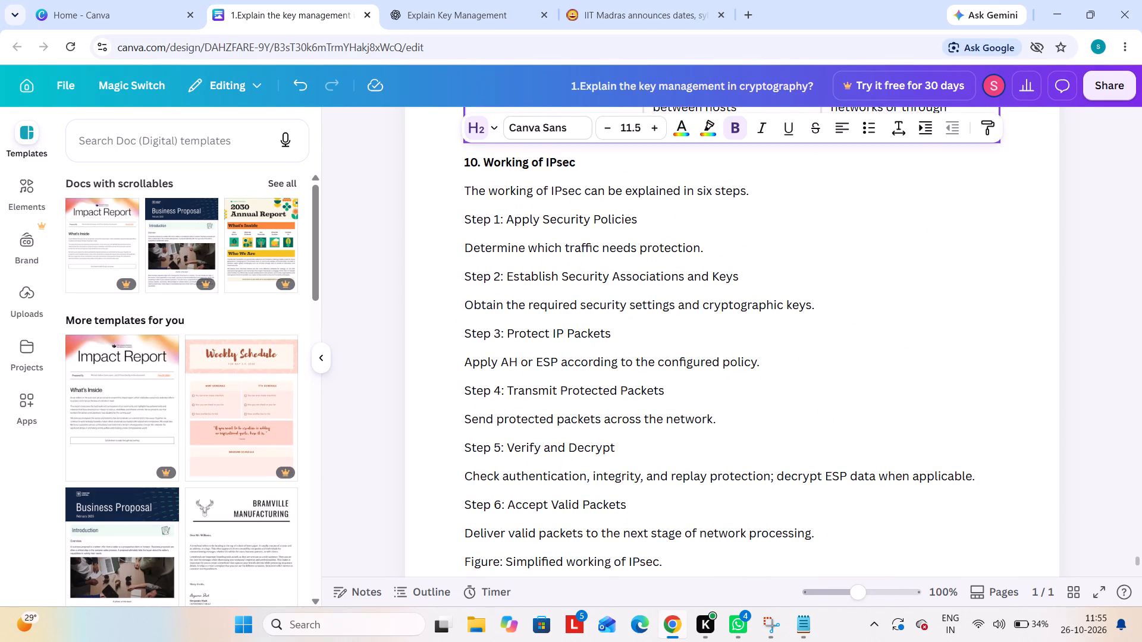
click(483, 166)
key(BackSpace)
key(BackSpace)
key(BackSpace)
key(BackSpace)
Delete the "11. Applications of IPsec" and "12. Conclusion" sections at the end of the answer.
scroll(483, 166, down, 3)
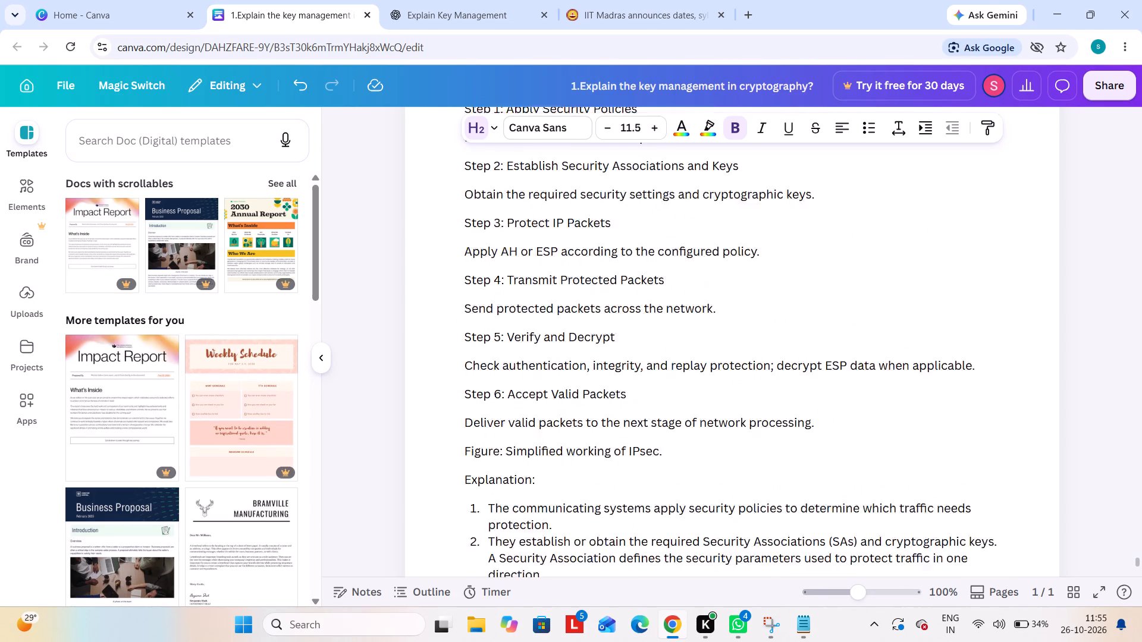
scroll(483, 166, down, 3)
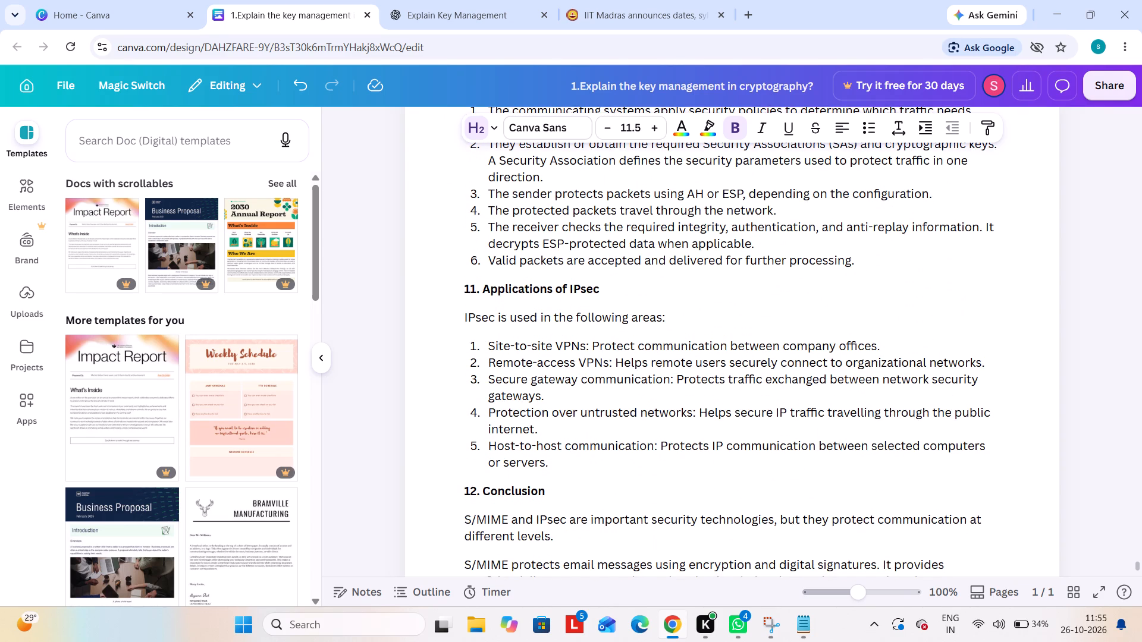
drag(460, 288, 618, 609)
key(BackSpace)
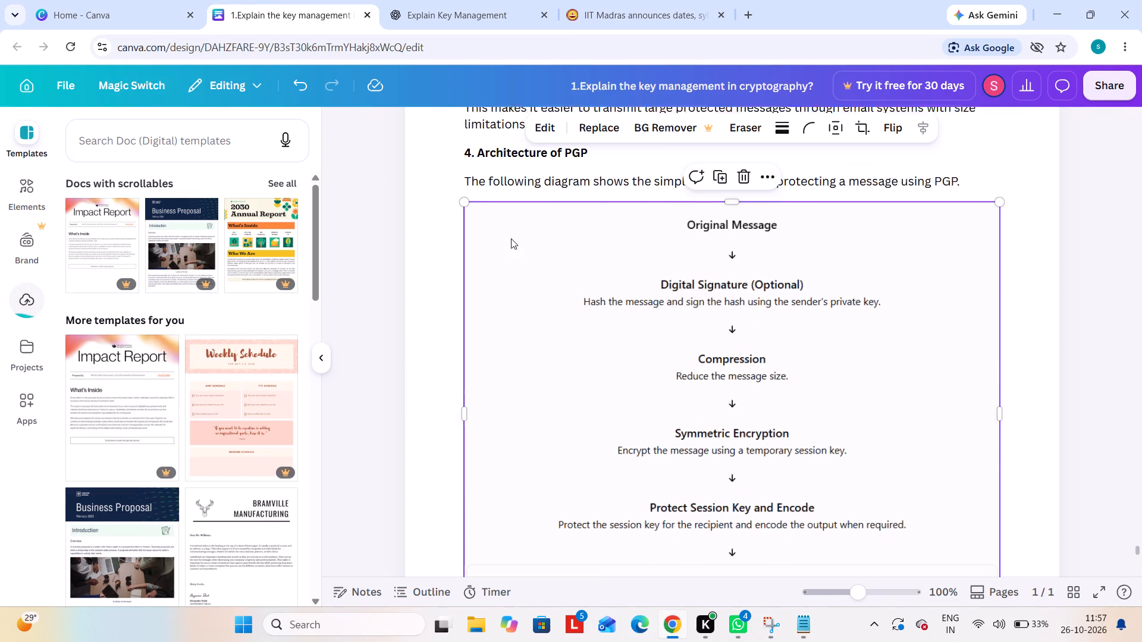
scroll(511, 238, up, 7)
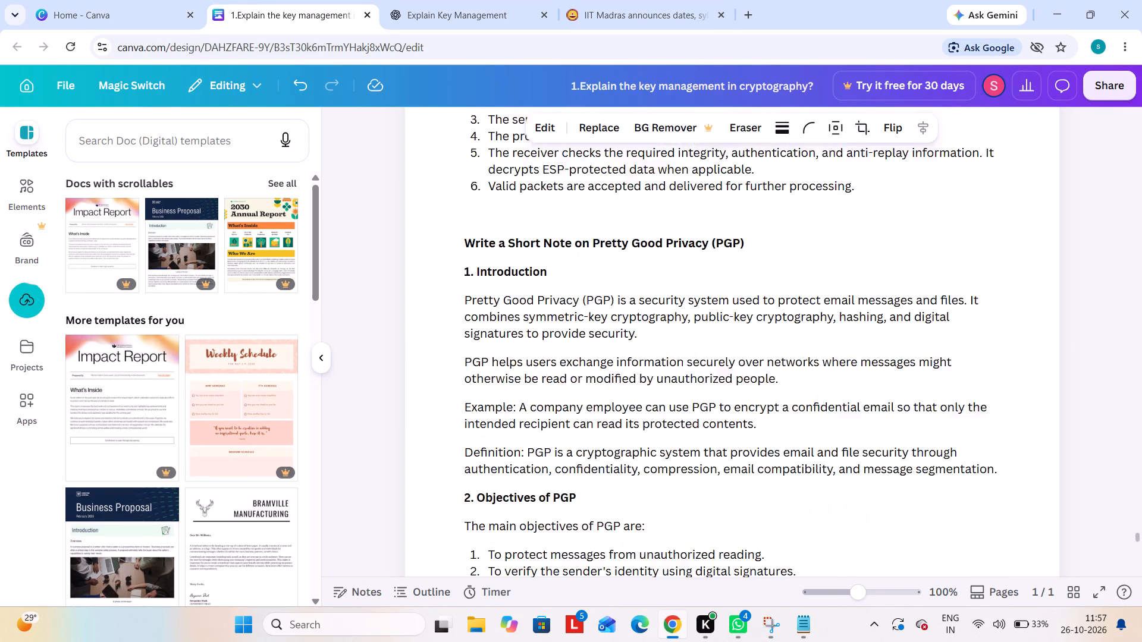
scroll(511, 238, up, 3)
scroll(511, 238, down, 1)
scroll(511, 238, right, 1)
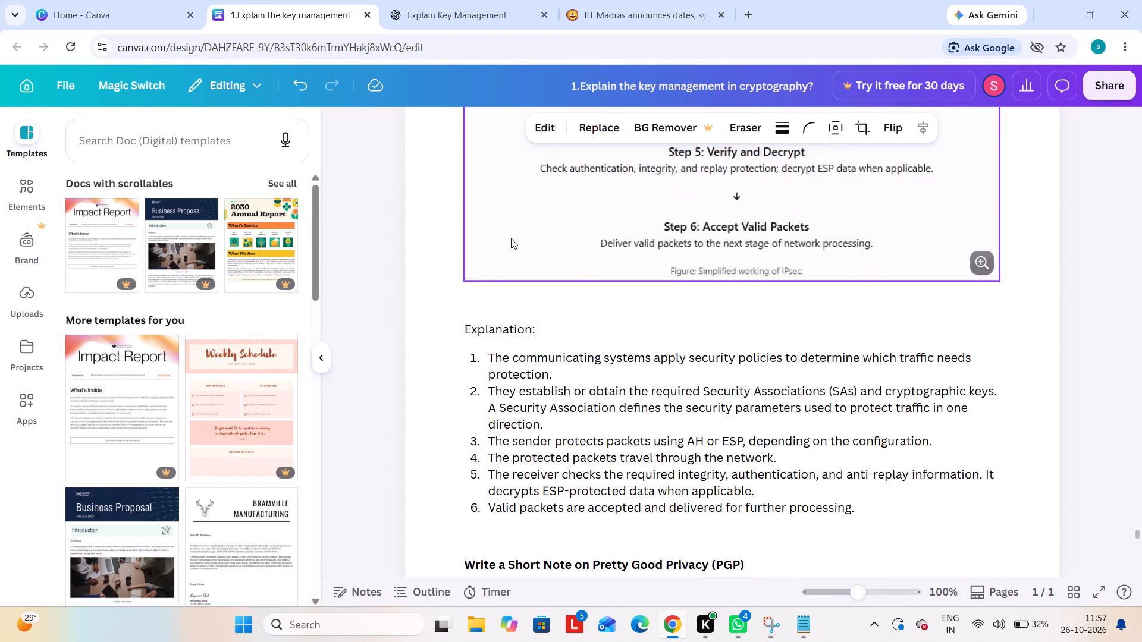
scroll(511, 238, right, 1)
scroll(511, 238, down, 1)
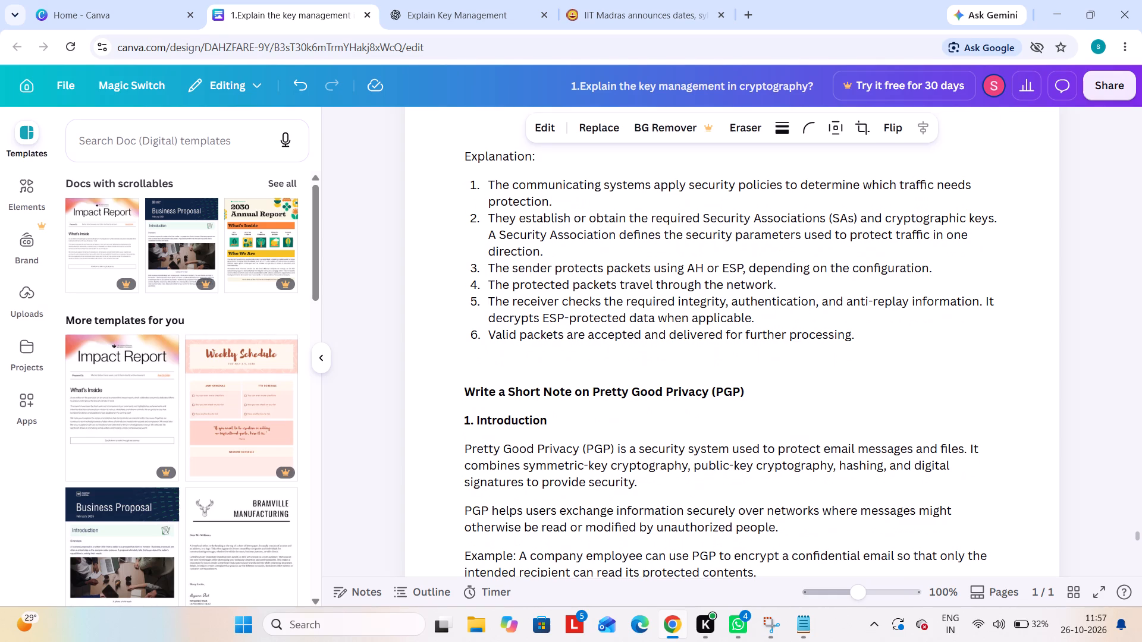
click(466, 383)
text(2.)
key(ctrl+a)
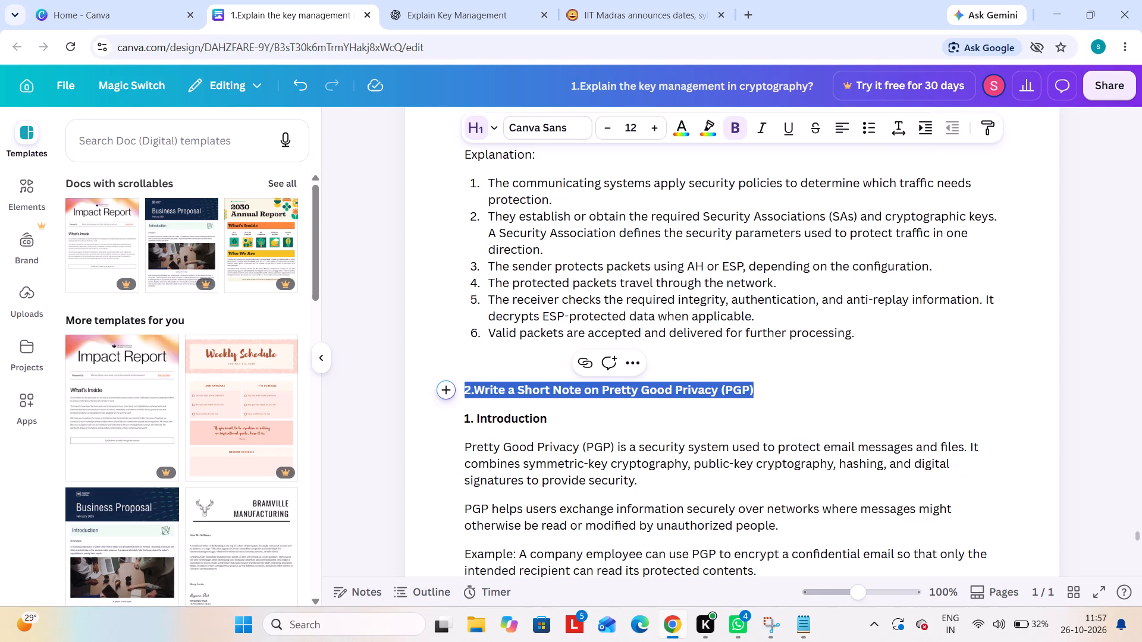
click(674, 125)
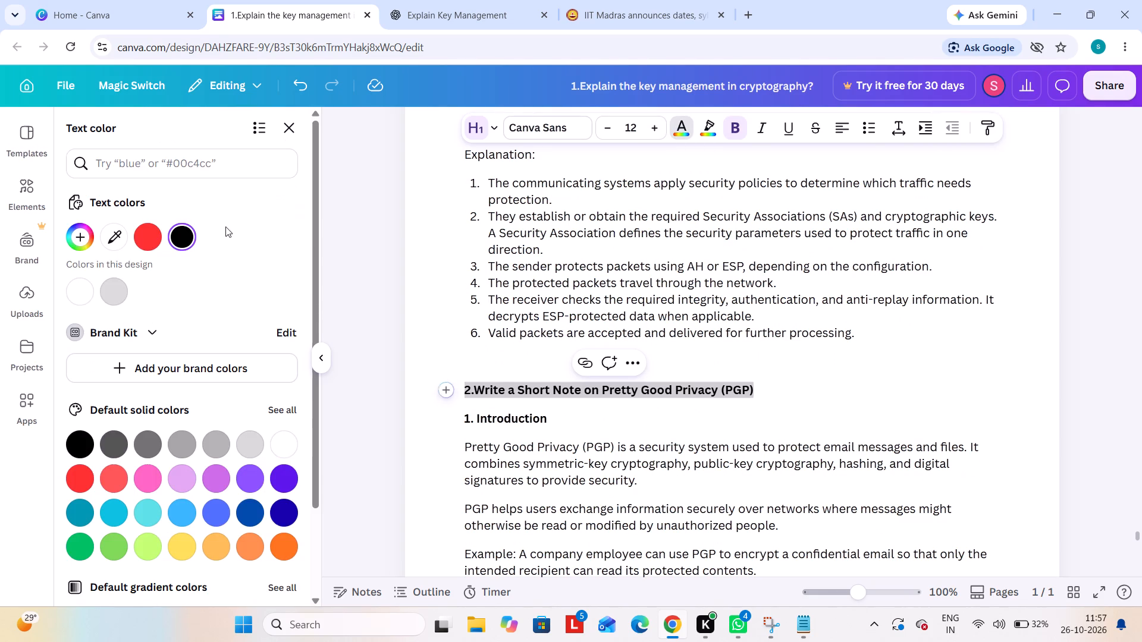
click(162, 238)
click(152, 237)
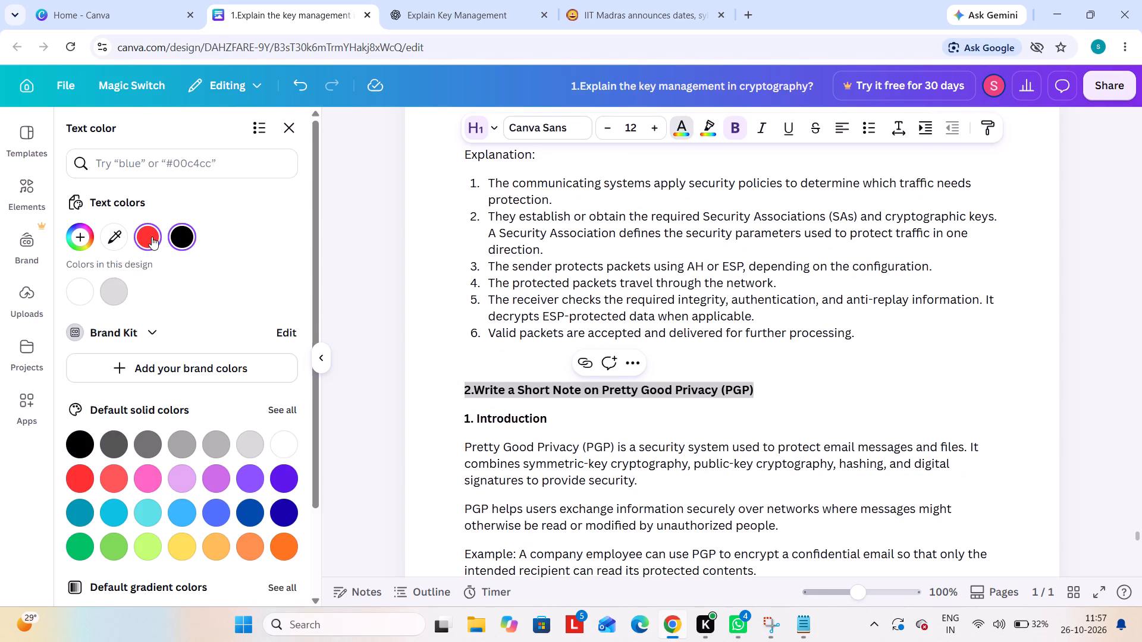
Remove the number prefixes from the PGP headings "Introduction", "Objectives of PGP" and "Security Services Provided by PGP".
click(478, 423)
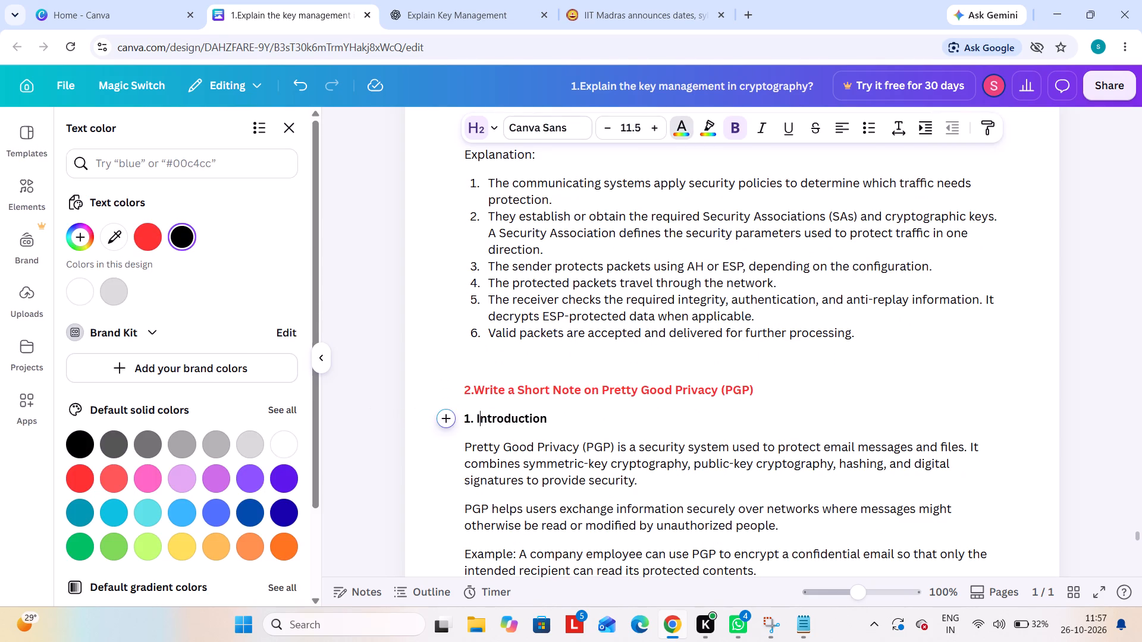
key(Left)
key(BackSpace)
key(BackSpace)
key(BackSpace)
scroll(478, 423, down, 5)
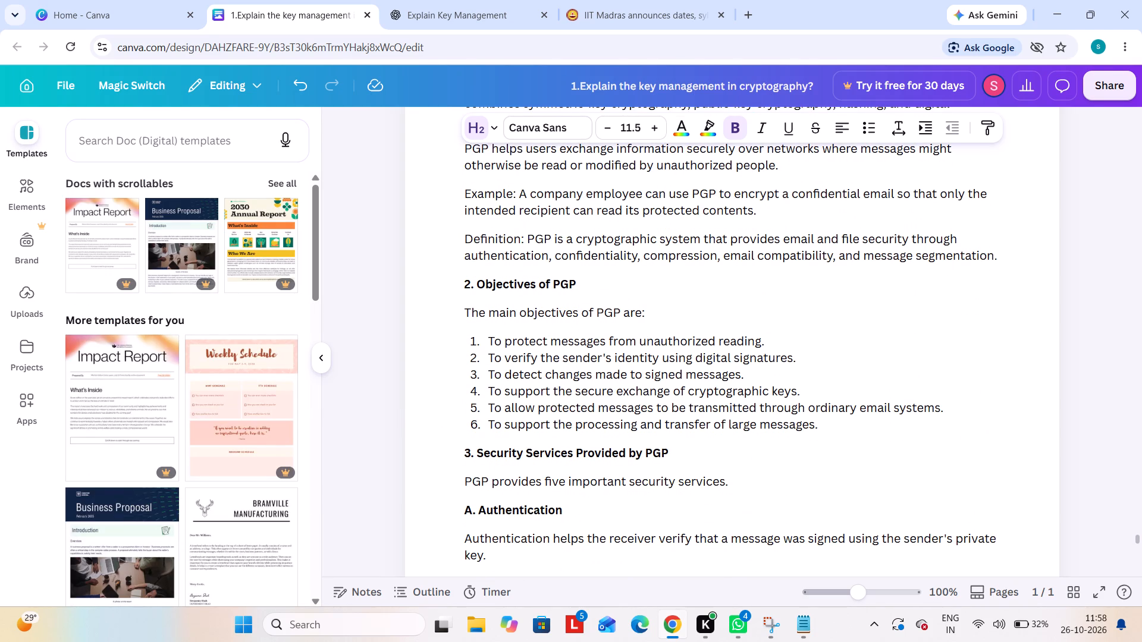
click(478, 284)
key(BackSpace)
key(BackSpace)
key(BackSpace)
scroll(478, 284, down, 3)
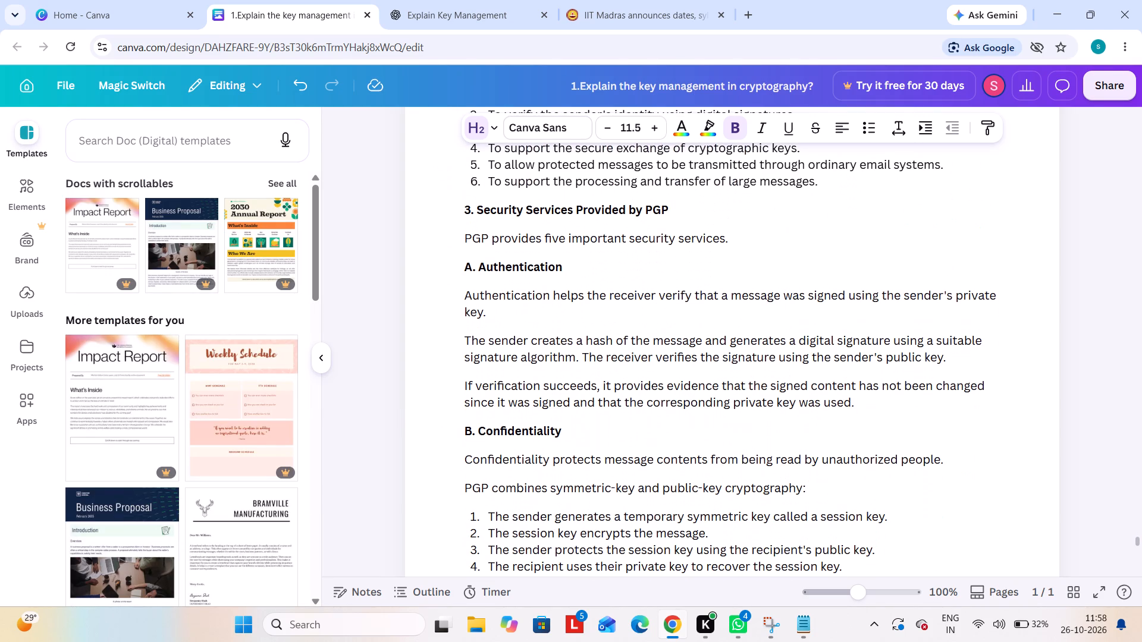
click(478, 207)
key(BackSpace)
key(BackSpace)
key(BackSpace)
Remove the number prefixes from the headings "Architecture of PGP" and "Working of PGP".
scroll(478, 207, down, 3)
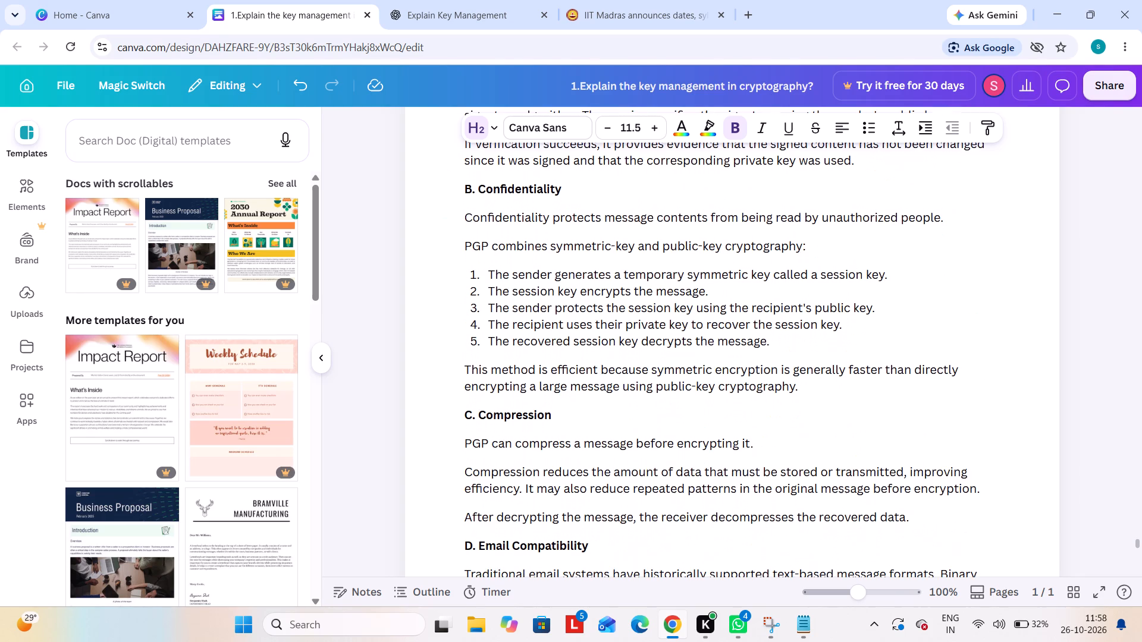
scroll(542, 144, down, 5)
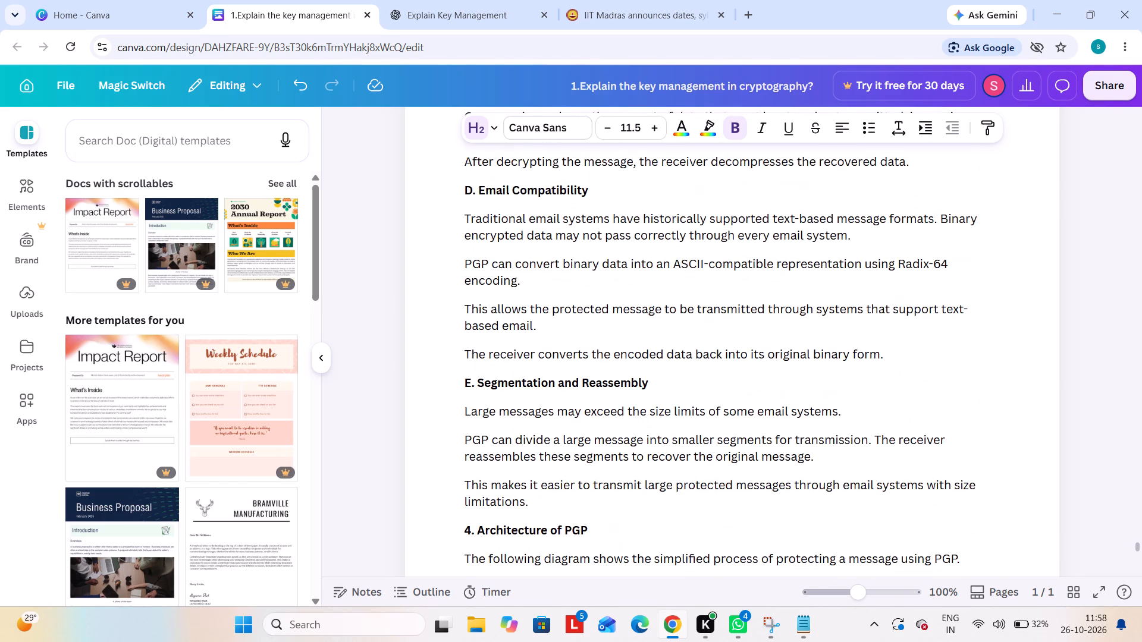
scroll(542, 144, down, 2)
scroll(542, 144, up, 5)
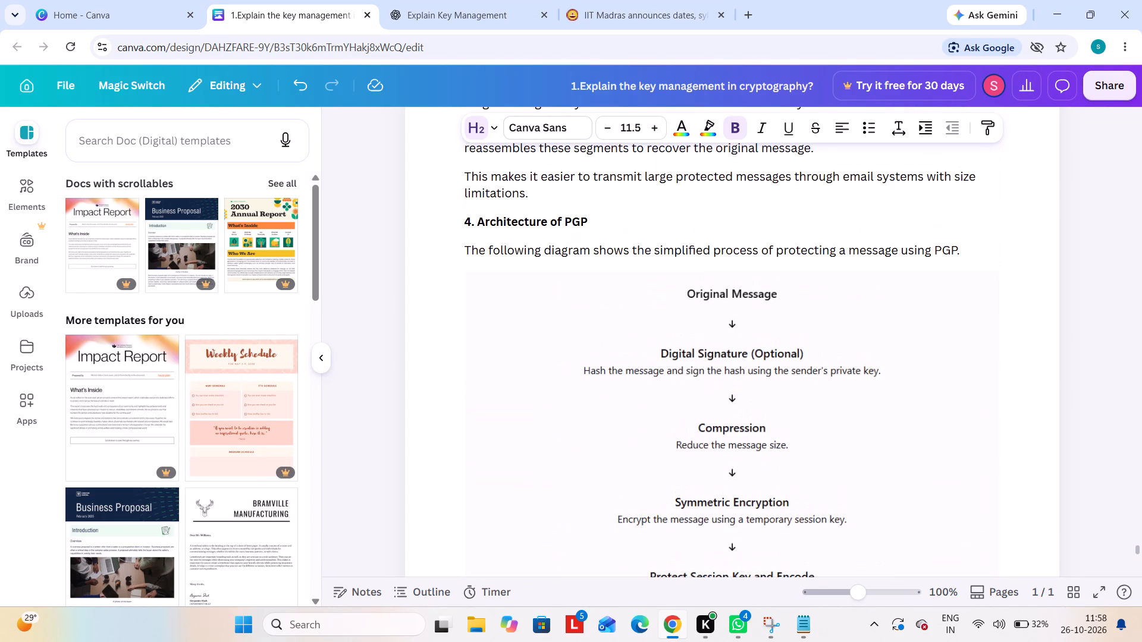
click(479, 218)
key(BackSpace)
key(BackSpace)
key(BackSpace)
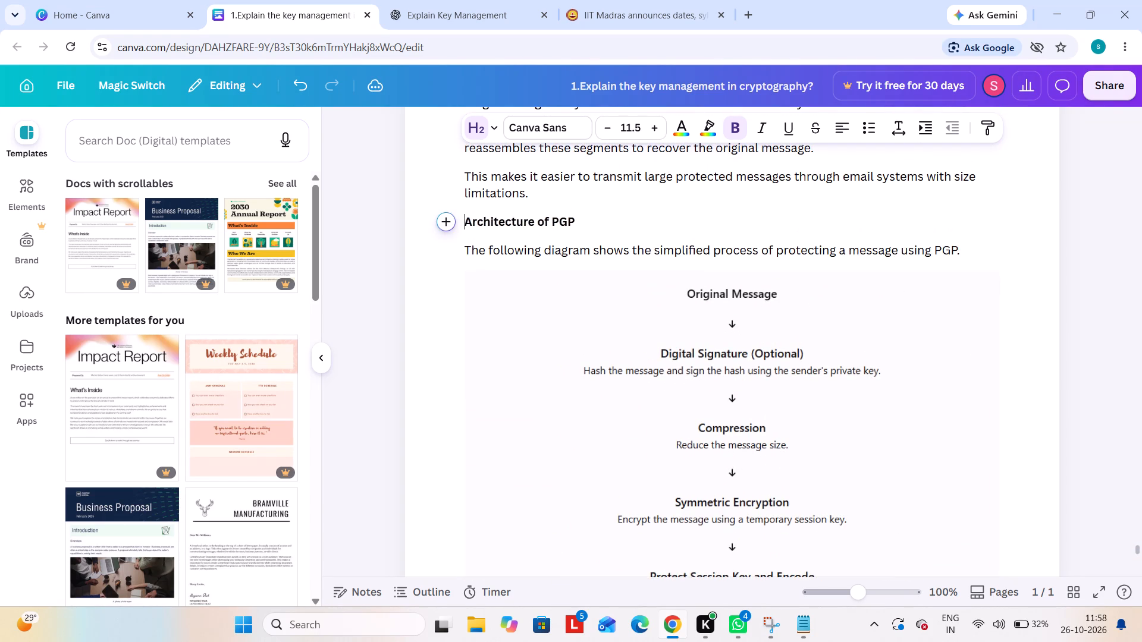
scroll(479, 218, down, 5)
click(479, 356)
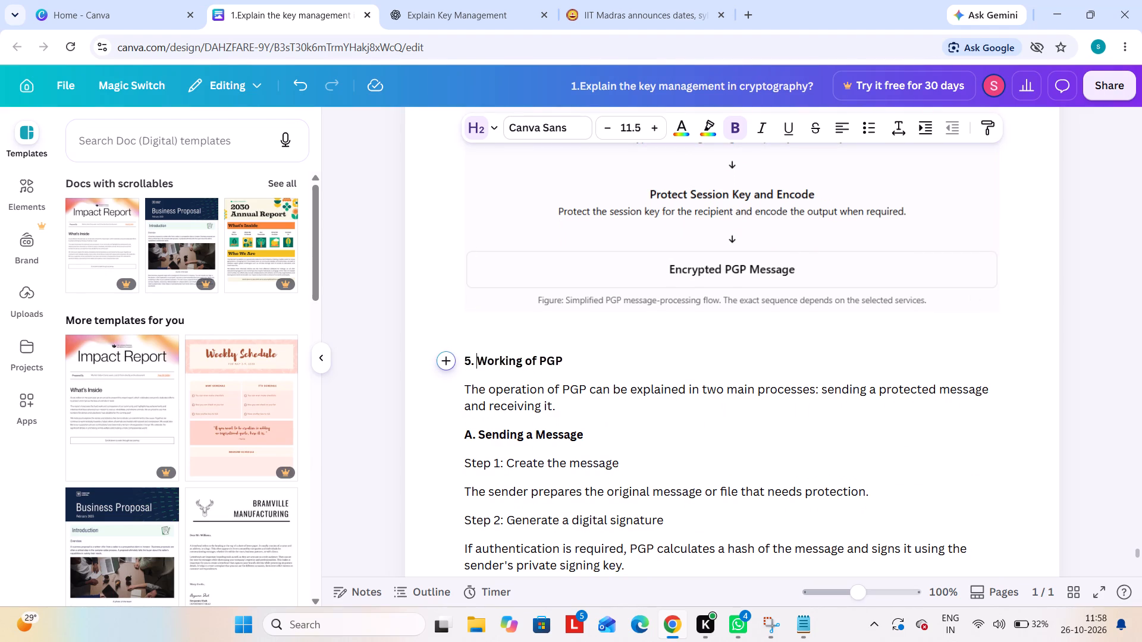
key(BackSpace)
key(BackSpace)
key(BackSpace)
scroll(479, 356, down, 5)
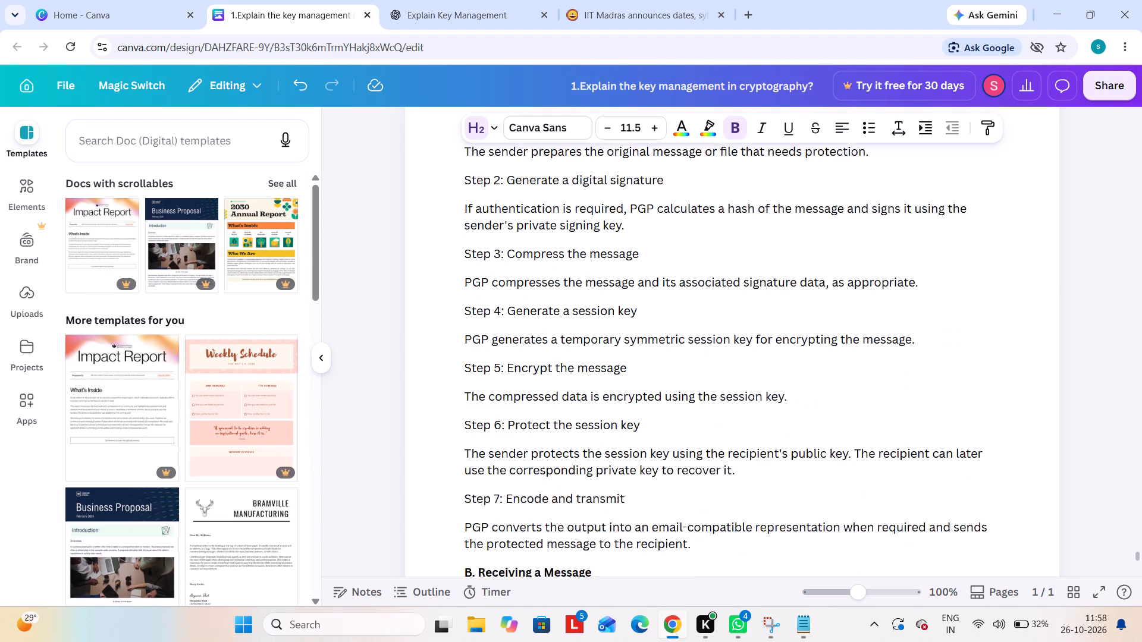
Remove the number prefix from the heading "Keys Used in PGP".
scroll(479, 356, down, 5)
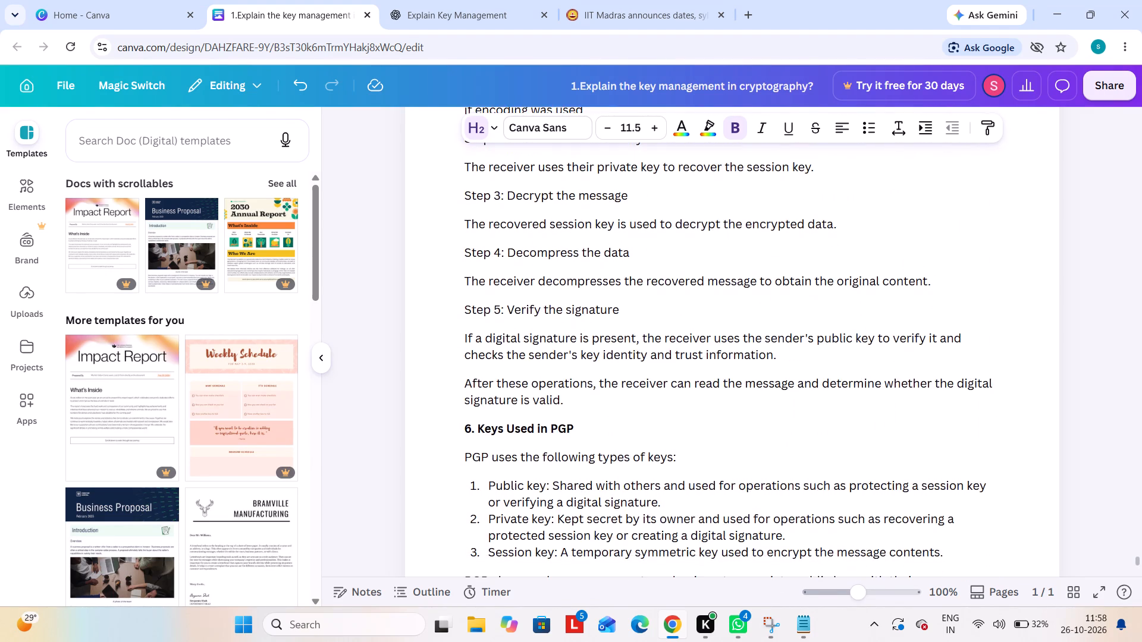
scroll(479, 356, down, 3)
scroll(479, 356, up, 5)
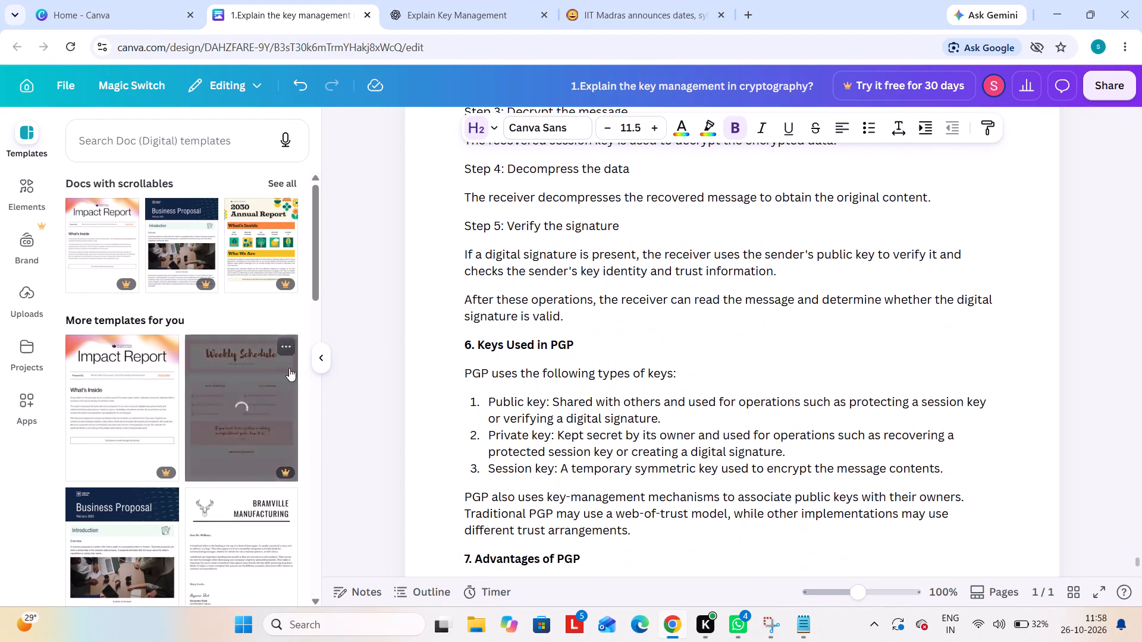
click(474, 344)
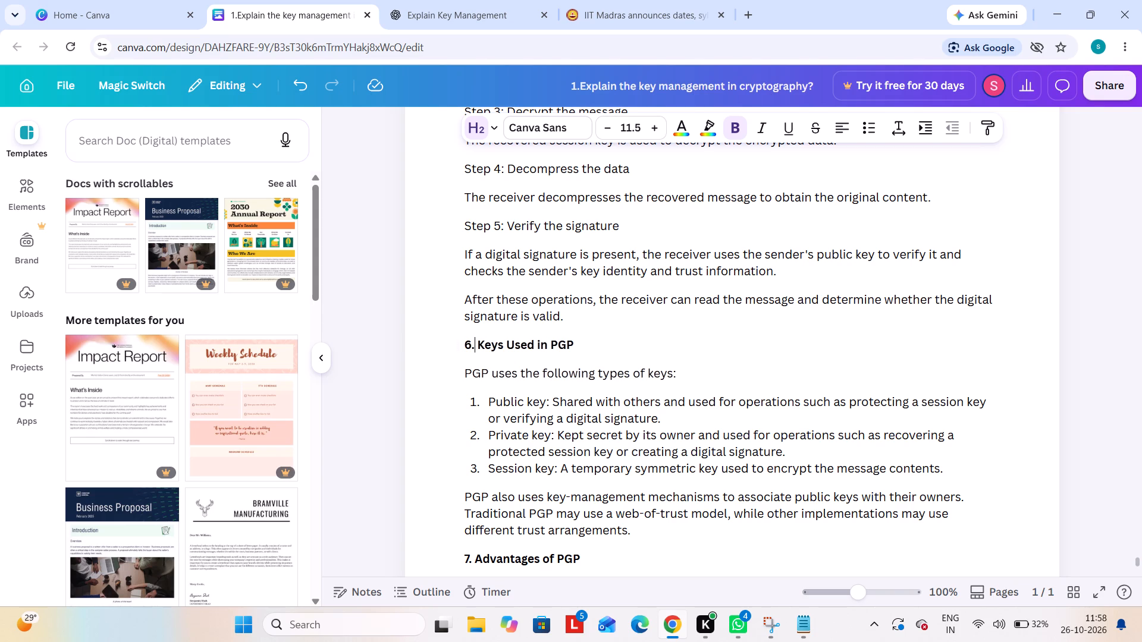
key(Right)
key(BackSpace)
key(BackSpace)
key(BackSpace)
Remove the number prefixes from the headings "Advantages of PGP" and "Limitations of PGP".
scroll(474, 344, down, 4)
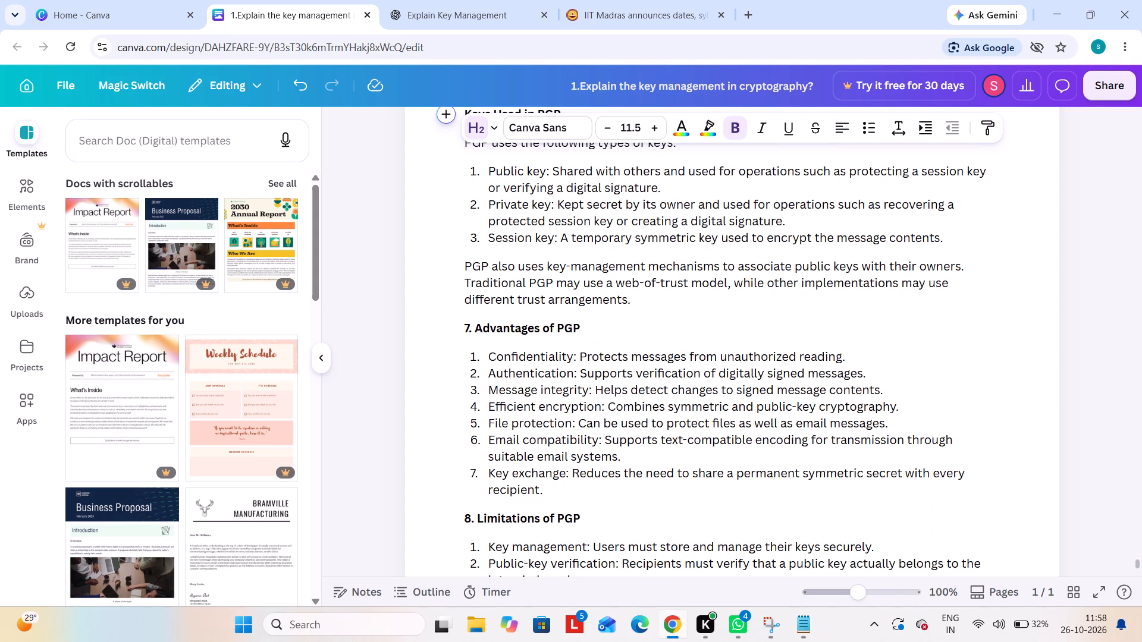
click(478, 328)
key(BackSpace)
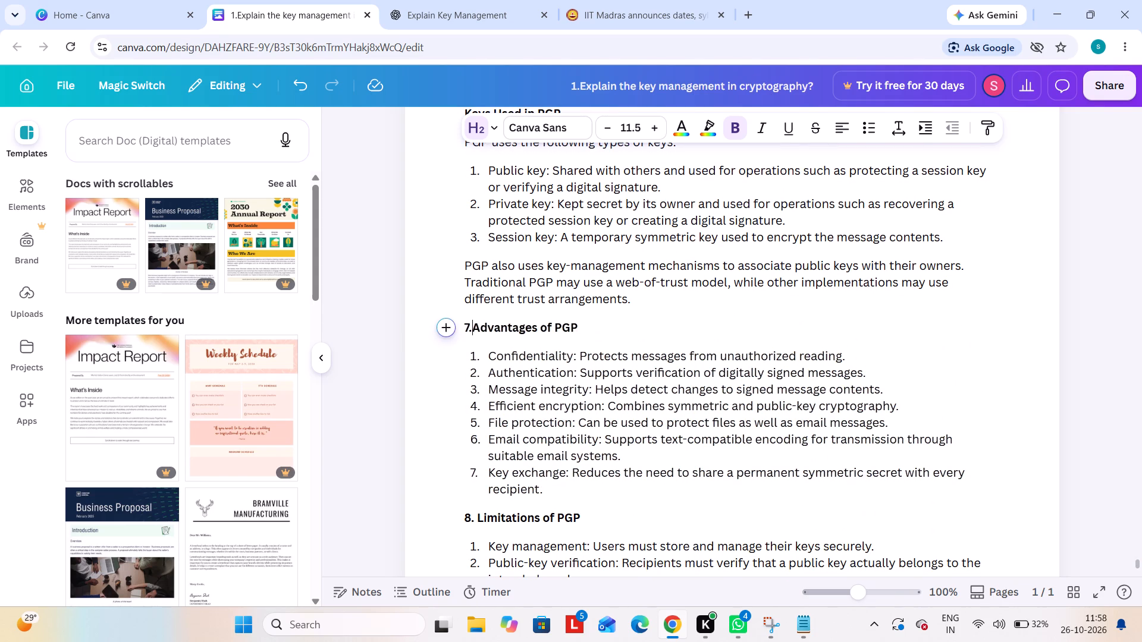
key(BackSpace)
key(BackSpace)
scroll(478, 328, down, 3)
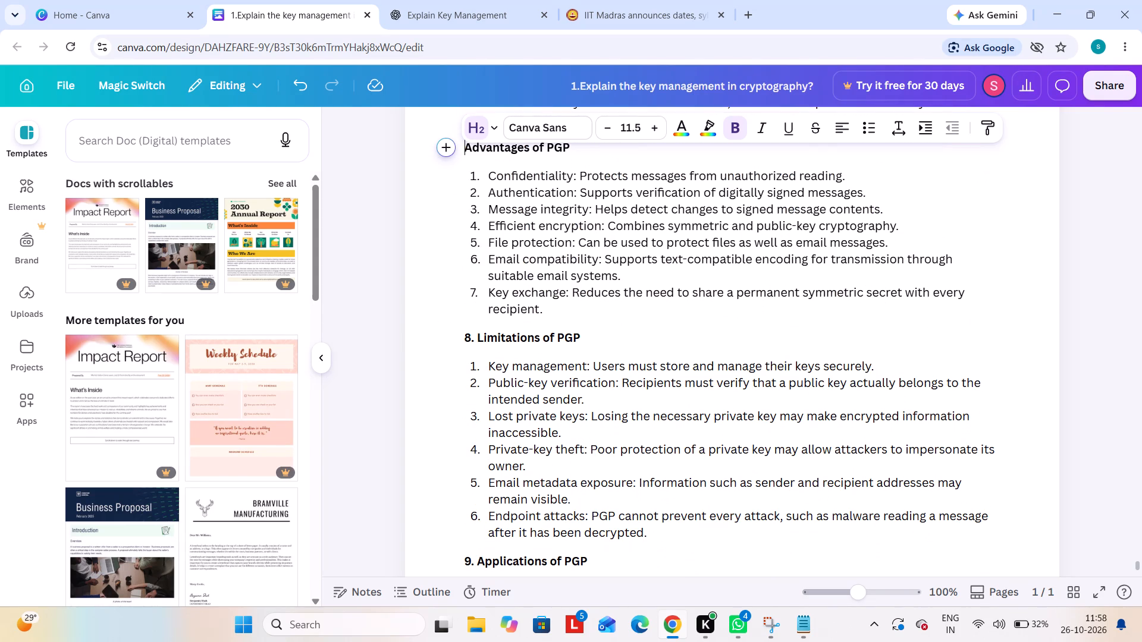
click(479, 339)
key(BackSpace)
key(BackSpace)
key(BackSpace)
Delete the sections "9. Applications of PGP" and "10. Conclusion" from the end of the PGP answer.
scroll(479, 339, down, 2)
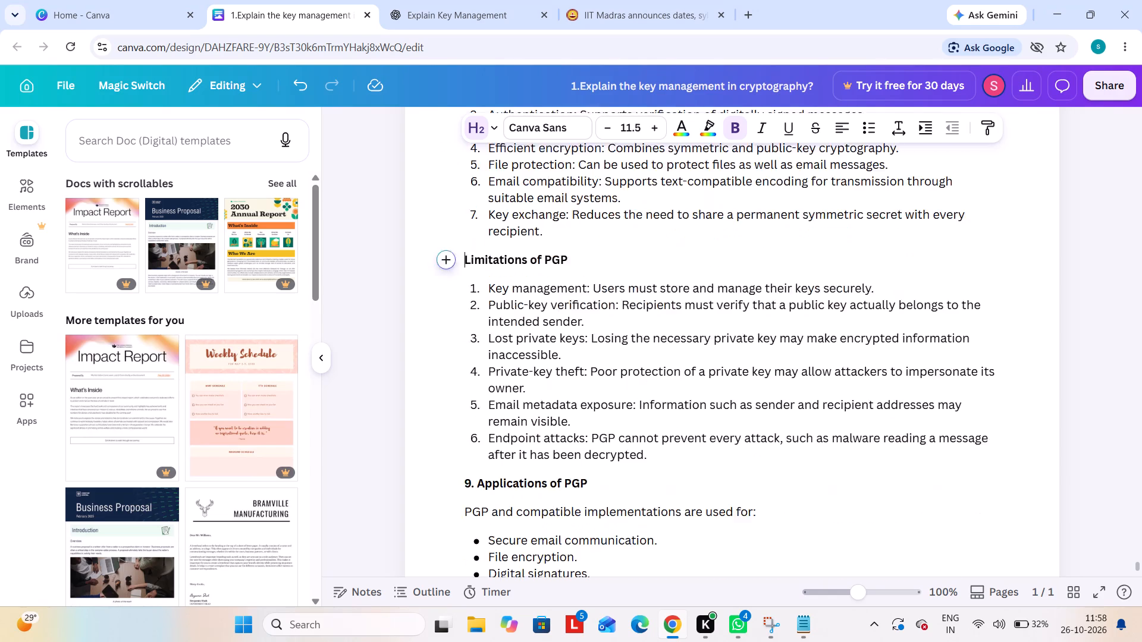
scroll(479, 339, down, 1)
drag(466, 325, 500, 433)
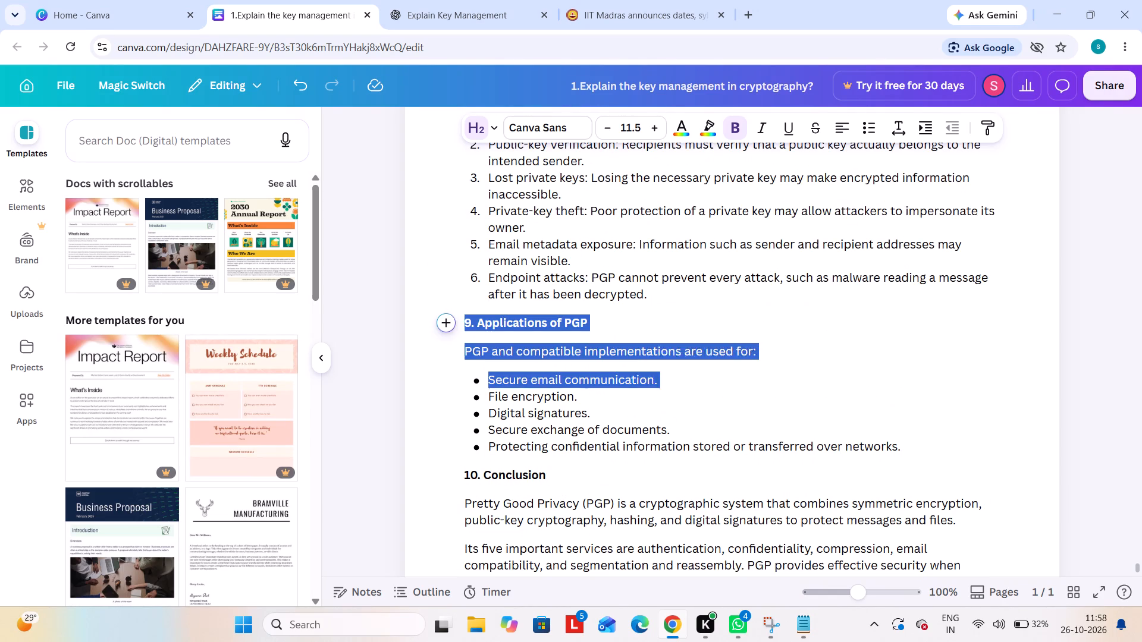
drag(500, 433, 556, 639)
key(BackSpace)
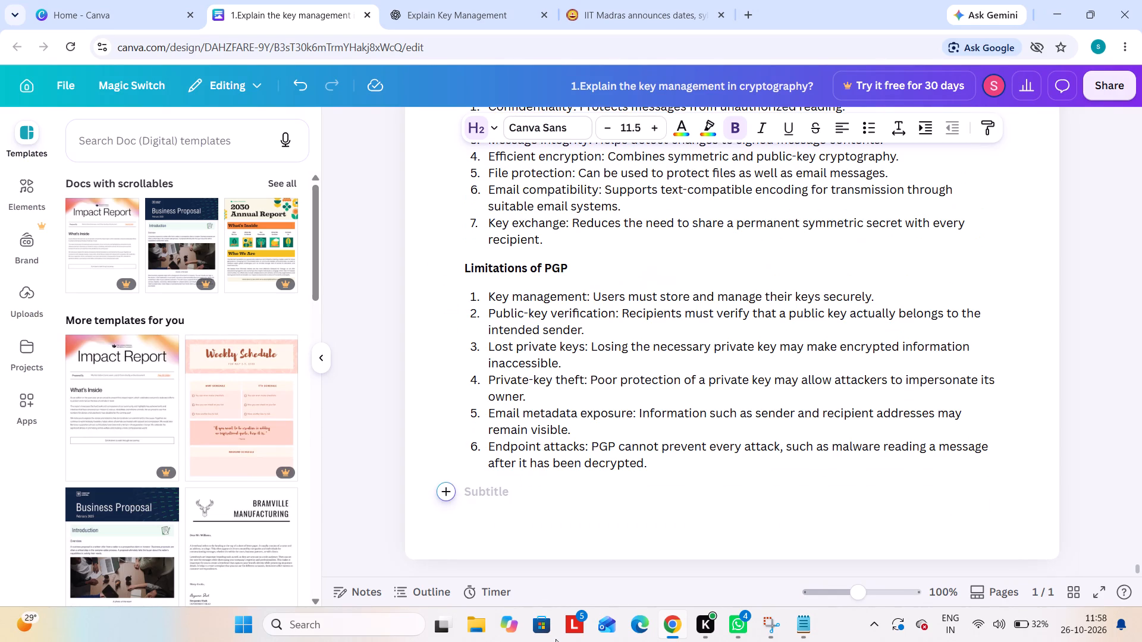
In Notepad, copy the Module V Answer 3 text from "Determine IP Security Architecture" through the end of its conclusion.
click(803, 626)
scroll(184, 383, down, 3)
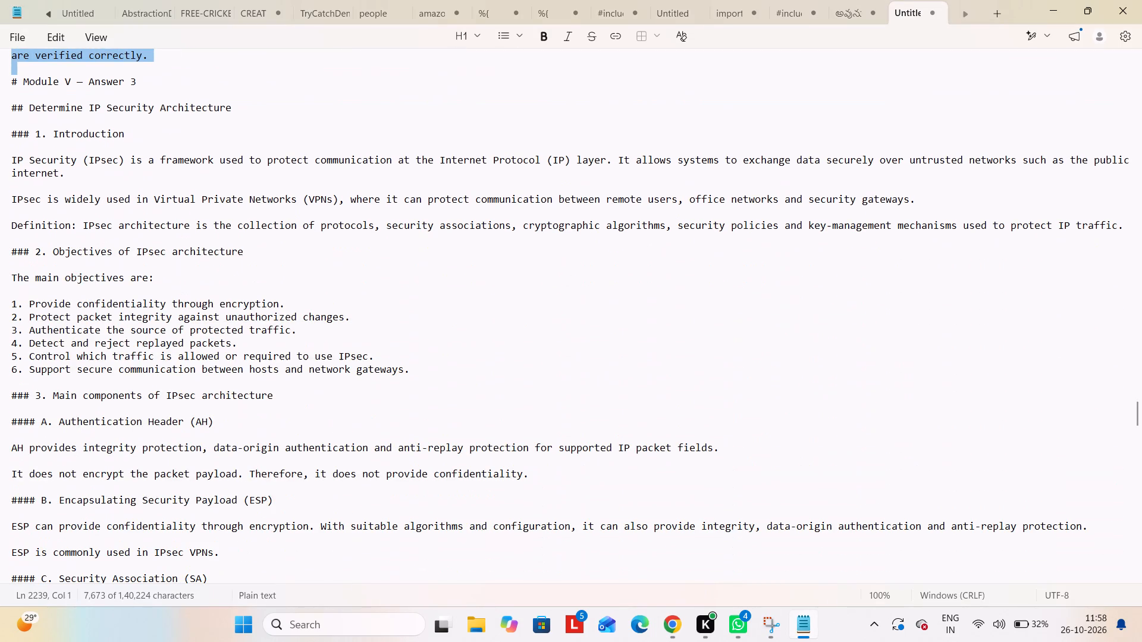
drag(27, 109, 87, 197)
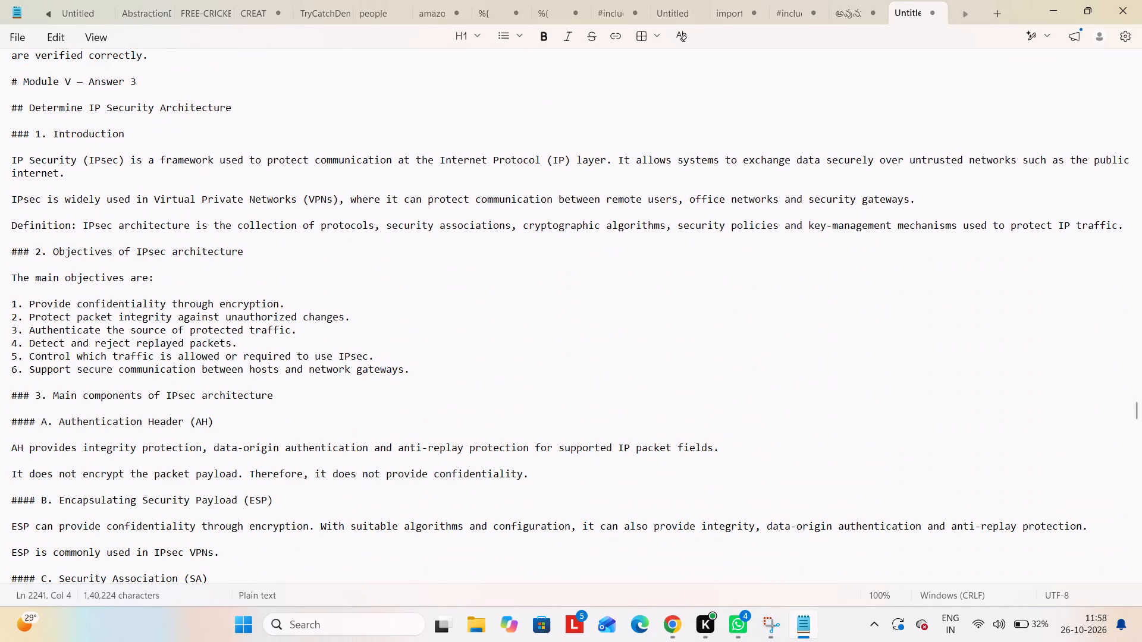
drag(87, 197, 263, 431)
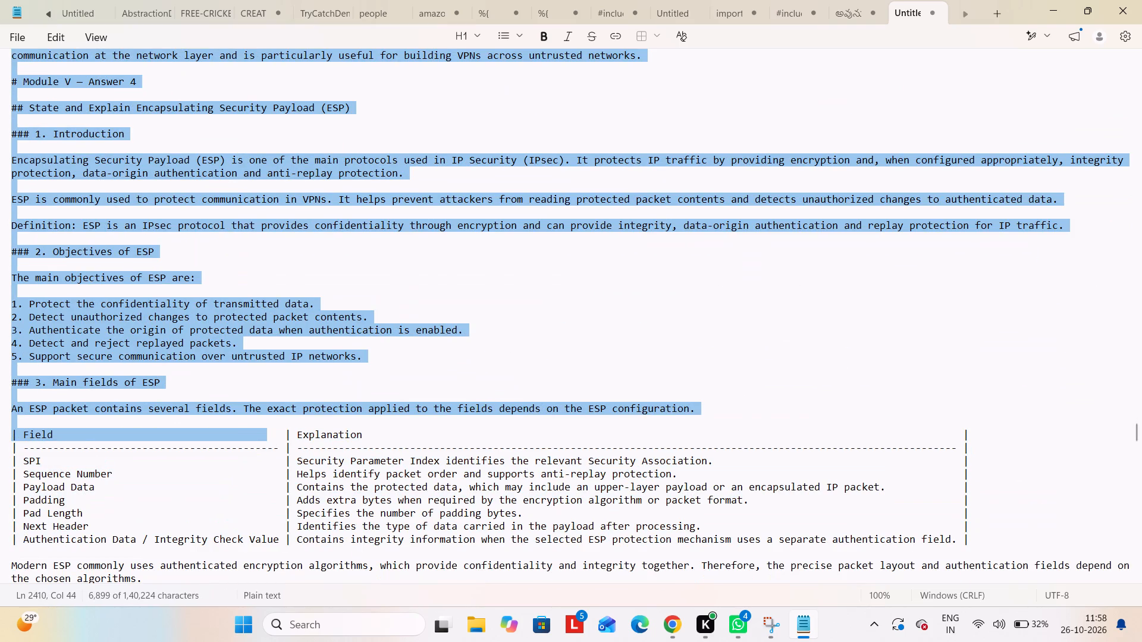
drag(263, 431, 432, 70)
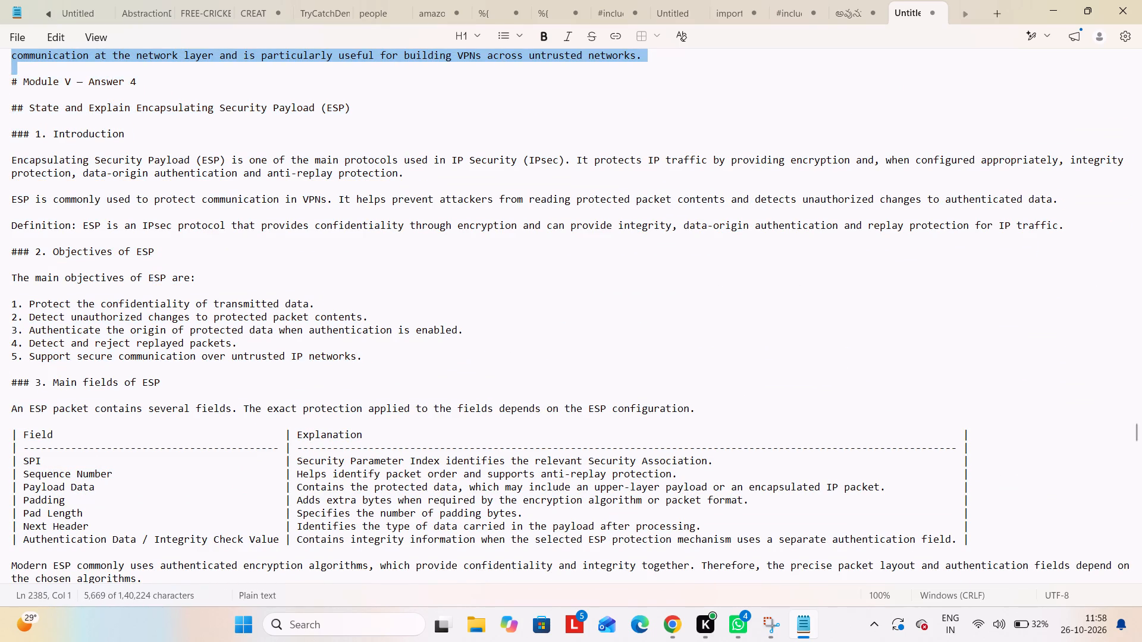
drag(432, 70, 536, 138)
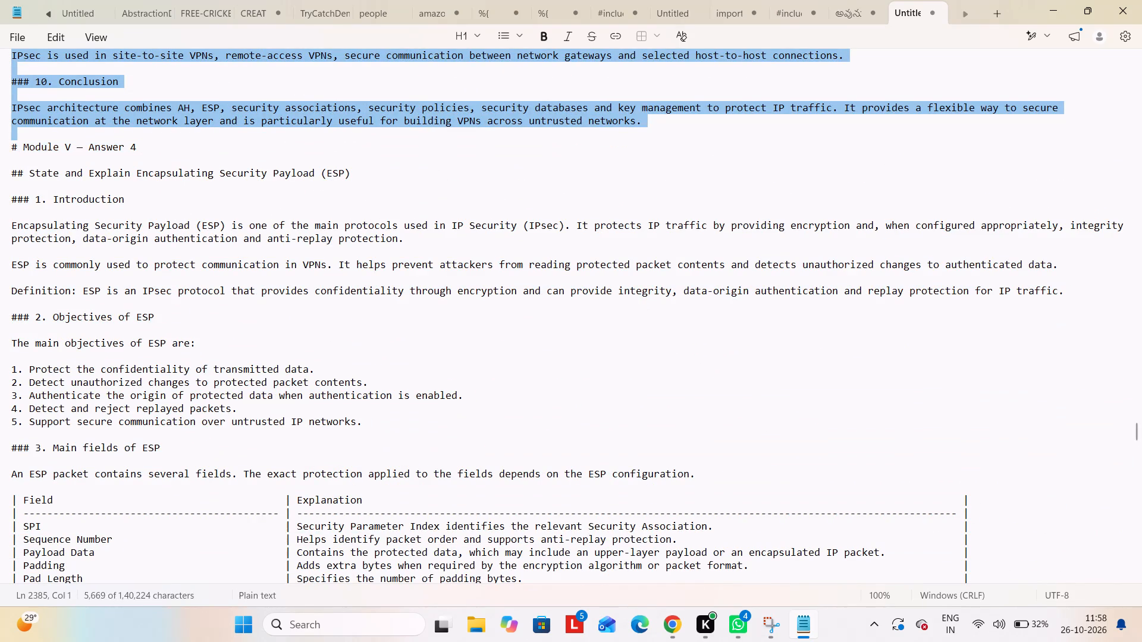
drag(536, 138, 704, 121)
key(ctrl+c)
click(683, 641)
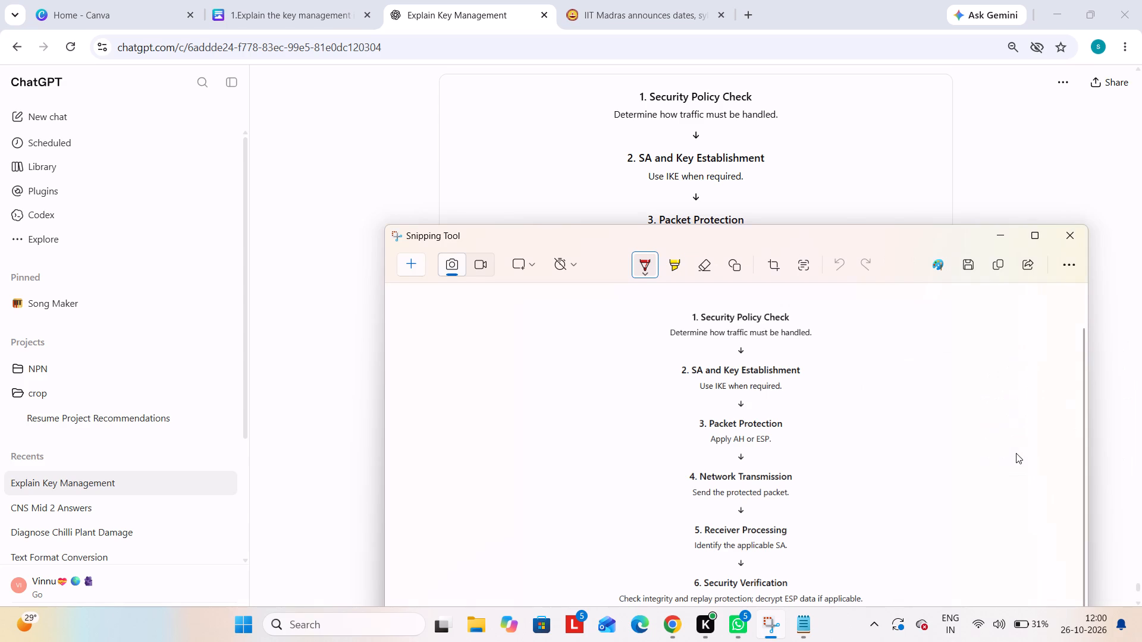
key(ctrl+c)
In the Canva document, replace the plain-text process stages, from "1. Security Policy Check" through the figure caption, with the copied diagram screenshot.
click(266, 1)
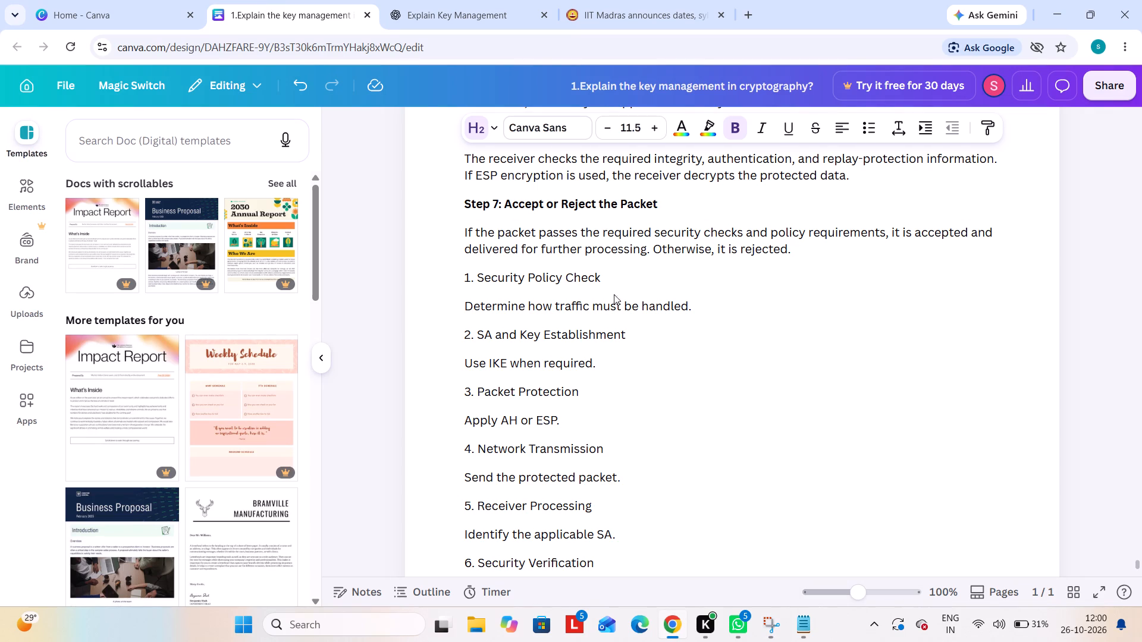
scroll(640, 333, down, 2)
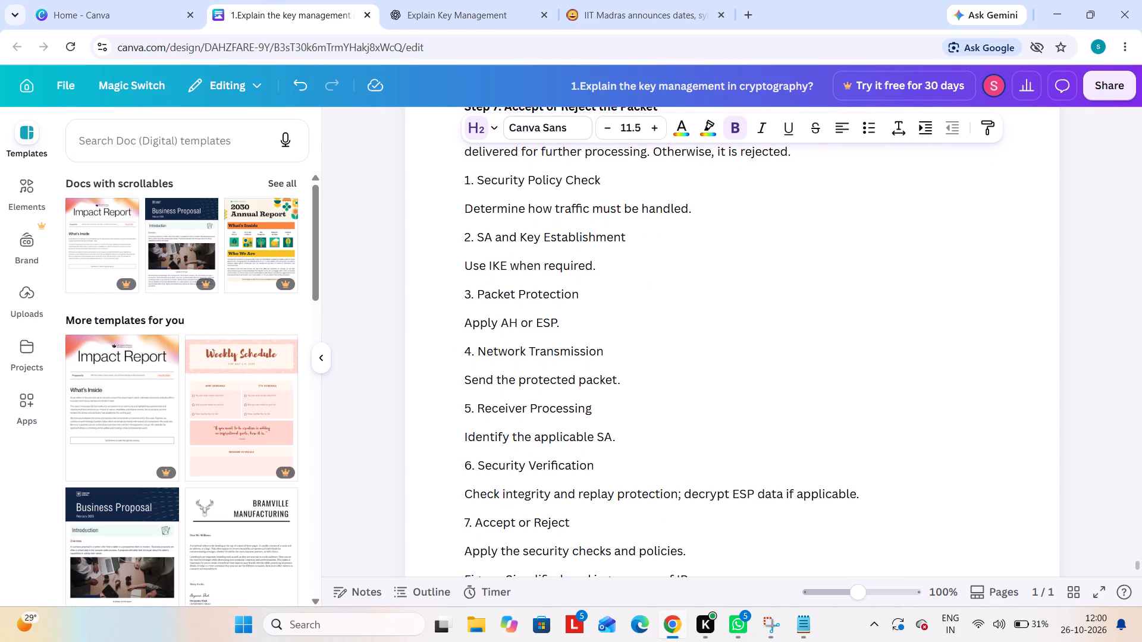
drag(463, 180, 586, 508)
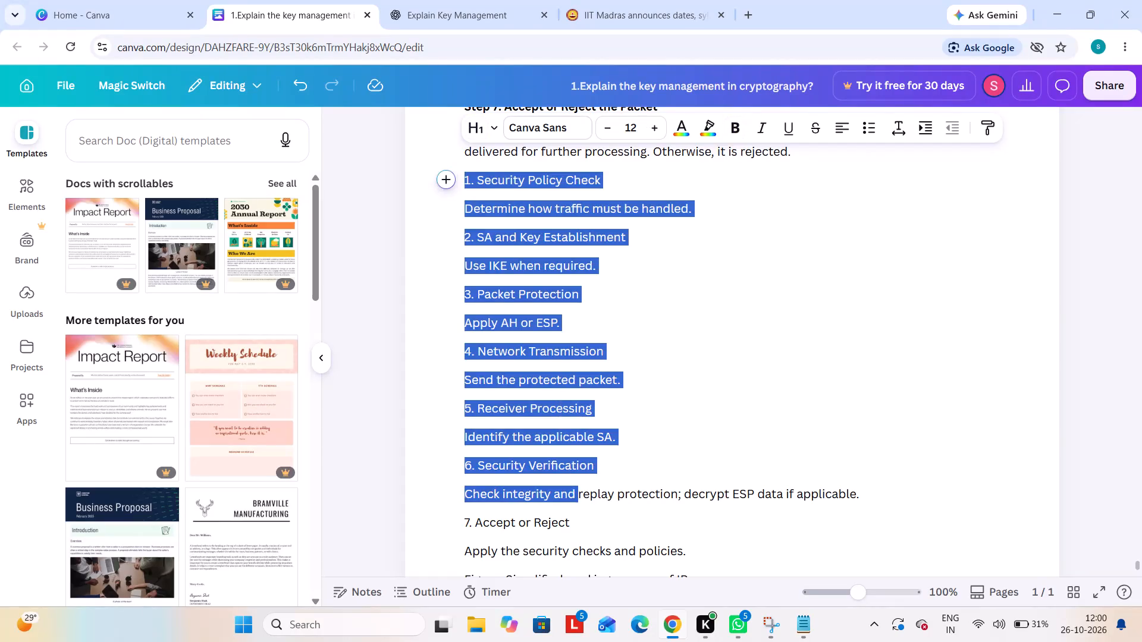
drag(586, 508, 802, 188)
key(BackSpace)
key(ctrl+v)
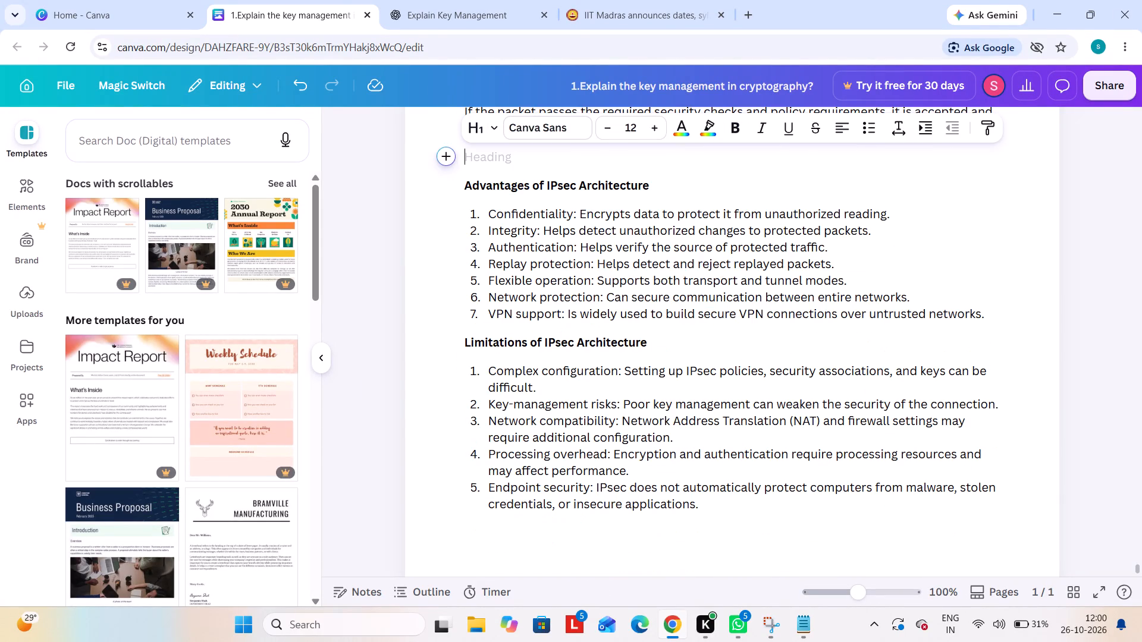
Remove the number prefix from the heading "Working of IPsec Architecture".
scroll(802, 188, up, 4)
scroll(631, 214, up, 4)
click(480, 316)
key(BackSpace)
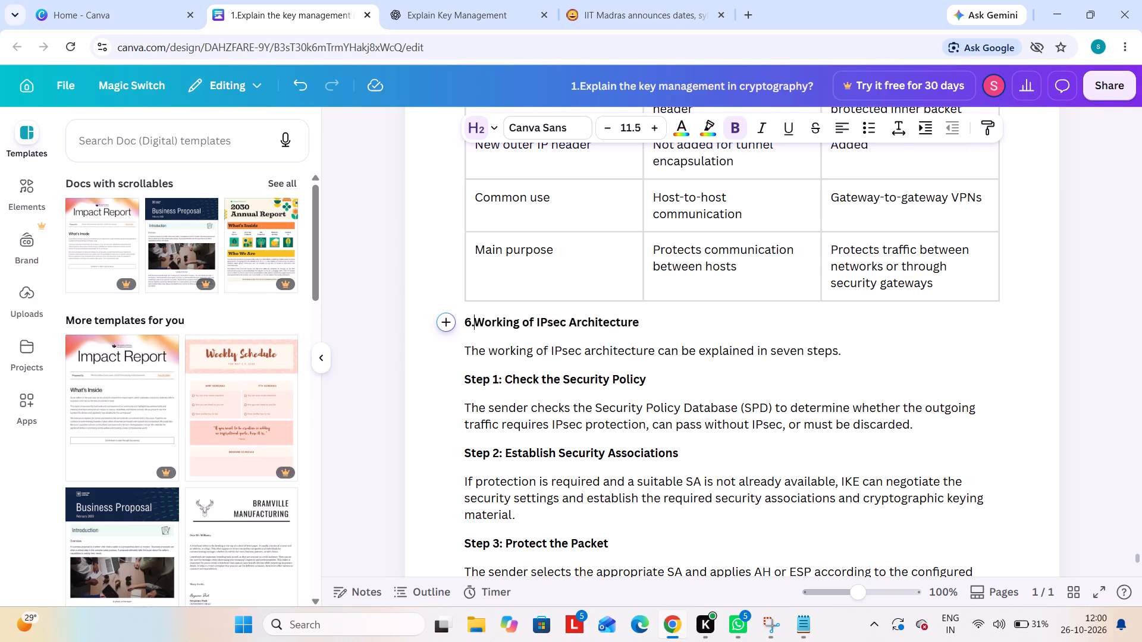
key(BackSpace)
key(BackSpace)
Remove the number prefix from the heading "Modes of Operation".
scroll(480, 316, up, 4)
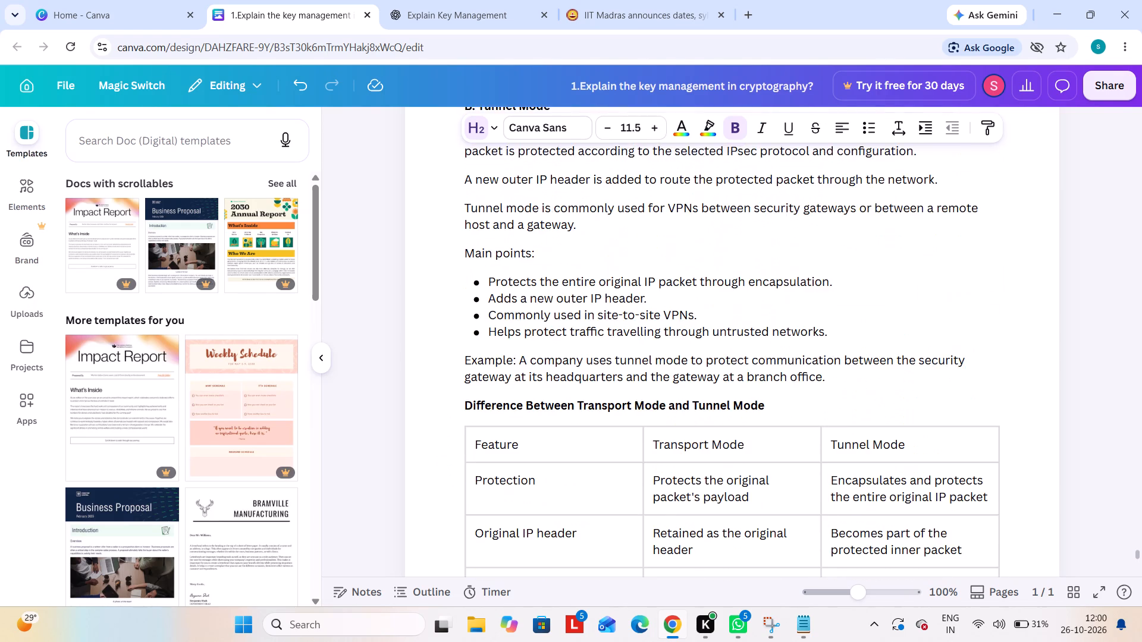
scroll(480, 316, up, 2)
right_click(480, 316)
scroll(480, 316, up, 1)
click(713, 229)
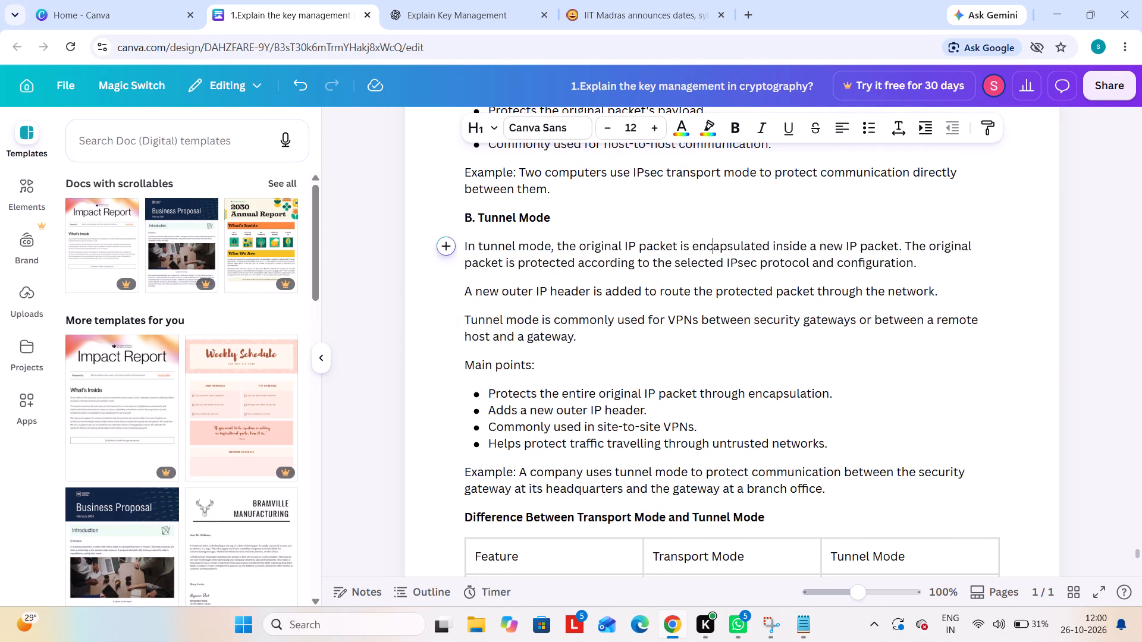
scroll(713, 229, up, 4)
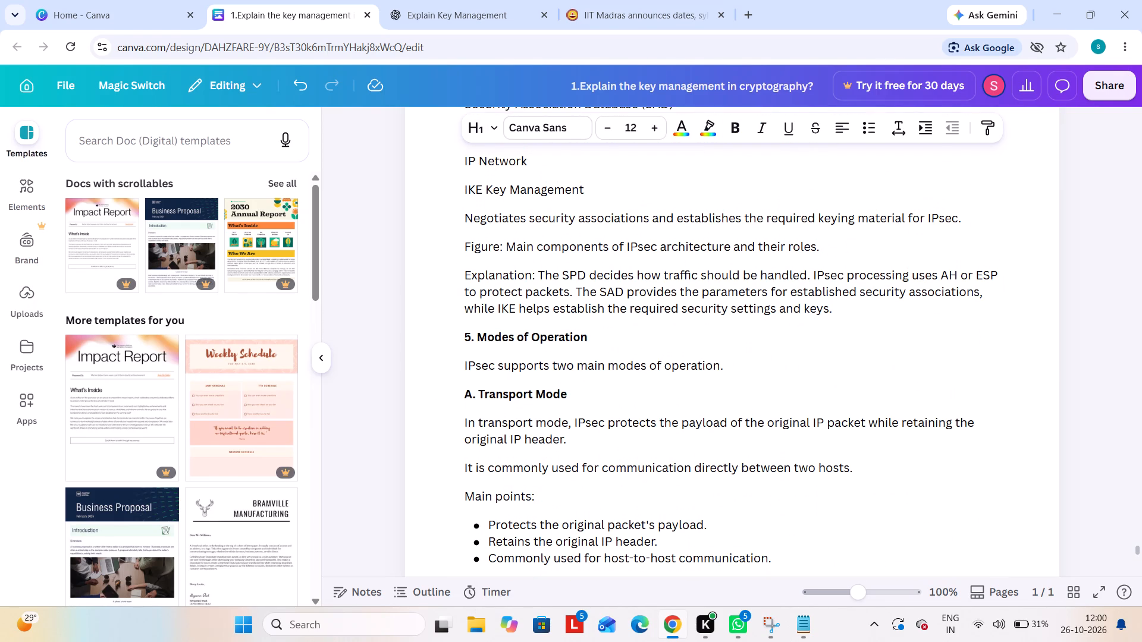
click(482, 336)
key(BackSpace)
key(BackSpace)
key(BackSpace)
Remove the number prefix from the heading "IPsec Architecture Diagram".
scroll(482, 336, up, 2)
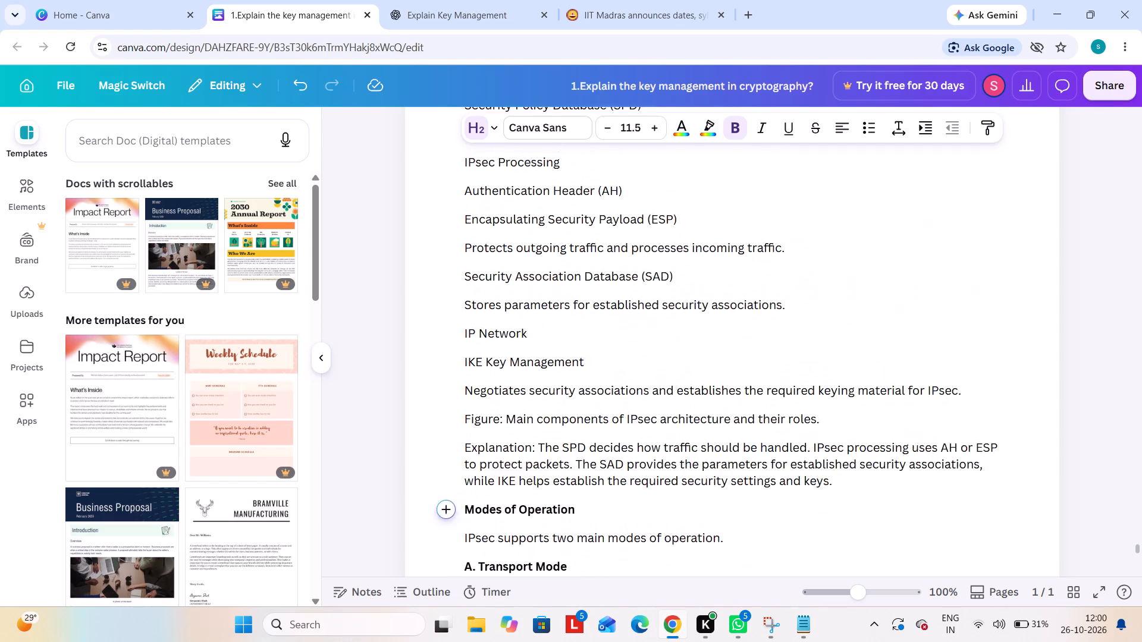
scroll(482, 336, up, 2)
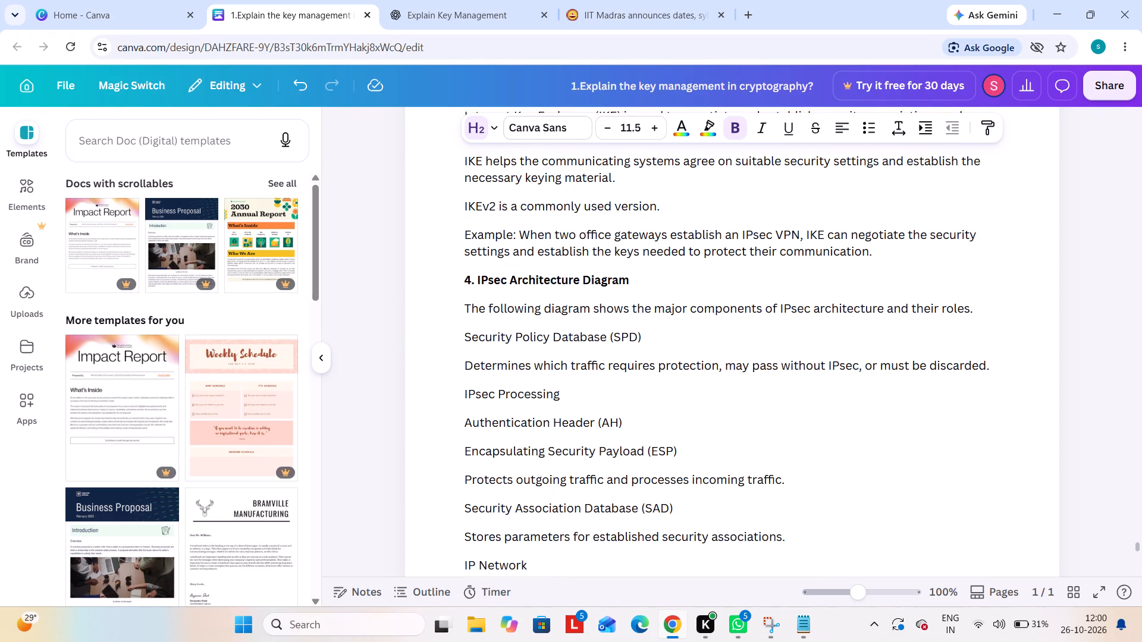
click(475, 277)
key(Right)
key(BackSpace)
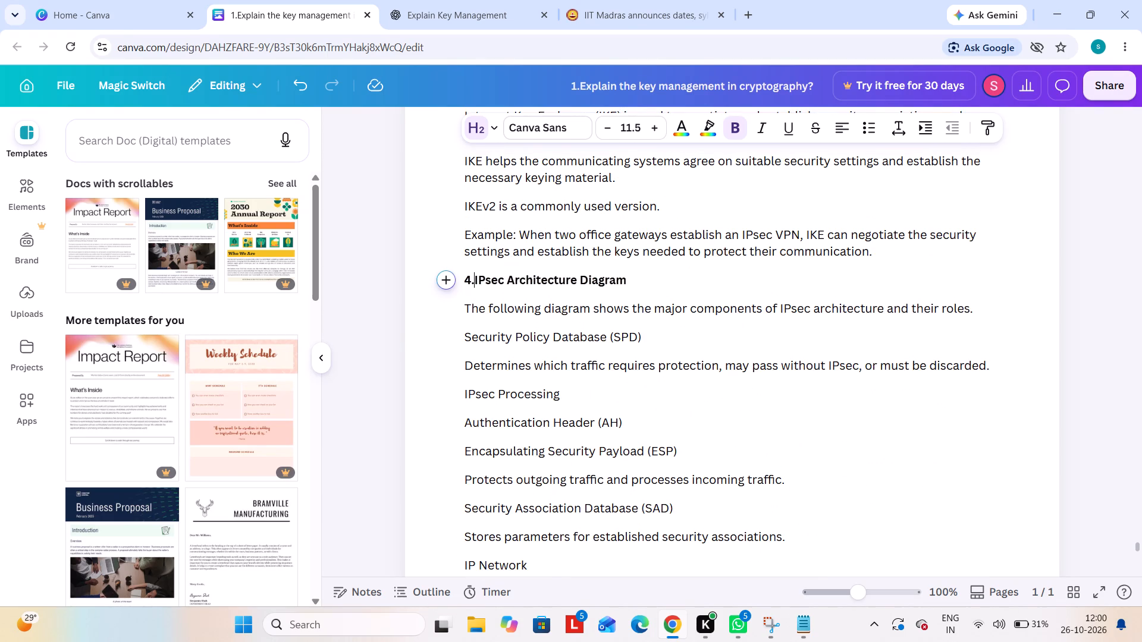
key(BackSpace)
key(BackSpace)
key(BackSpace)
key(Return)
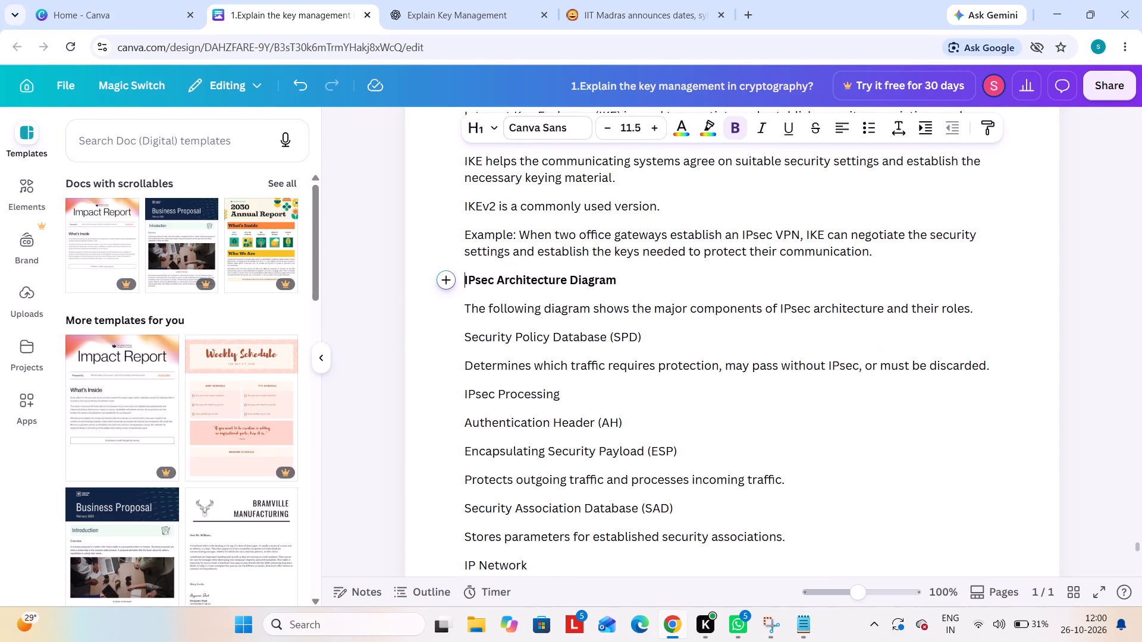
Remove the number prefix from the heading "Objectives of IPsec Architecture".
scroll(475, 277, up, 3)
scroll(550, 273, up, 2)
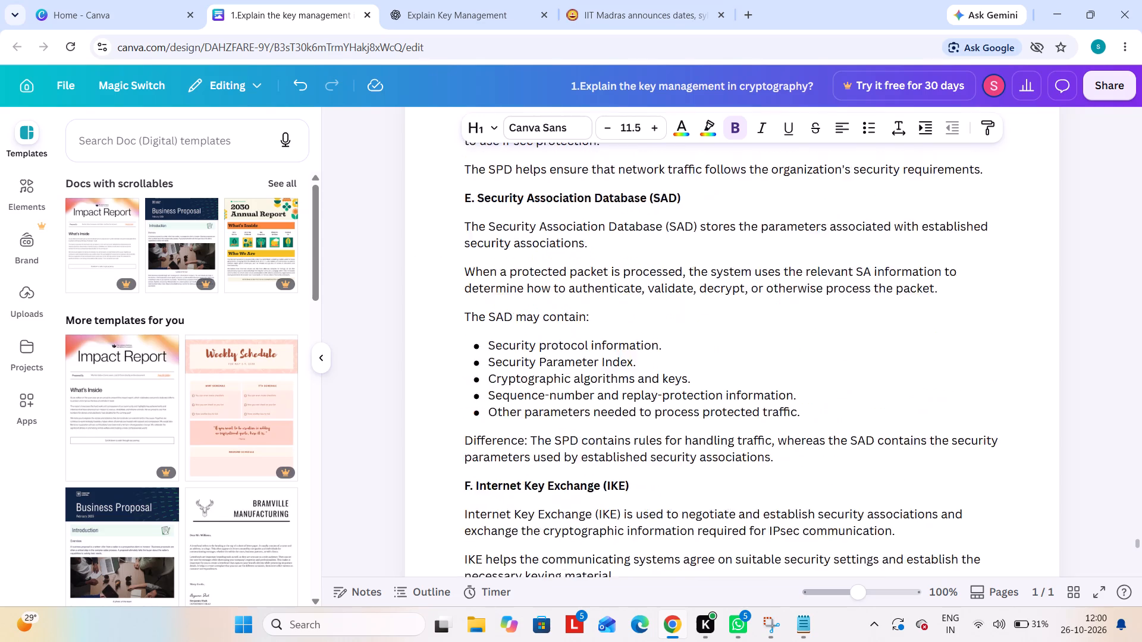
scroll(550, 273, up, 6)
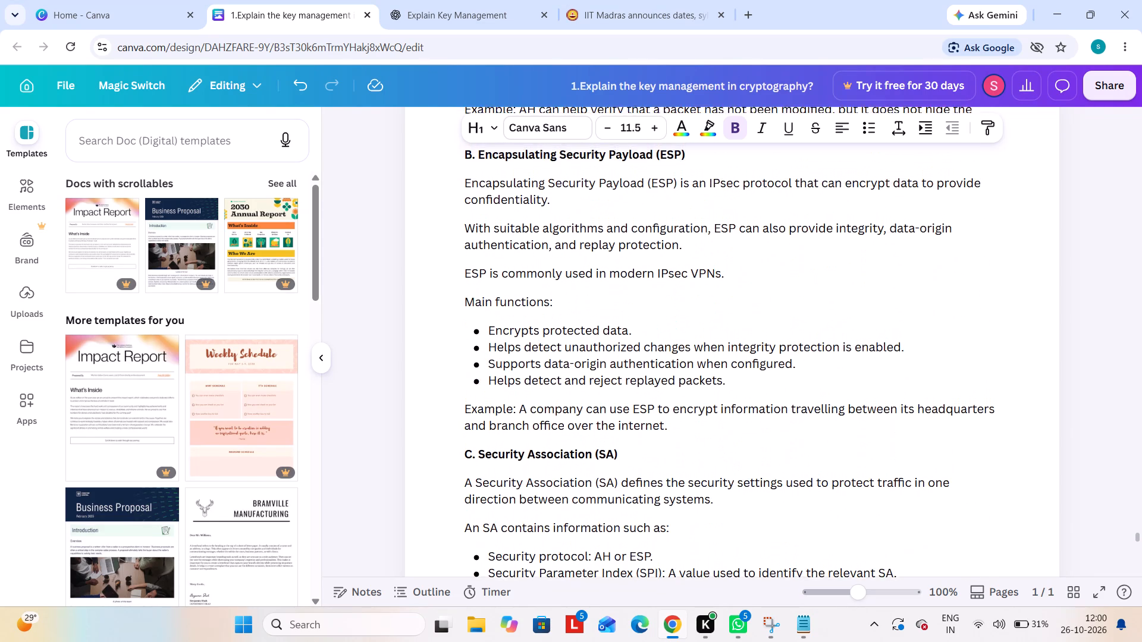
scroll(550, 273, up, 4)
scroll(550, 273, down, 2)
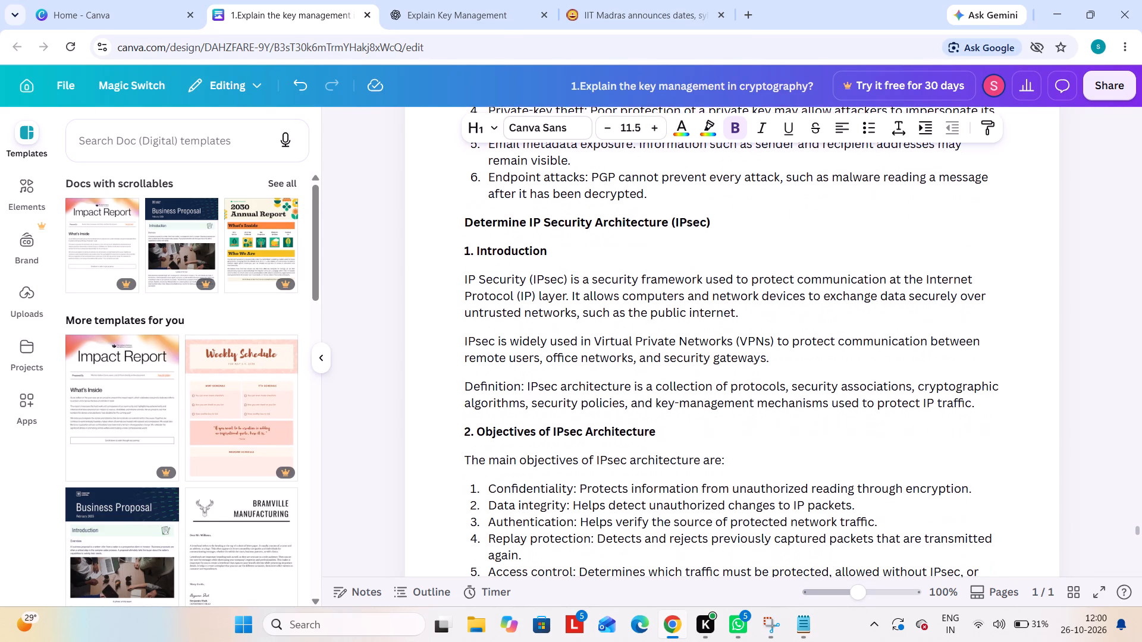
click(479, 429)
key(BackSpace)
key(BackSpace)
key(BackSpace)
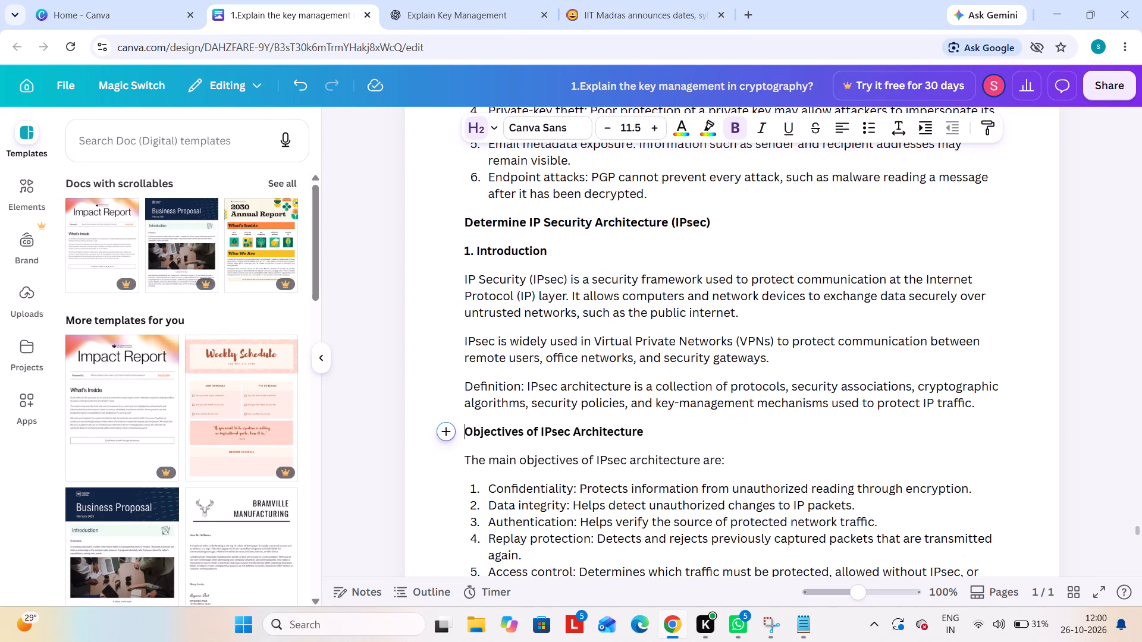
Remove the number prefix from the "Introduction" heading of the IPsec answer.
click(479, 257)
key(Left)
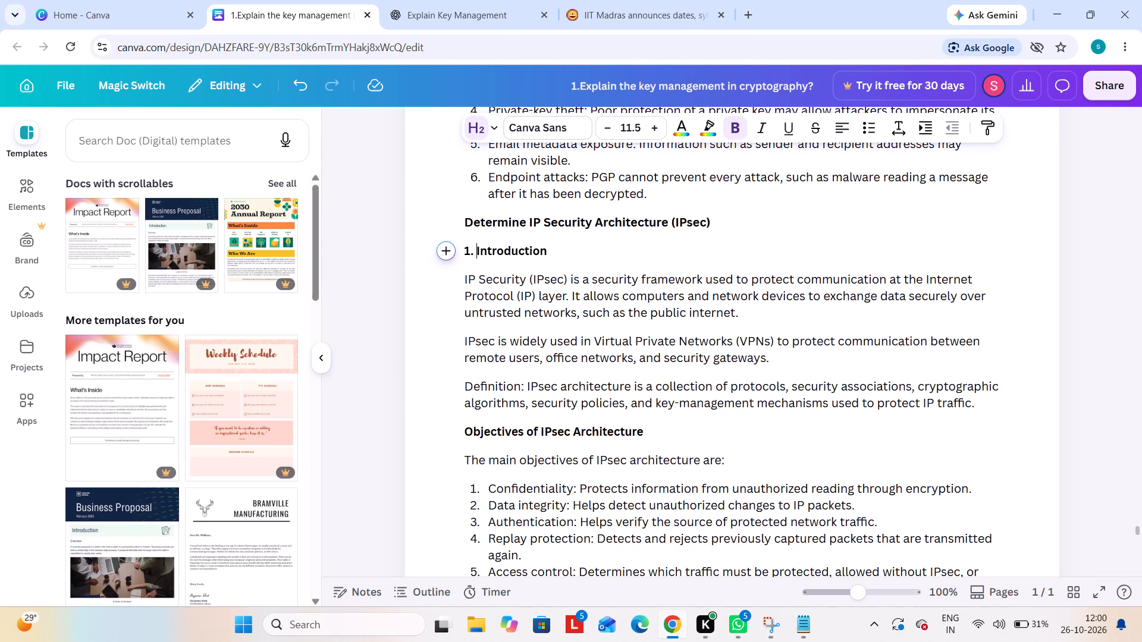
key(BackSpace)
key(BackSpace)
key(BackSpace)
Remove the number prefix from the heading "Main Components of IPsec Architecture".
scroll(479, 257, down, 4)
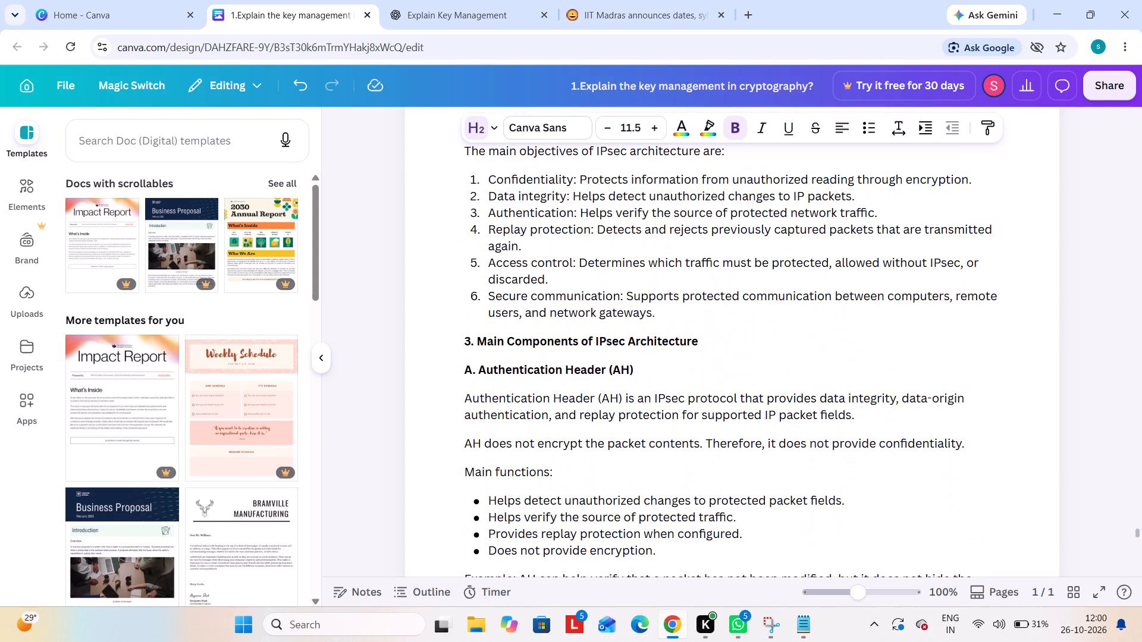
click(479, 339)
key(BackSpace)
key(BackSpace)
key(BackSpace)
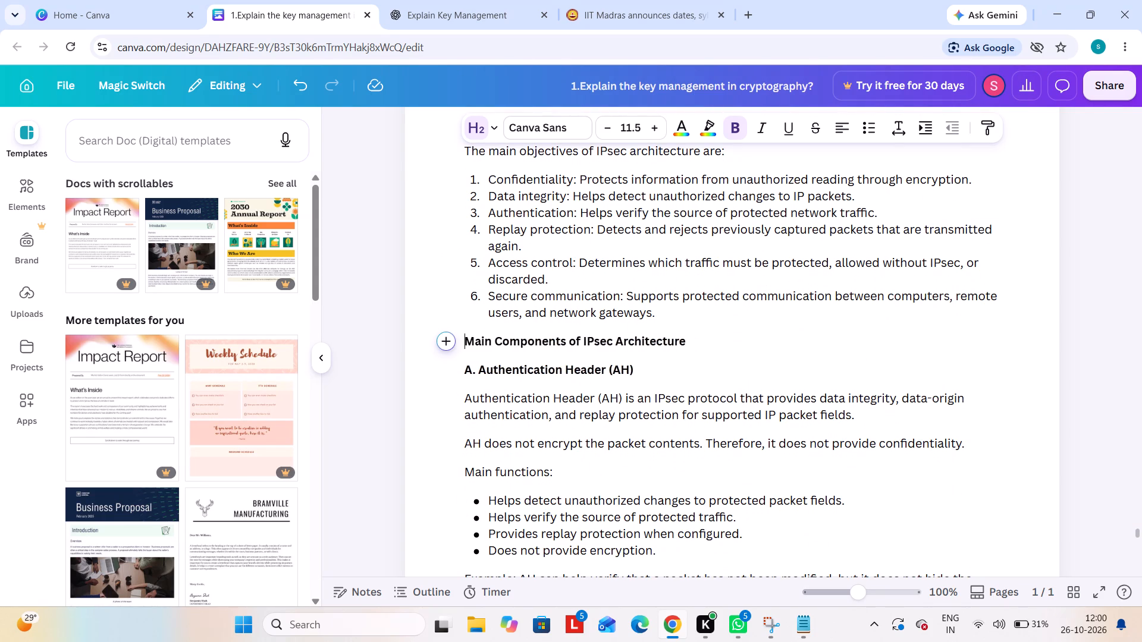
Switch to Notepad and copy the full "State and Explain Encapsulating Security Payload (ESP)" answer, from its title through the Conclusion.
scroll(479, 339, down, 5)
scroll(479, 339, down, 17)
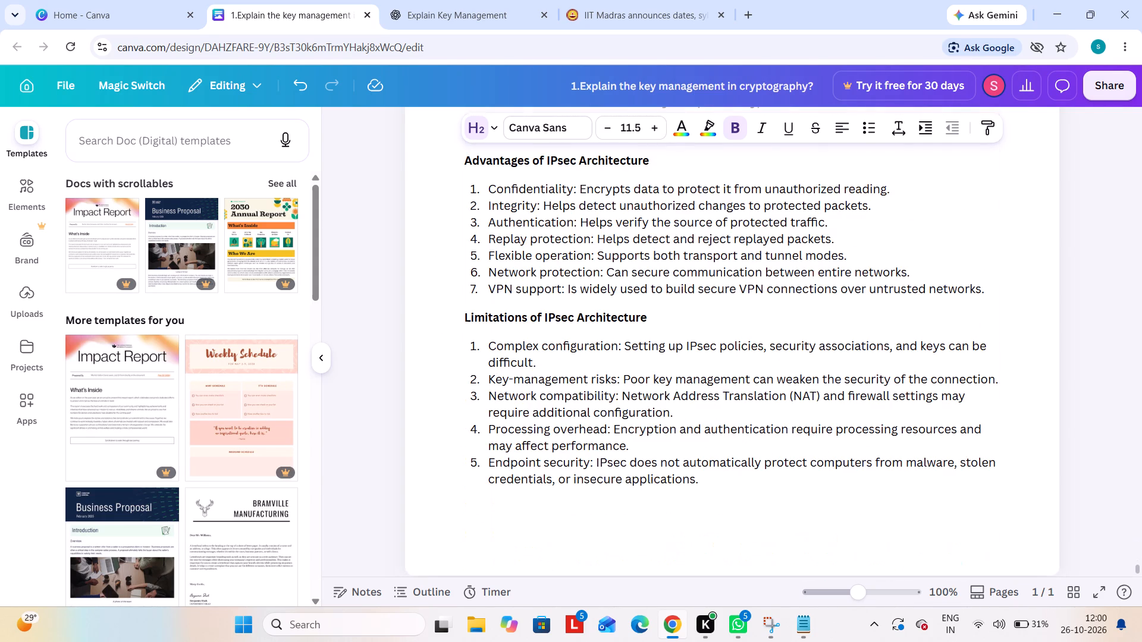
click(803, 626)
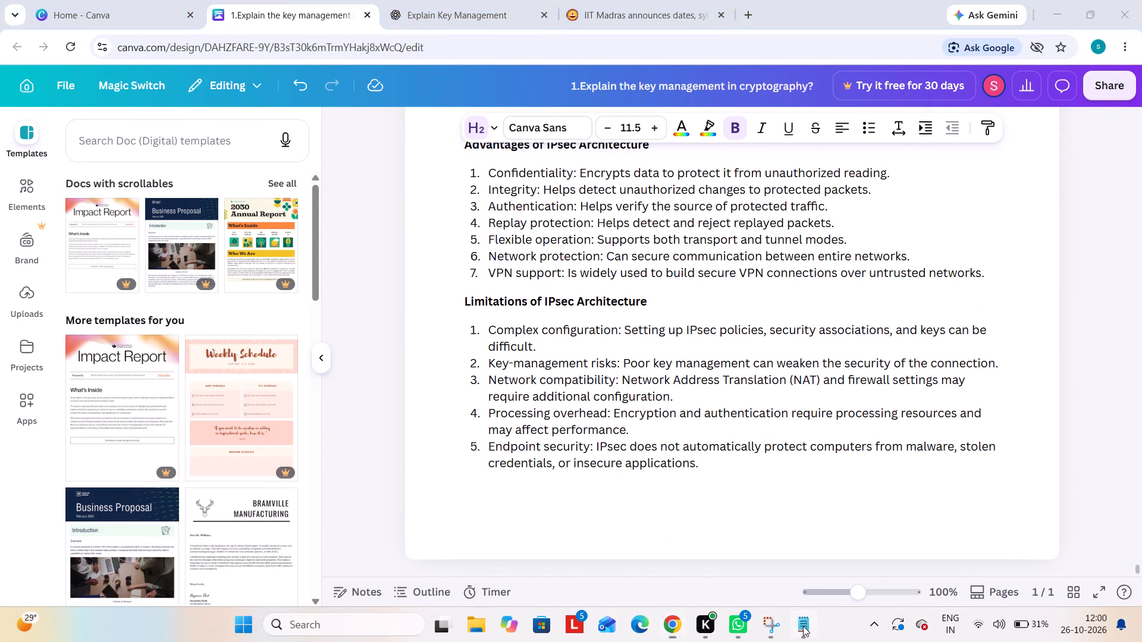
scroll(146, 406, down, 1)
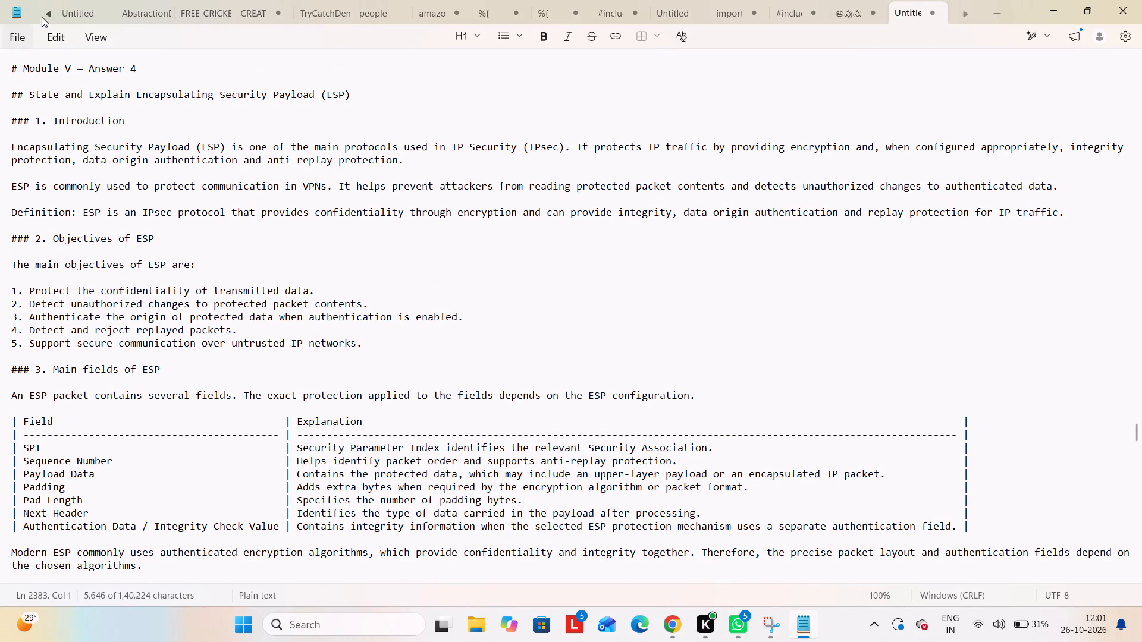
drag(27, 90, 246, 594)
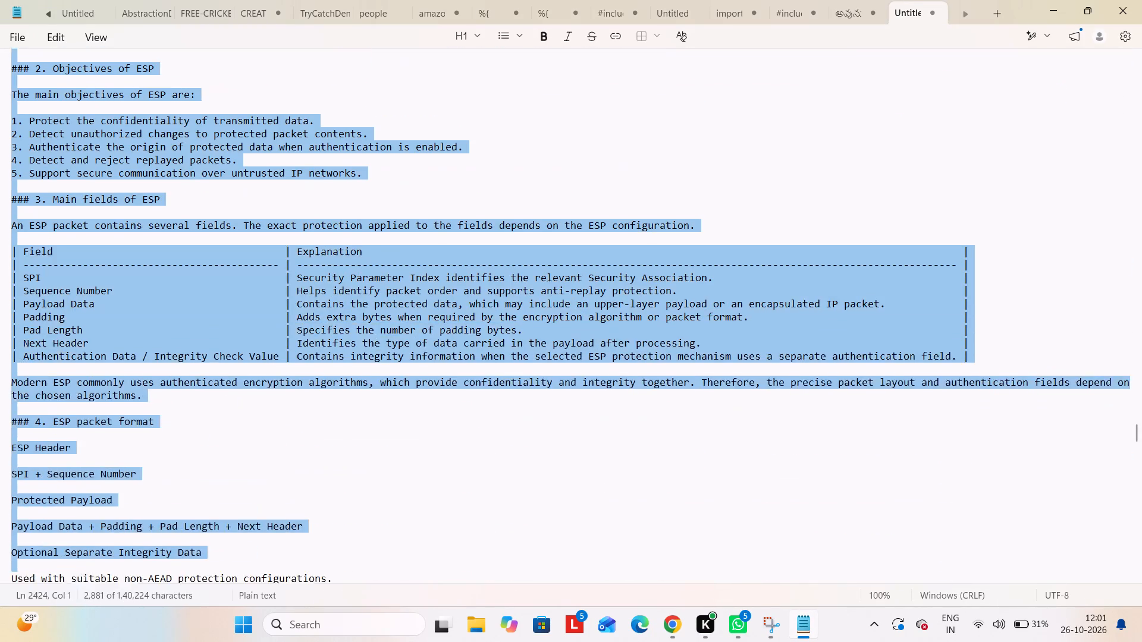
drag(246, 594, 359, 441)
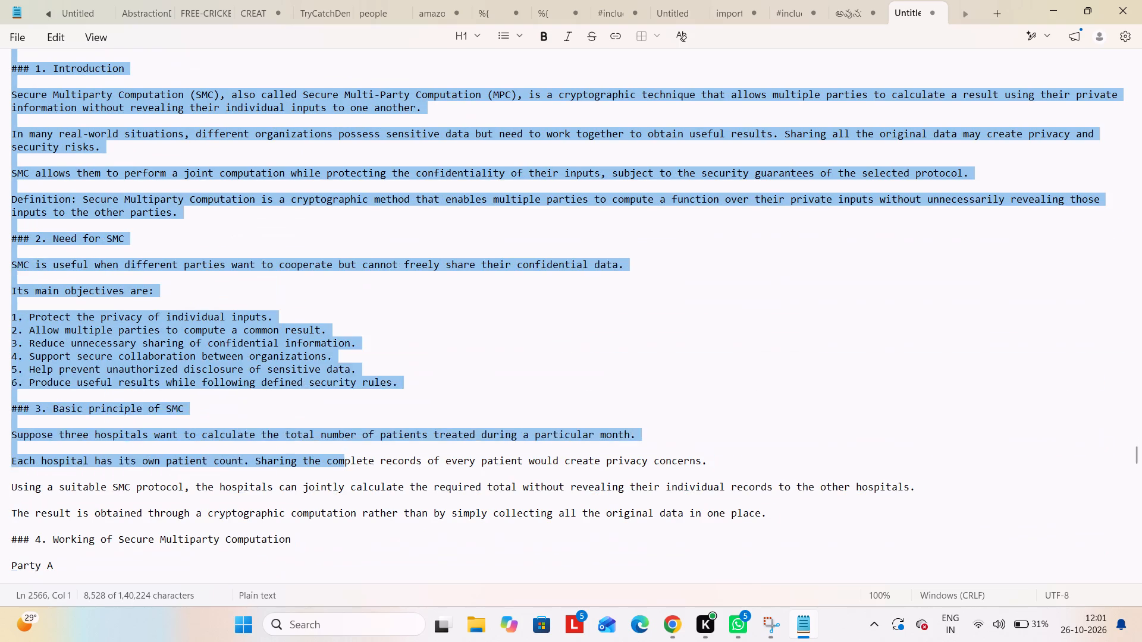
drag(359, 441, 652, 51)
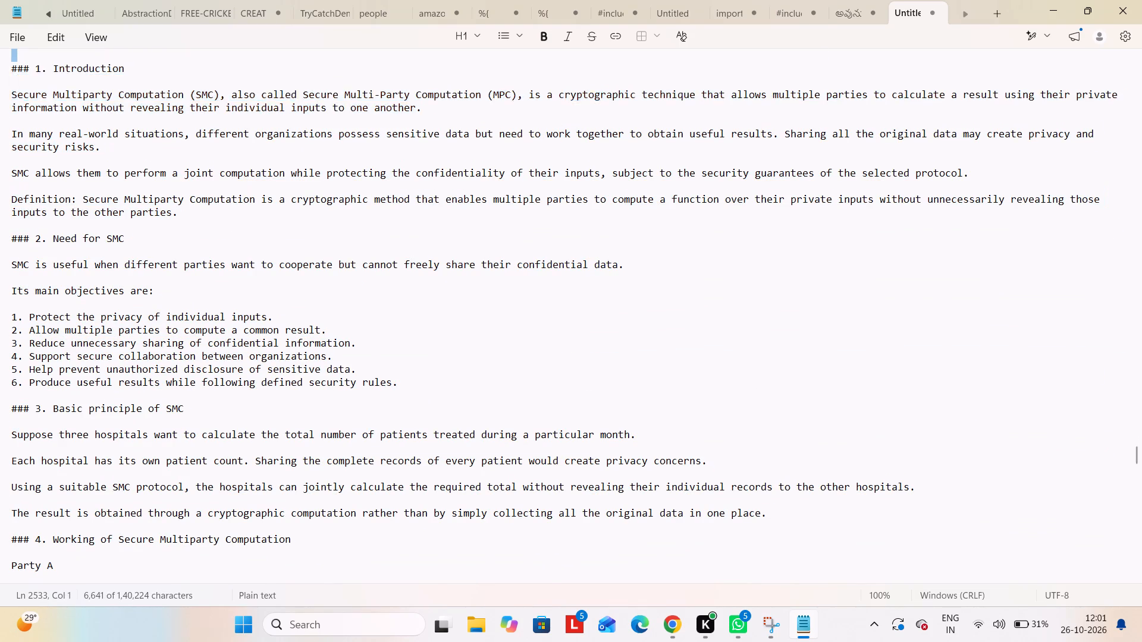
drag(652, 51, 448, 416)
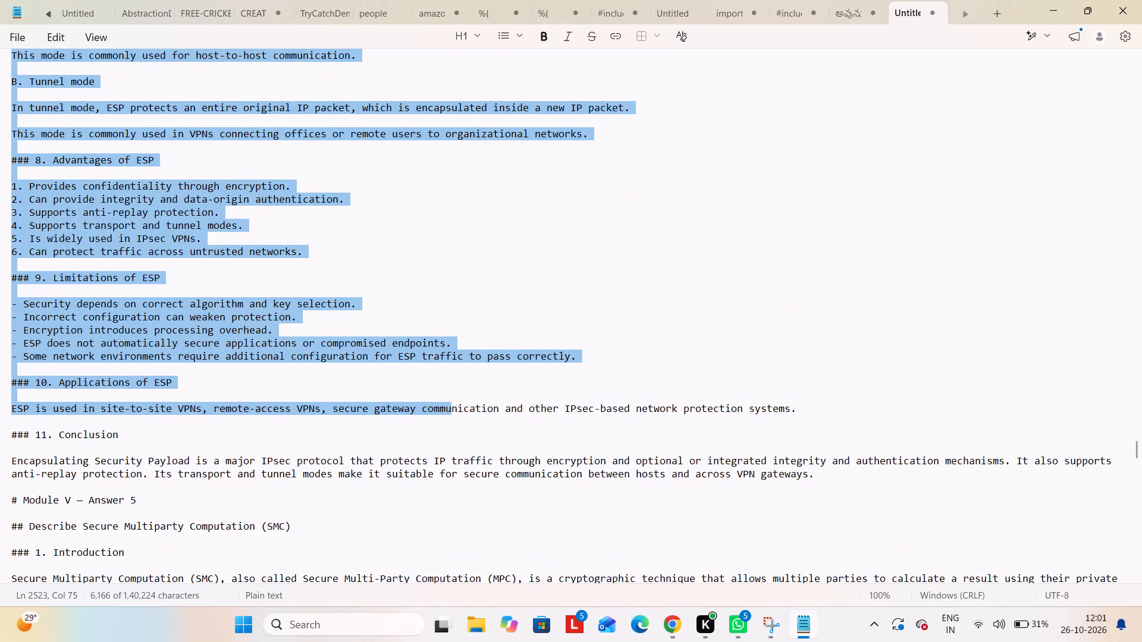
drag(448, 416, 735, 474)
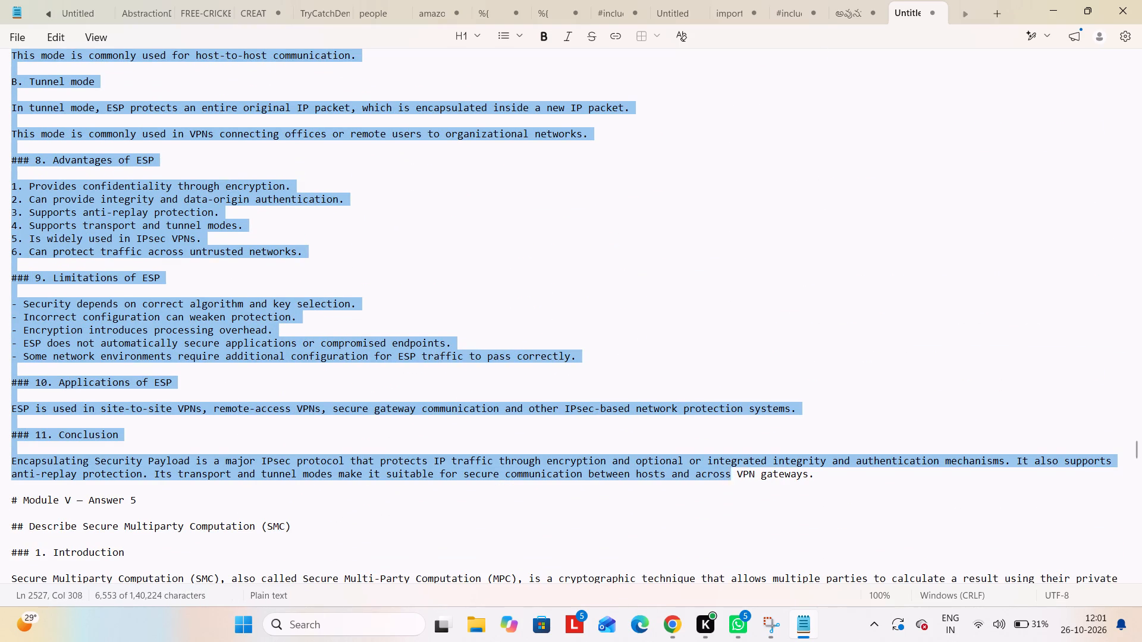
drag(735, 474, 834, 474)
key(ctrl+c)
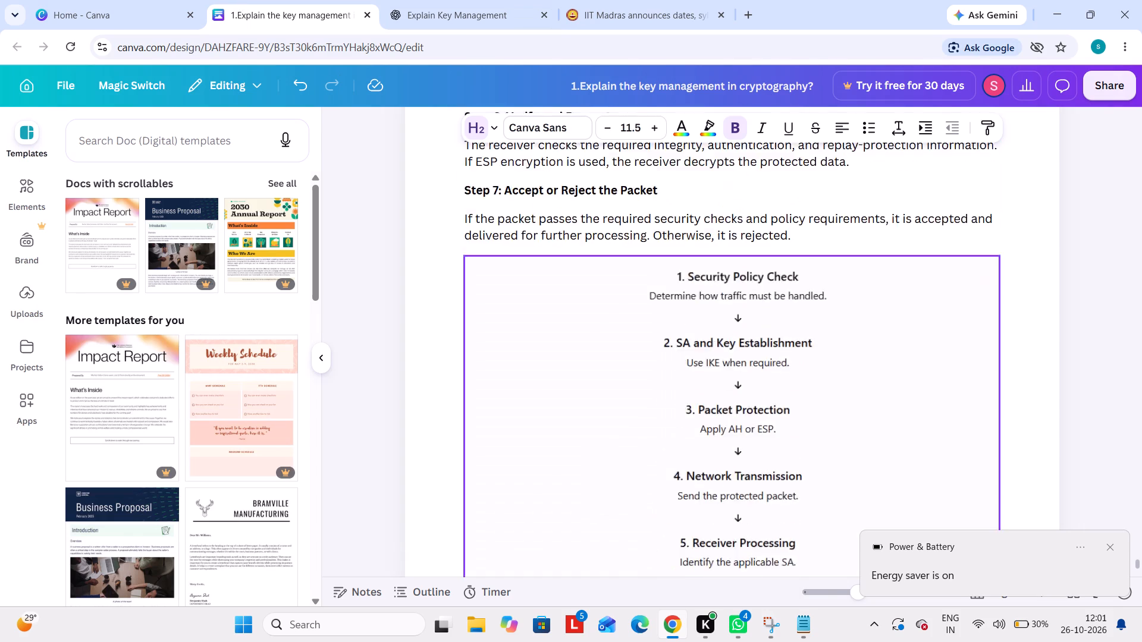
scroll(652, 273, up, 9)
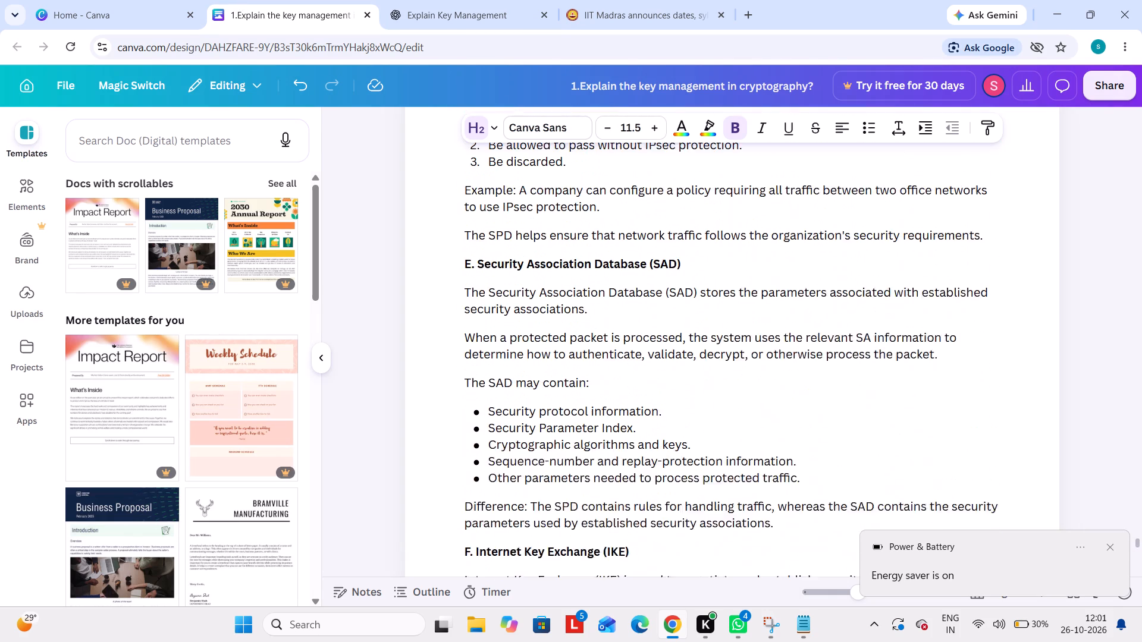
scroll(652, 273, up, 8)
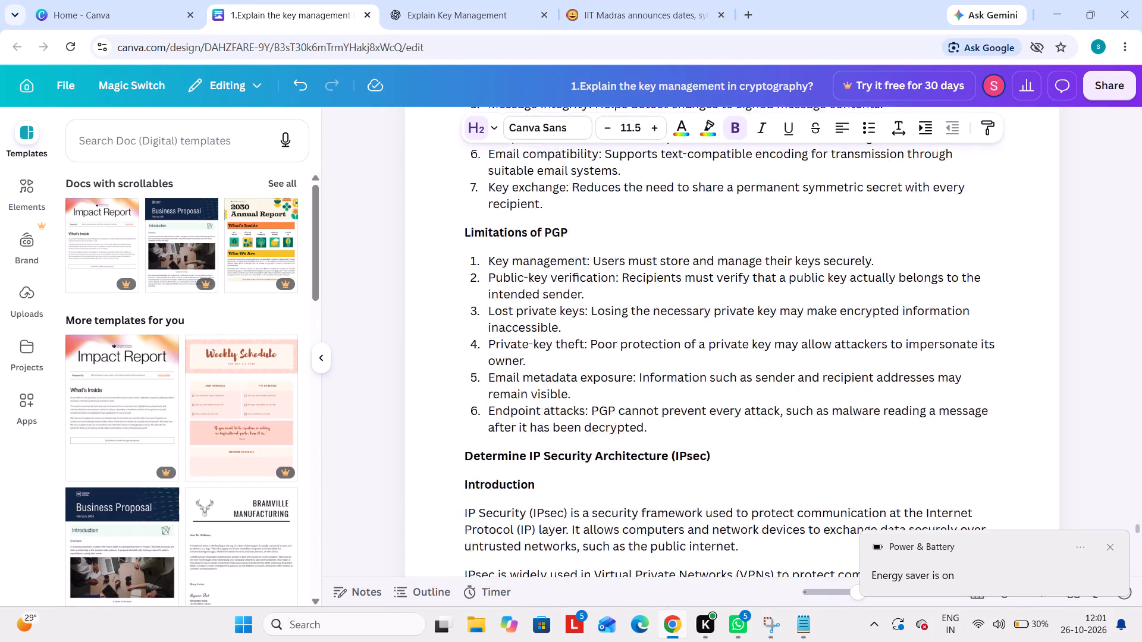
scroll(652, 273, up, 2)
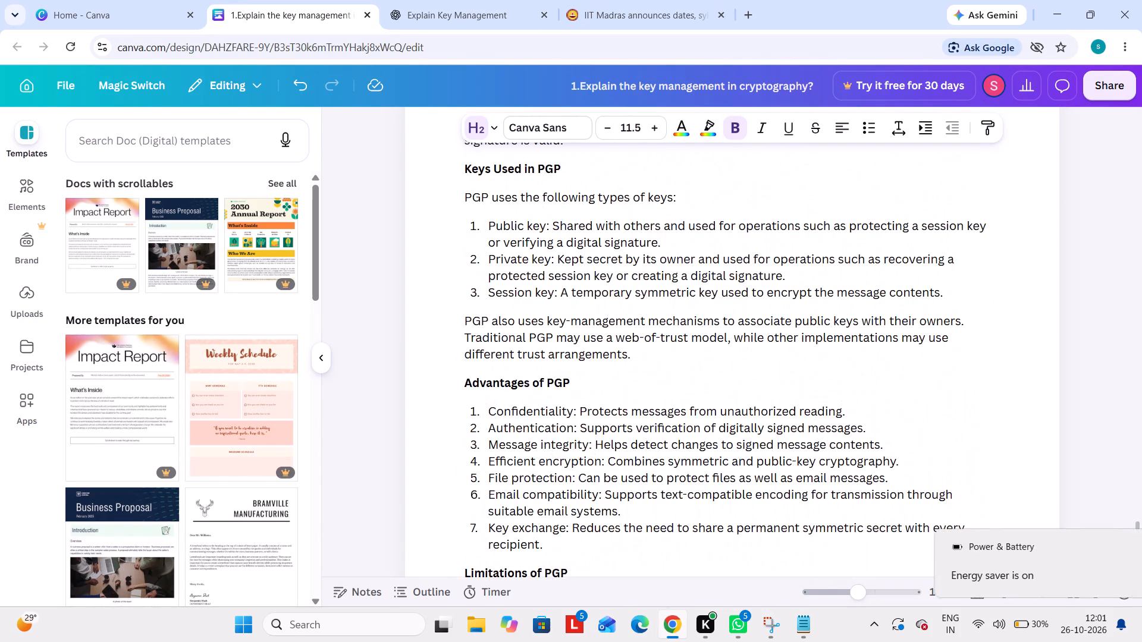
scroll(652, 273, up, 5)
scroll(652, 273, down, 5)
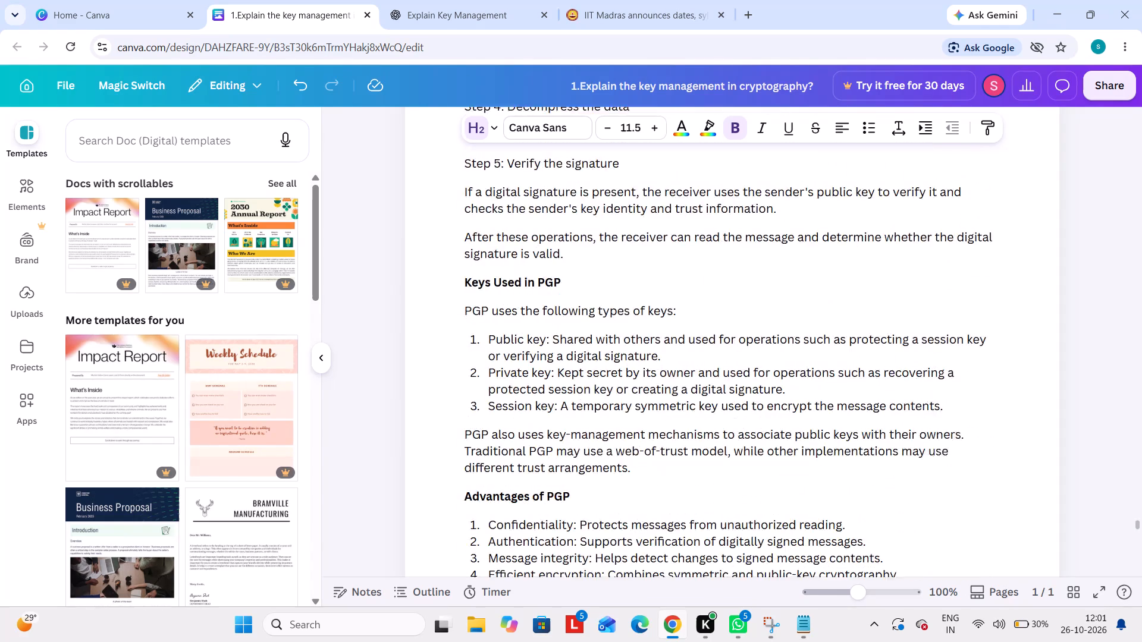
scroll(652, 273, down, 5)
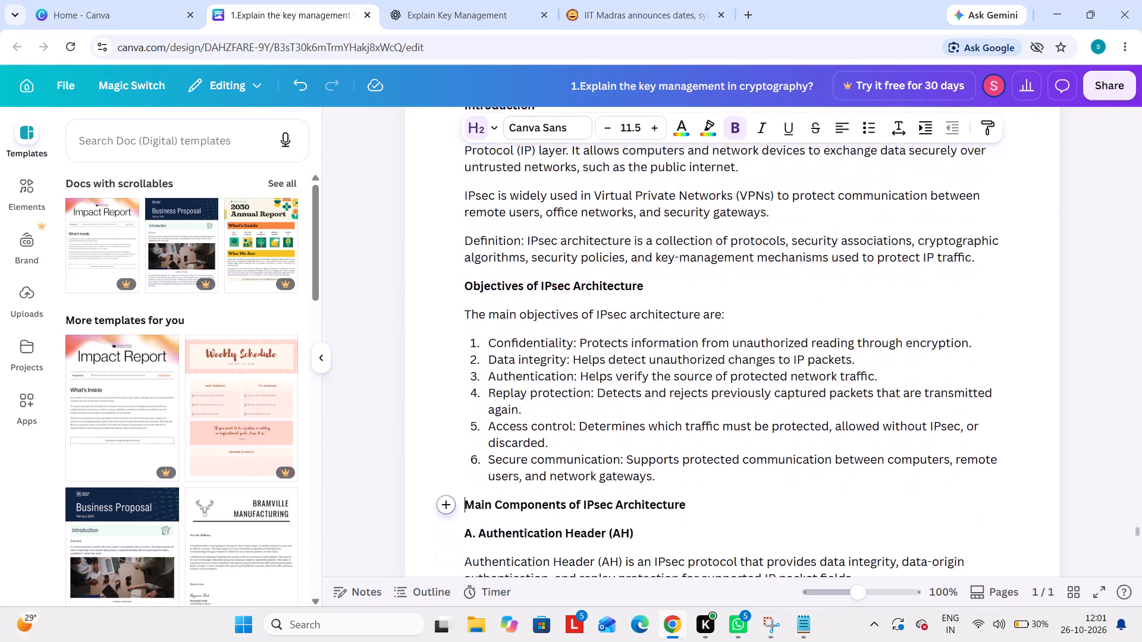
scroll(652, 273, down, 6)
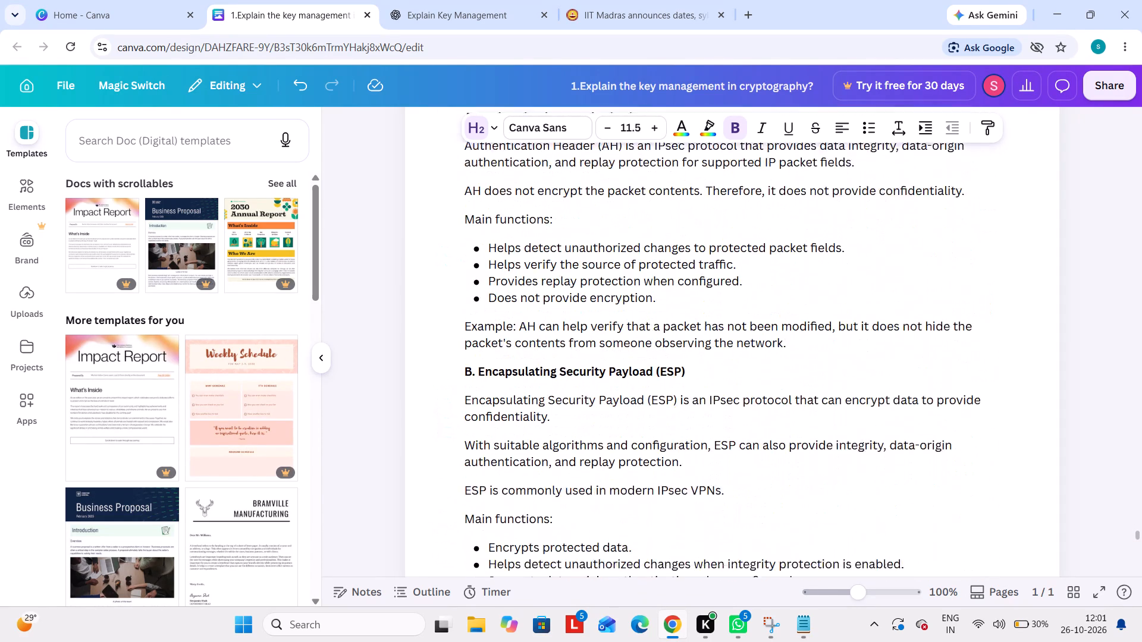
scroll(652, 273, down, 9)
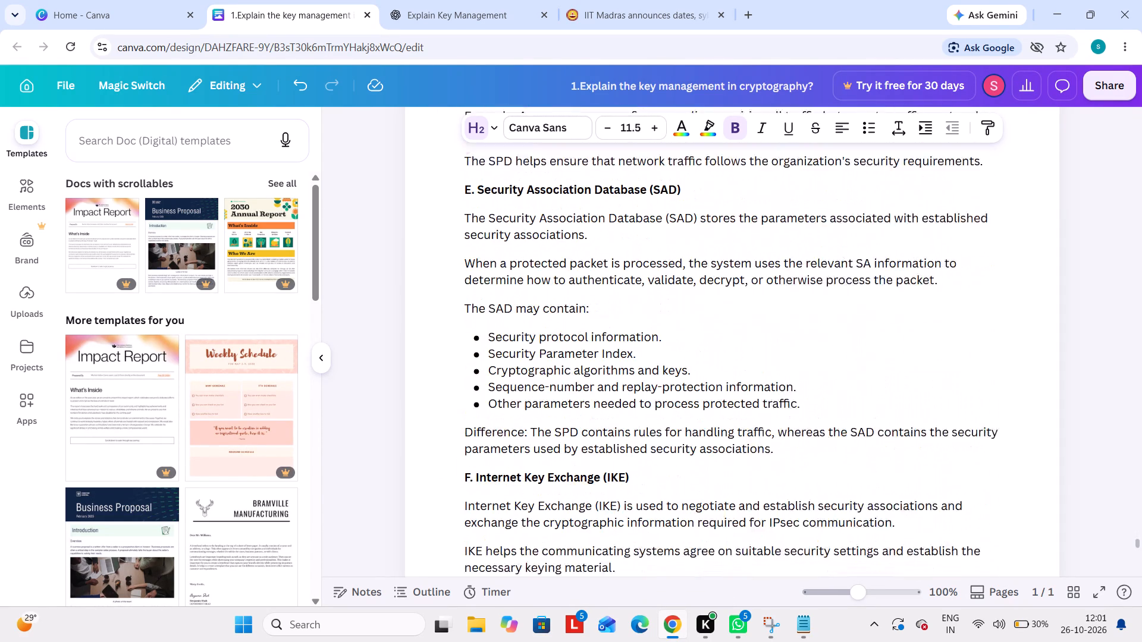
scroll(652, 273, down, 7)
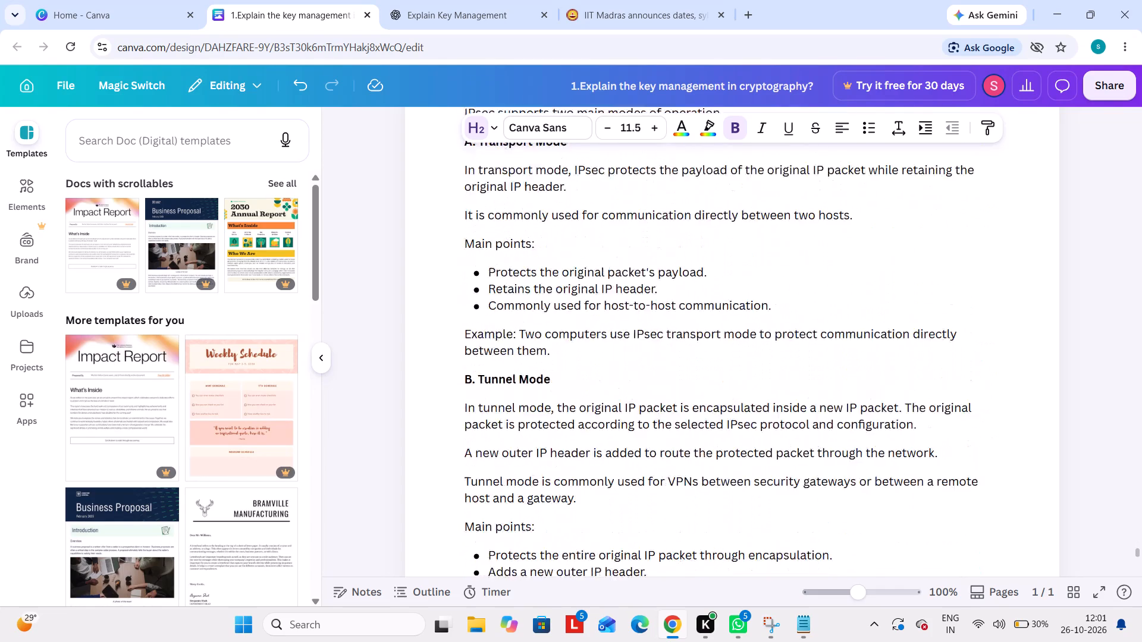
scroll(652, 273, down, 1)
scroll(652, 273, up, 3)
scroll(652, 273, down, 5)
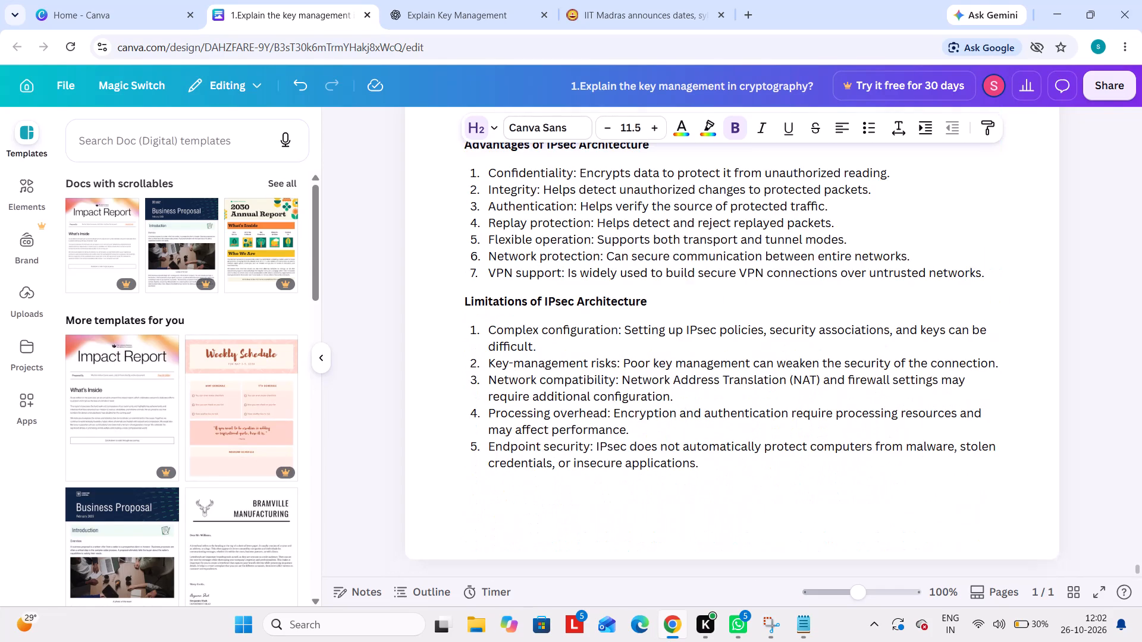
Add the number prefix "4." to the title "Determine IP Security Architecture (IPsec)".
scroll(652, 273, up, 11)
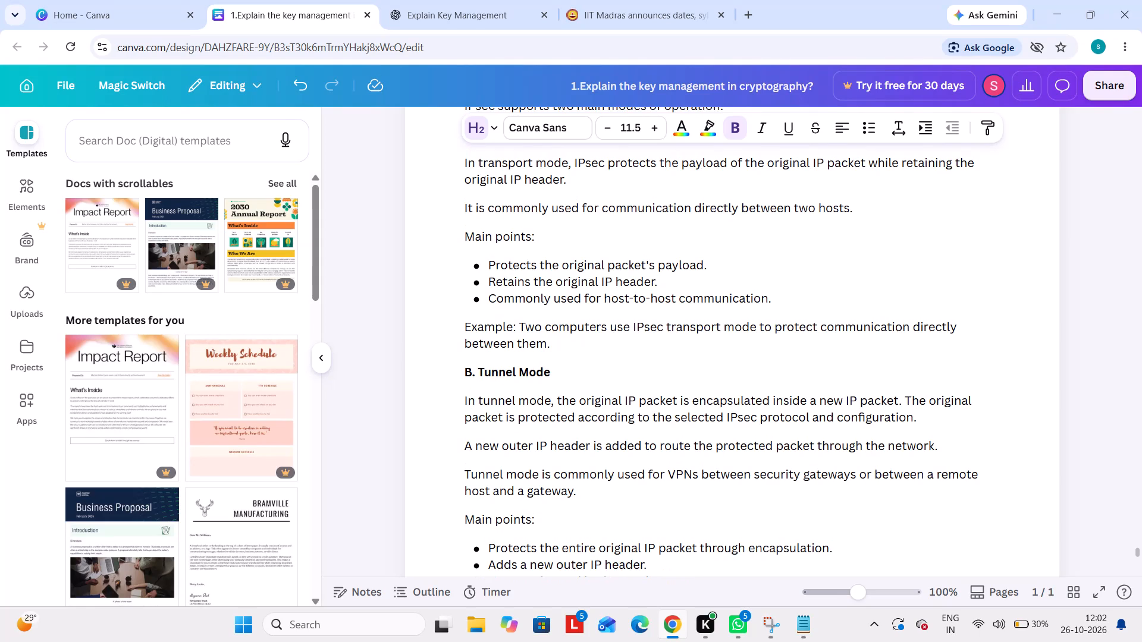
scroll(652, 273, up, 9)
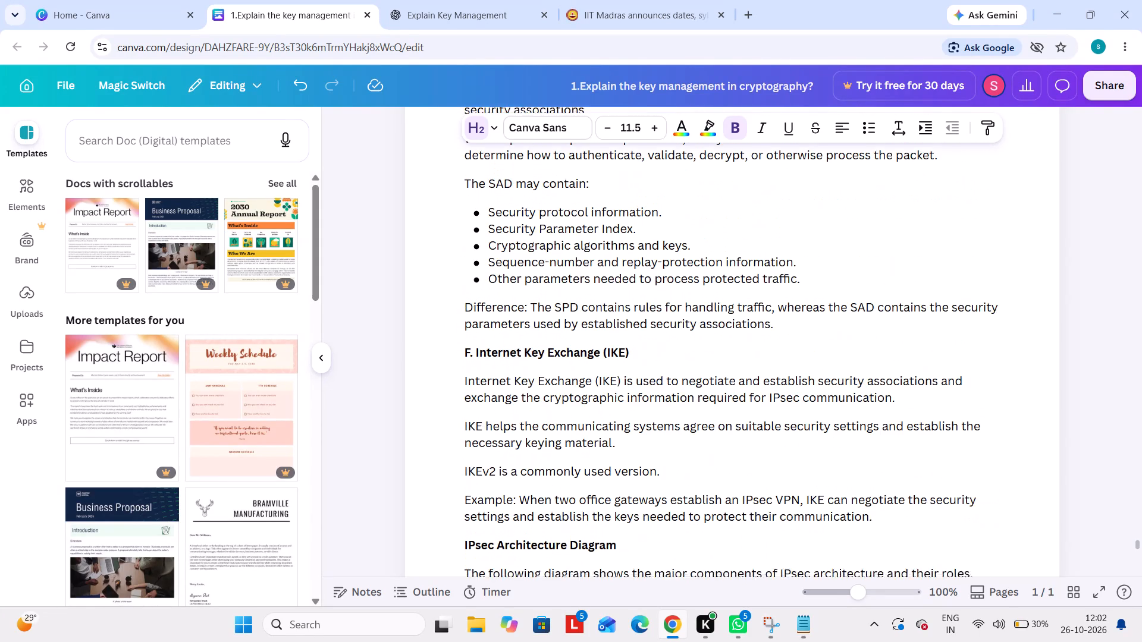
scroll(652, 273, up, 4)
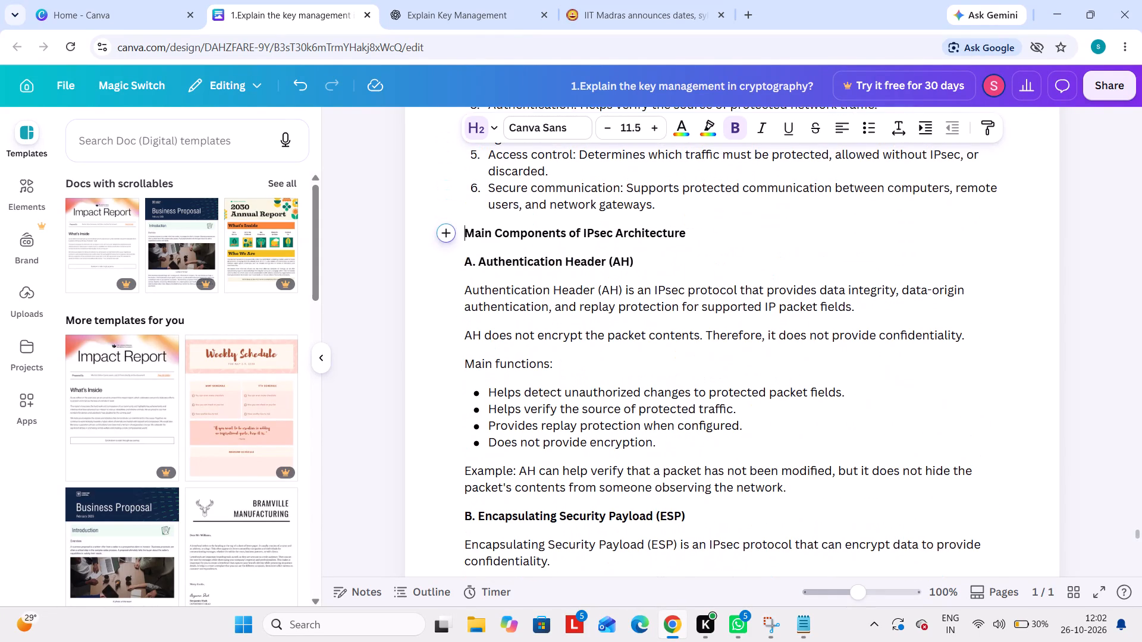
scroll(652, 273, up, 5)
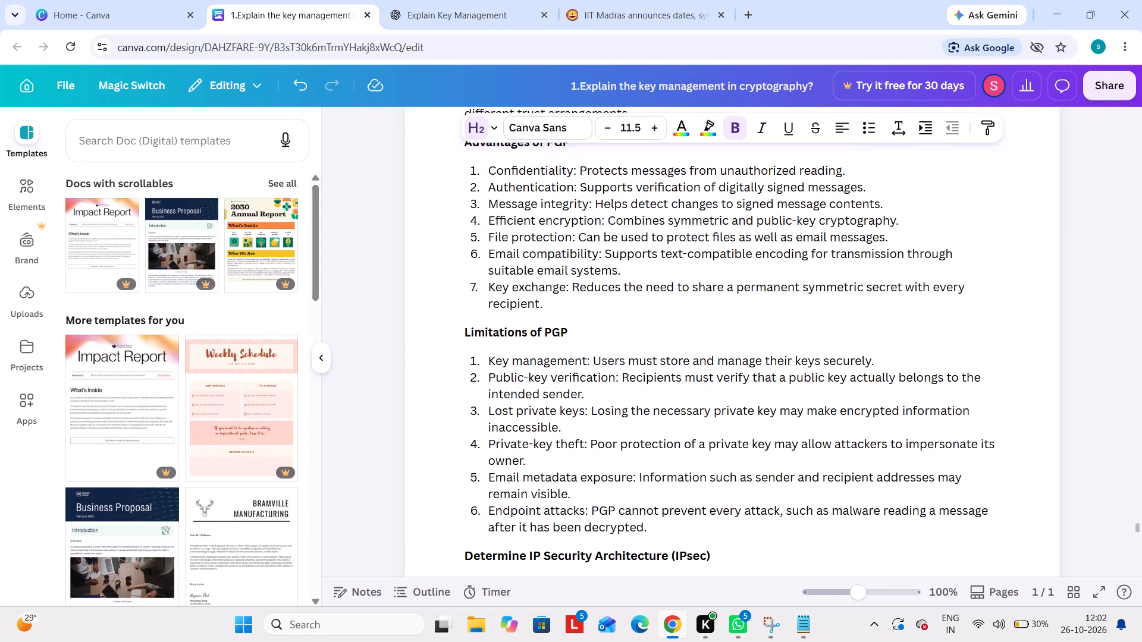
scroll(652, 273, down, 2)
scroll(652, 273, up, 3)
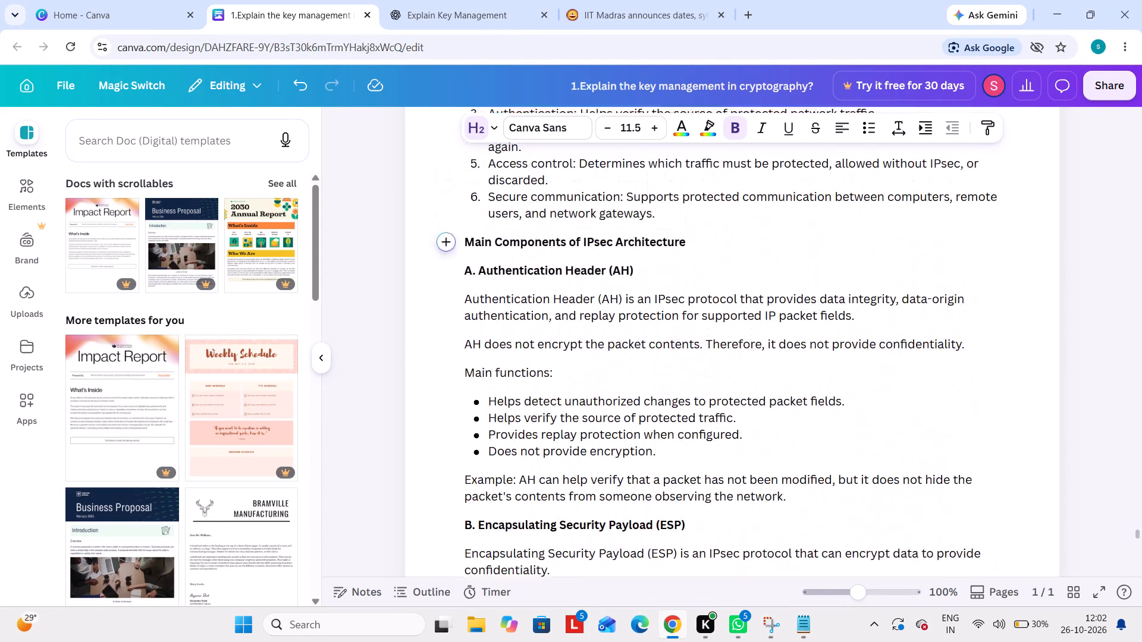
scroll(652, 273, up, 3)
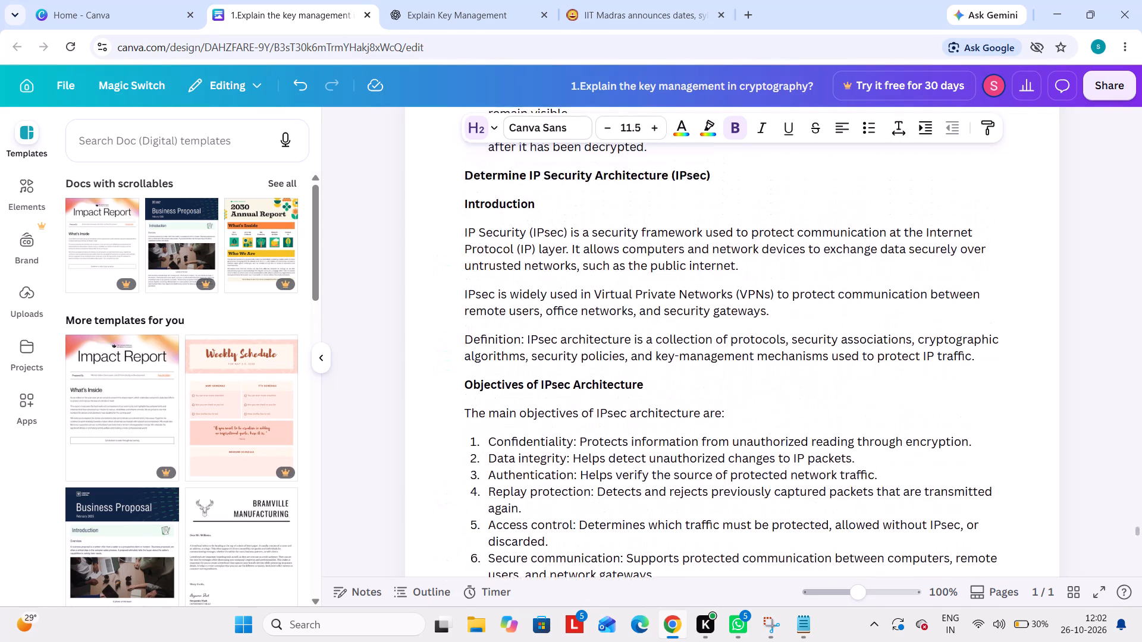
click(465, 171)
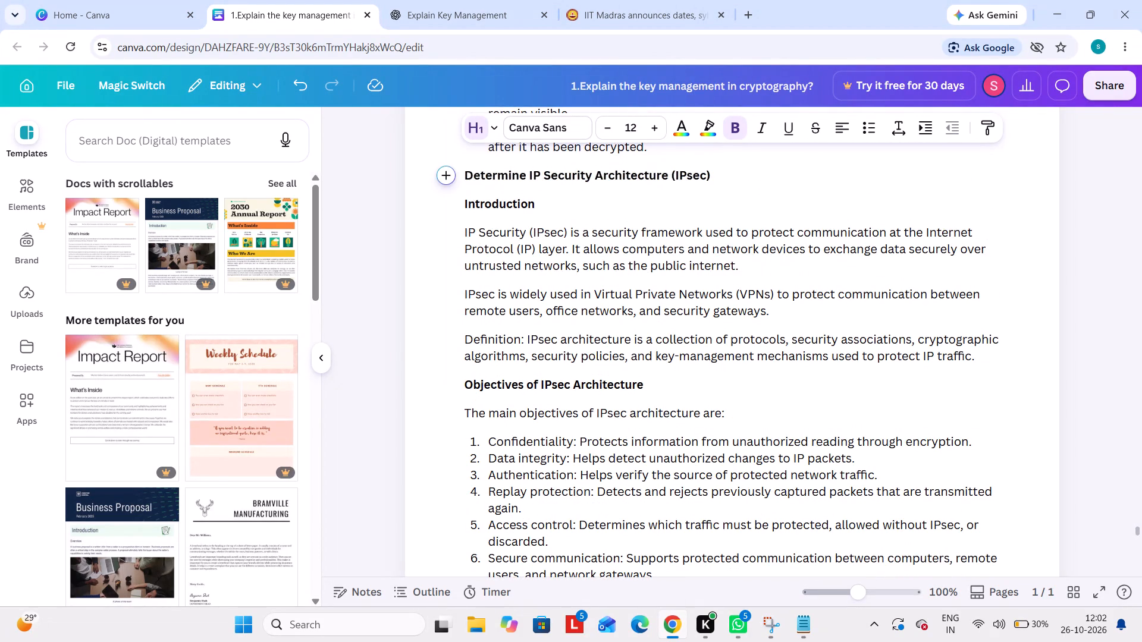
text(4.)
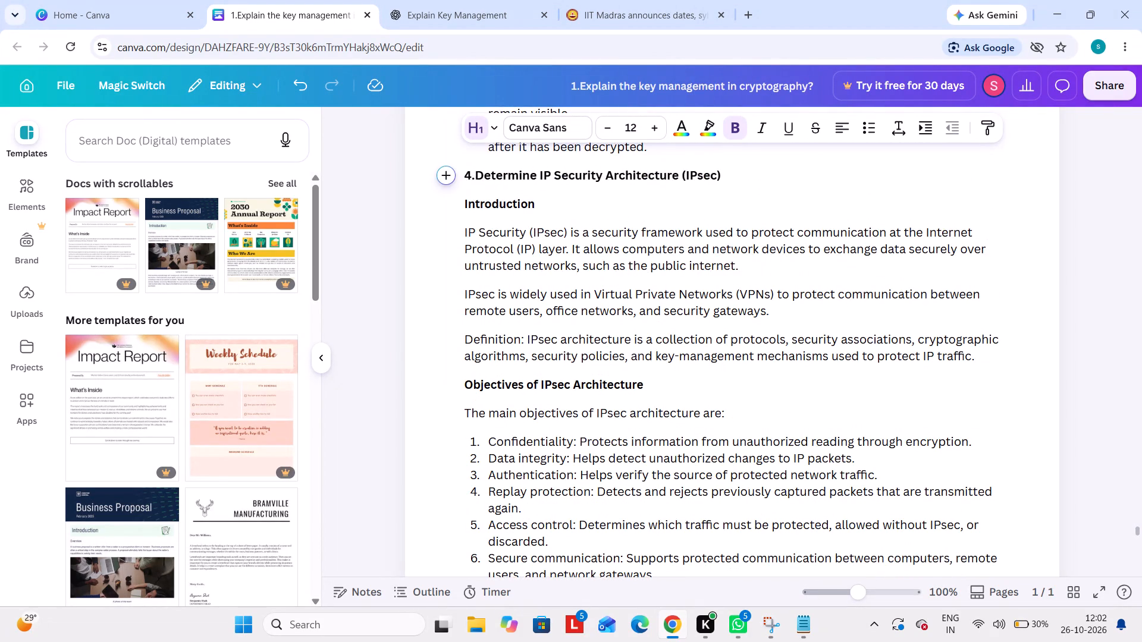
Colour the title "4.Determine IP Security Architecture (IPsec)" red.
key(ctrl+a)
click(680, 129)
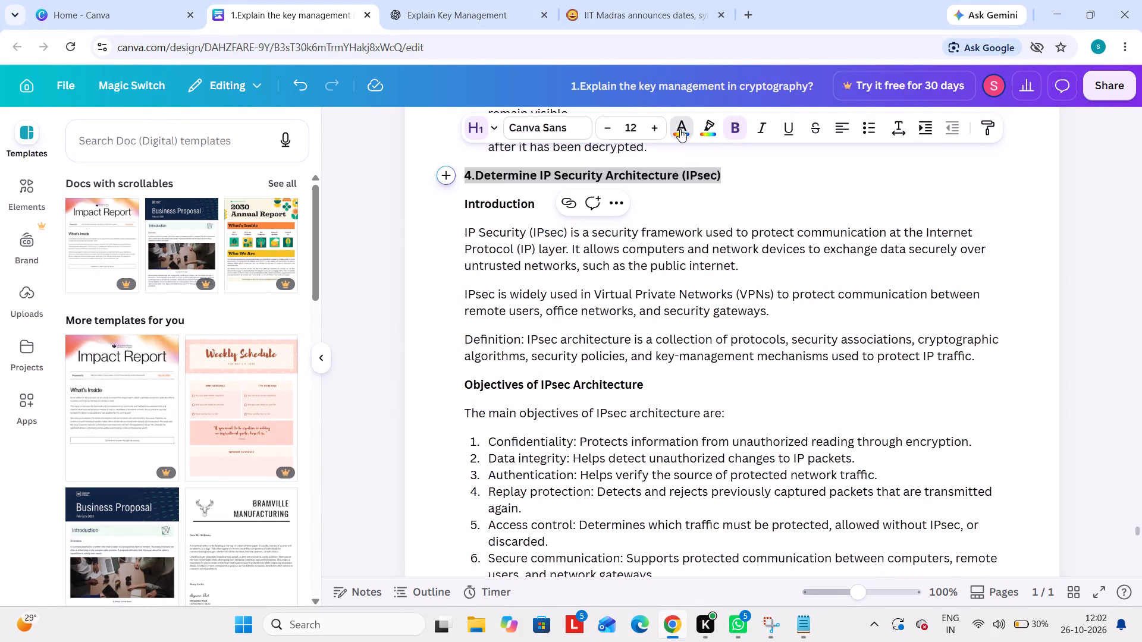
click(139, 237)
Paste the copied Encapsulating Security Payload (ESP) answer at the end of the document, below the limitations of IPsec architecture.
scroll(661, 356, down, 10)
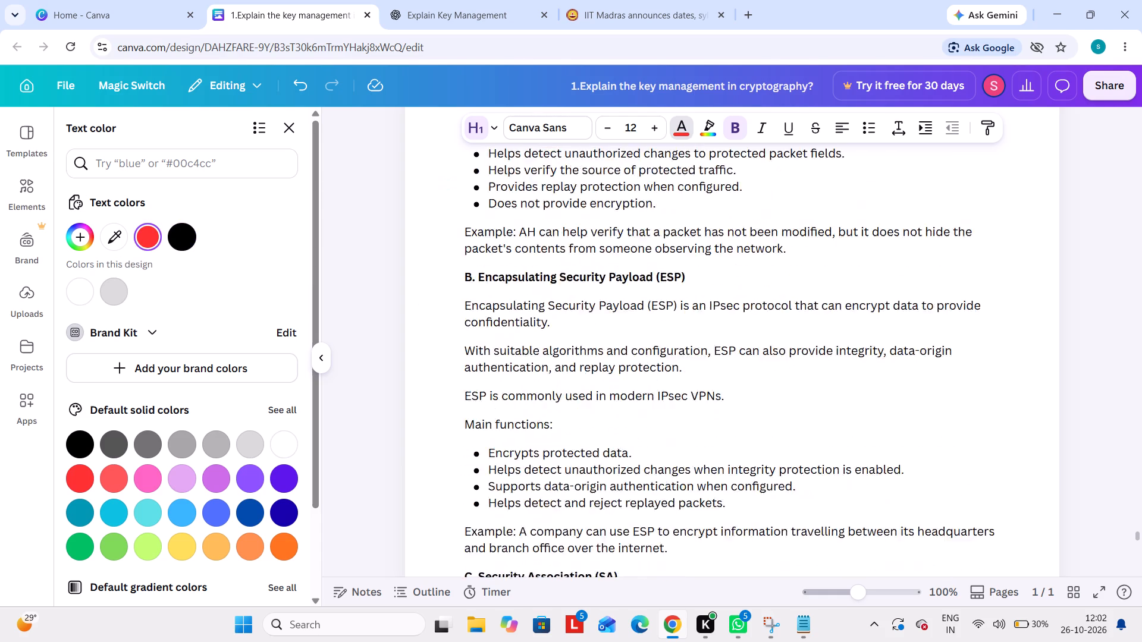
scroll(661, 356, down, 13)
scroll(661, 356, down, 8)
click(510, 497)
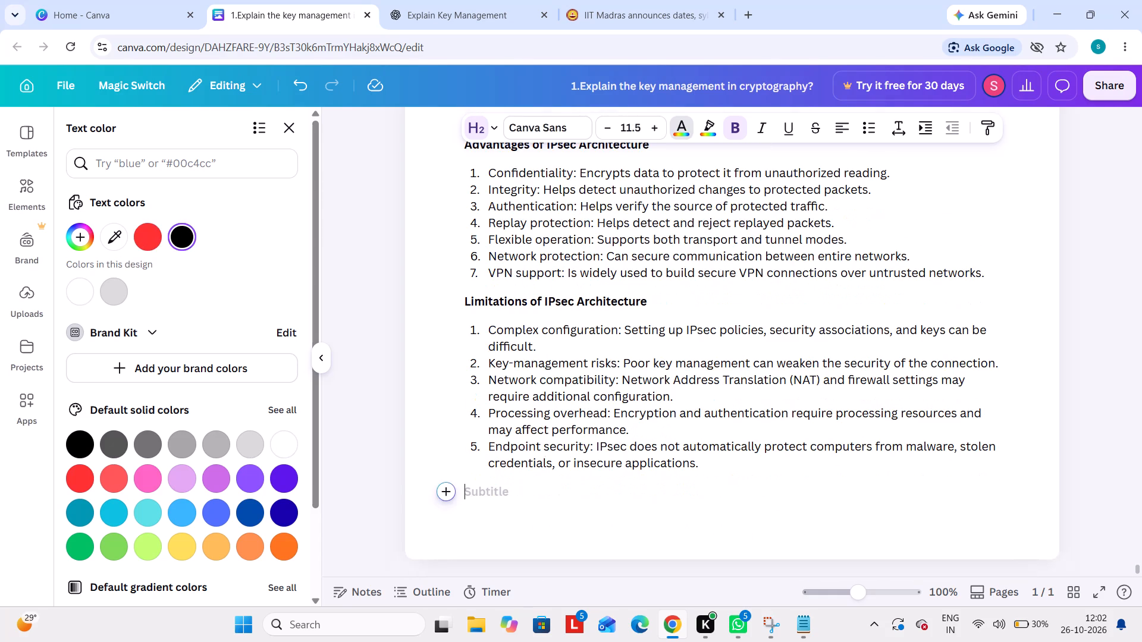
key(ctrl+v)
Add the number prefix "5." to the title "State and Explain Encapsulating Security Payload (ESP)".
scroll(657, 402, up, 14)
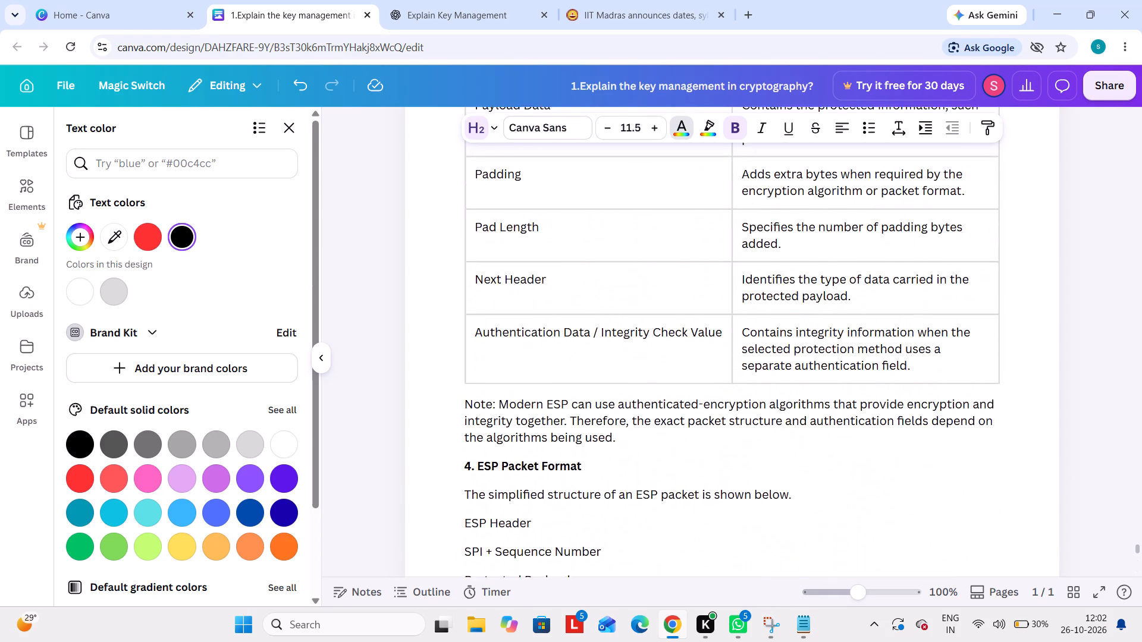
scroll(657, 402, up, 6)
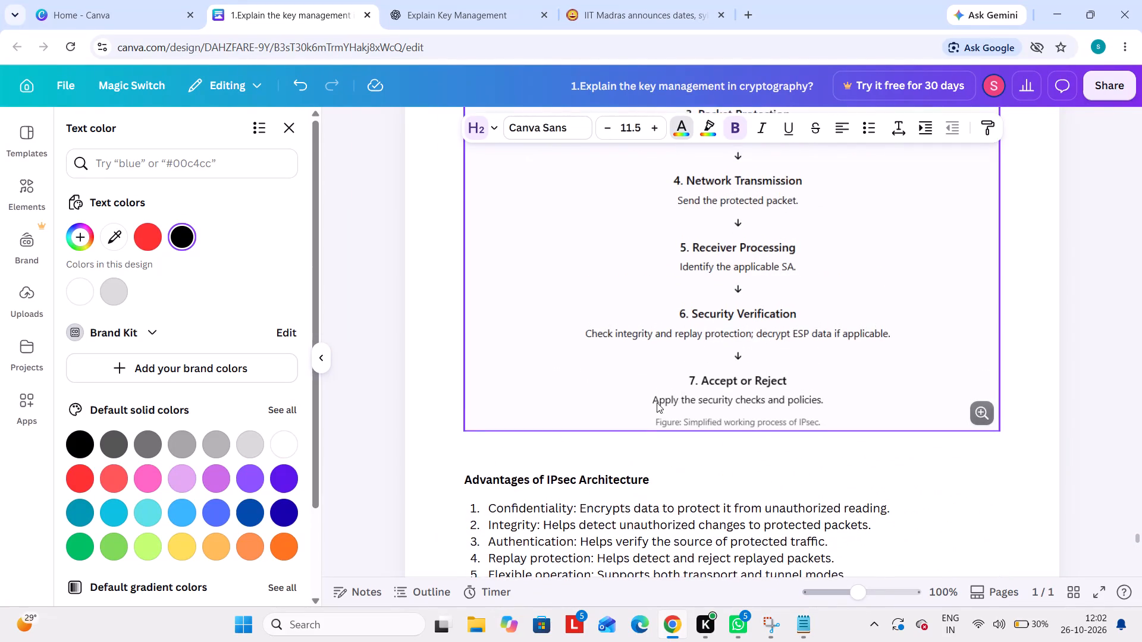
scroll(657, 402, down, 5)
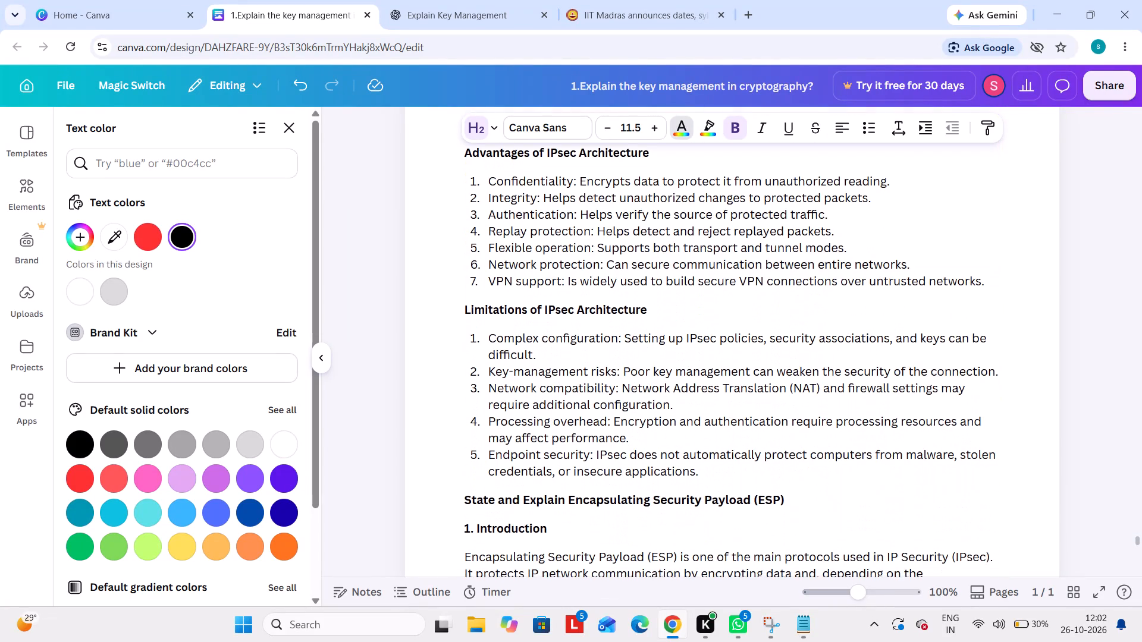
click(462, 504)
text(5.)
Colour the title "5.State and Explain Encapsulating Security Payload (ESP)" red.
key(ctrl+a)
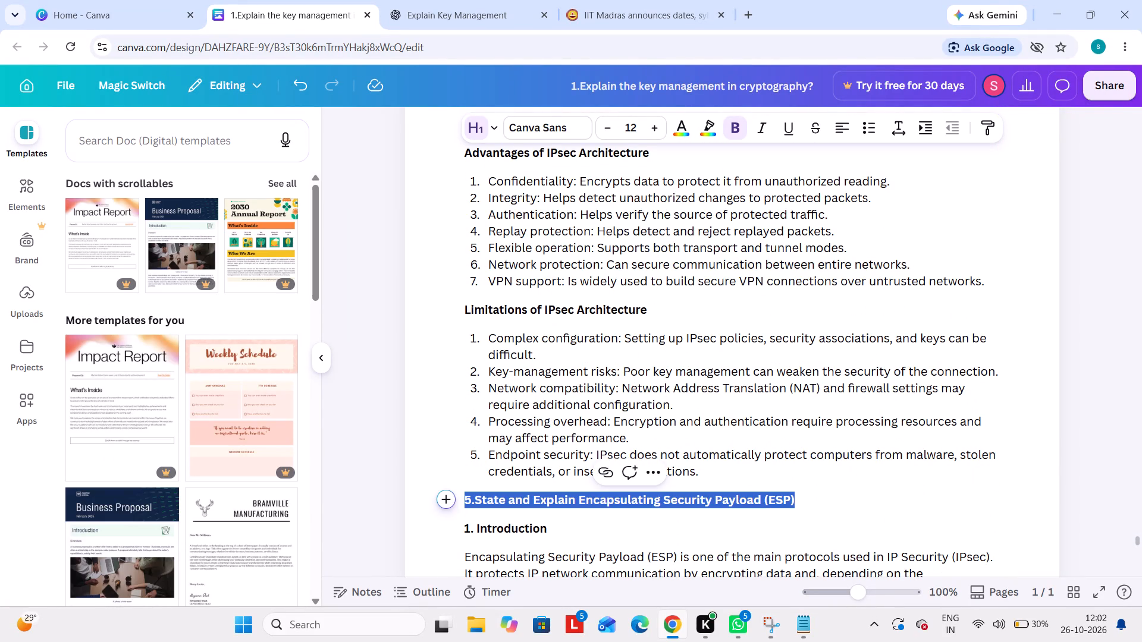
click(682, 138)
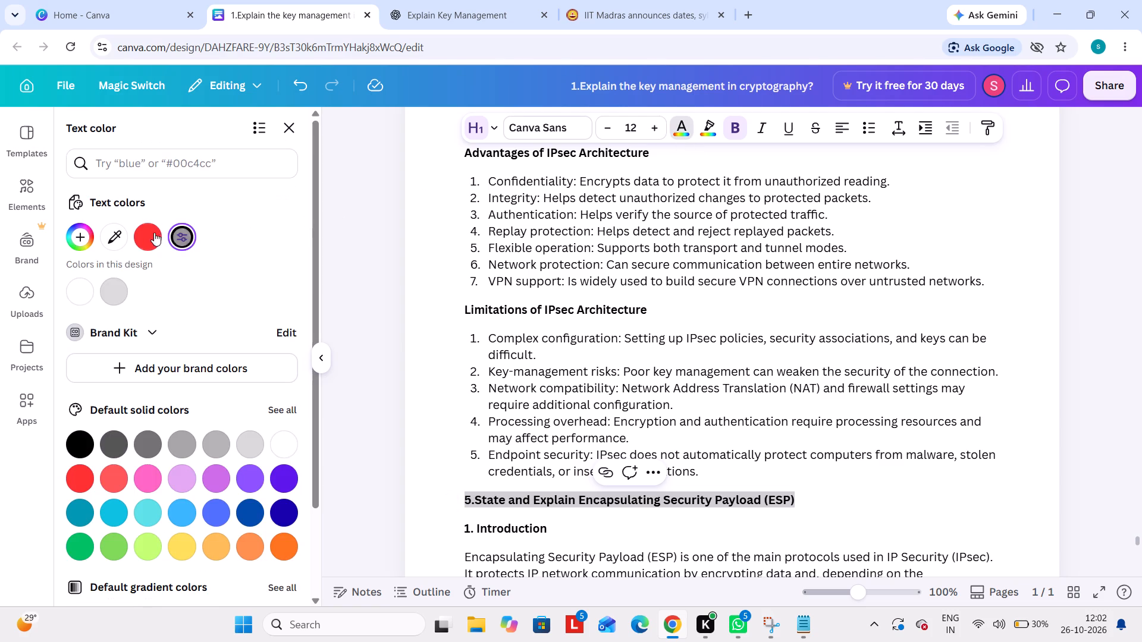
click(154, 232)
Remove the number prefixes from the ESP answer's headings "Introduction" and "Objectives of ESP".
scroll(527, 407, down, 3)
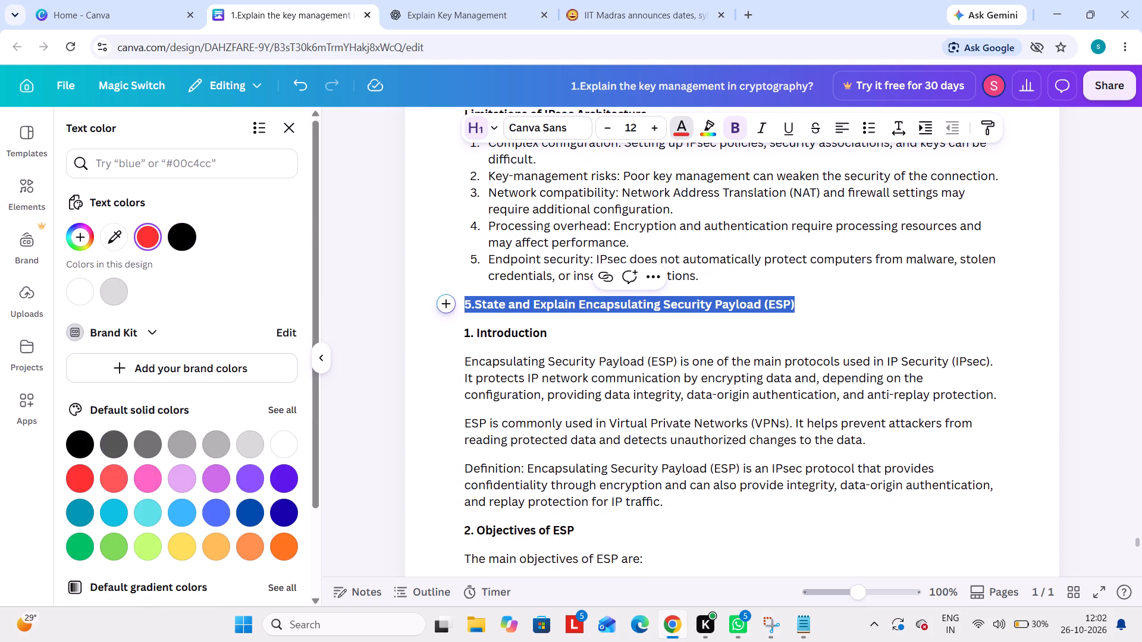
click(473, 333)
key(Right)
key(BackSpace)
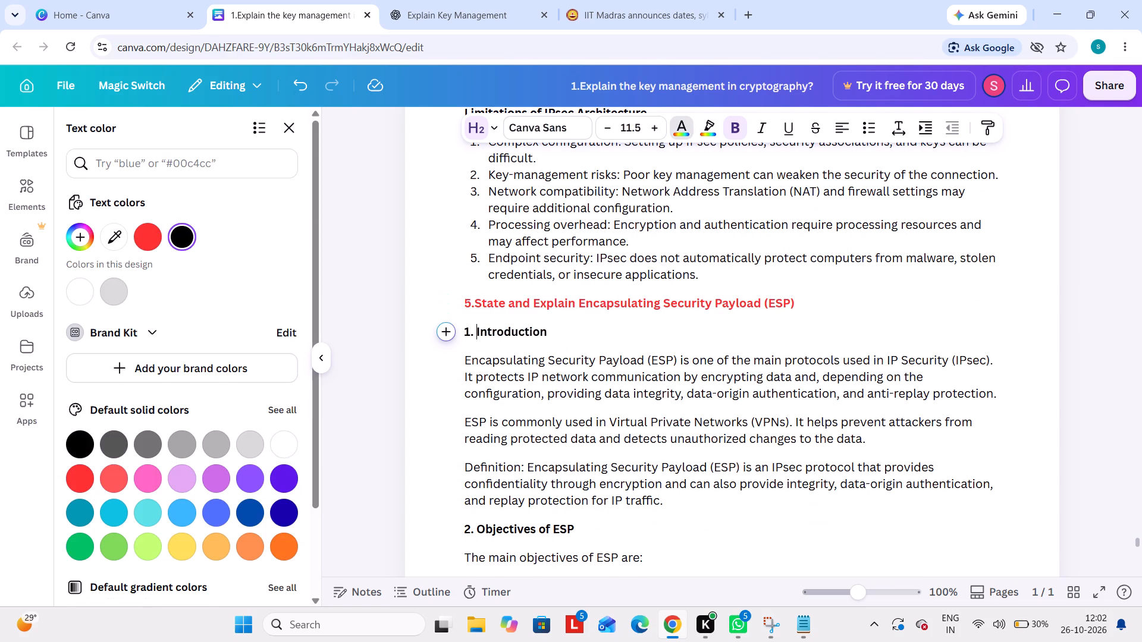
key(BackSpace)
key(BackSpace)
scroll(473, 333, down, 3)
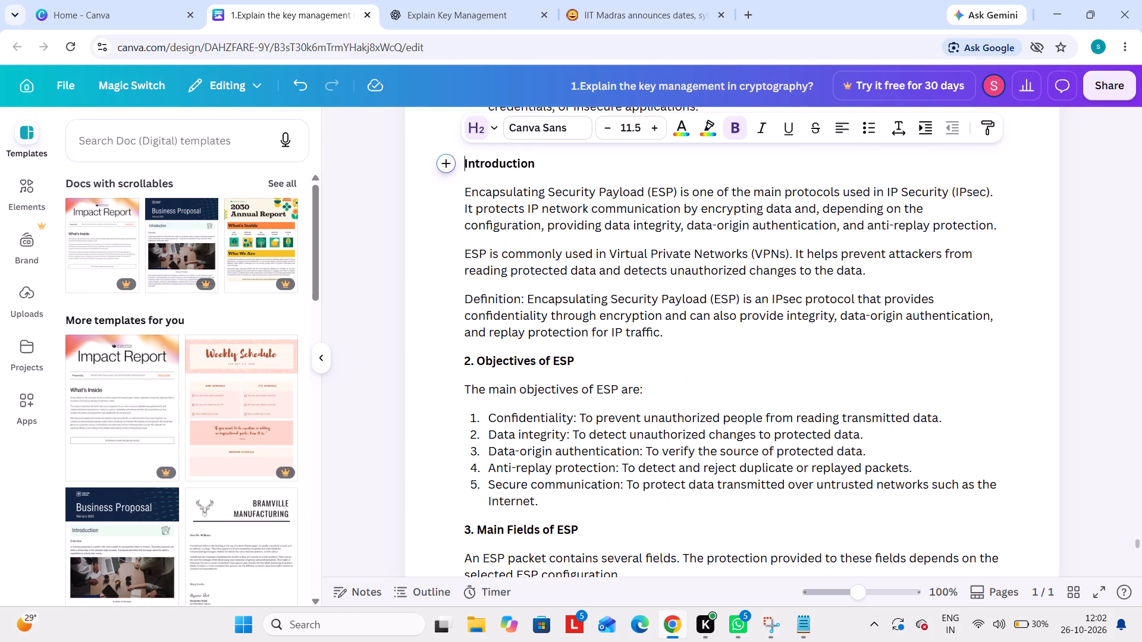
click(482, 361)
key(Left)
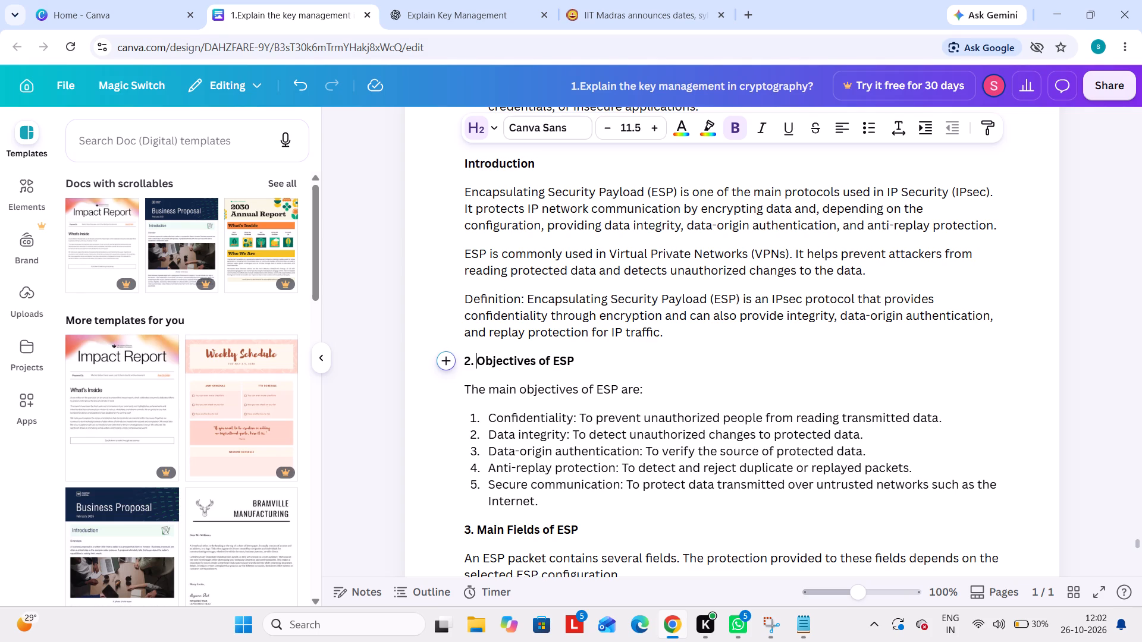
key(BackSpace)
key(BackSpace)
key(BackSpace)
Remove the number prefixes from the headings "Main Fields of ESP" and "ESP Packet Format".
scroll(482, 361, down, 2)
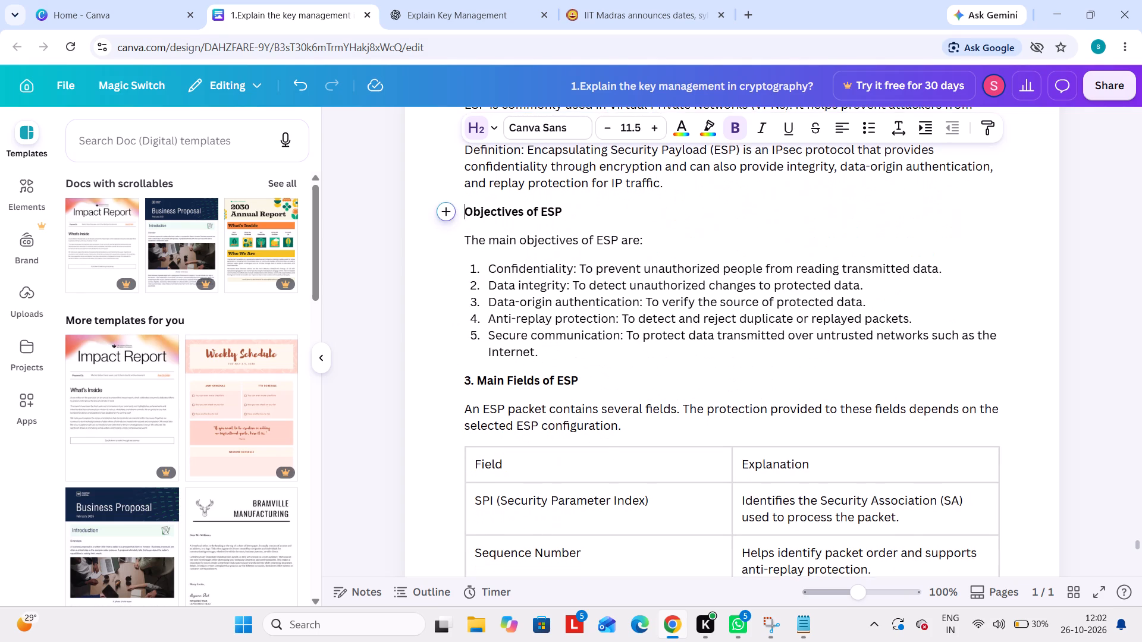
click(479, 372)
key(BackSpace)
key(BackSpace)
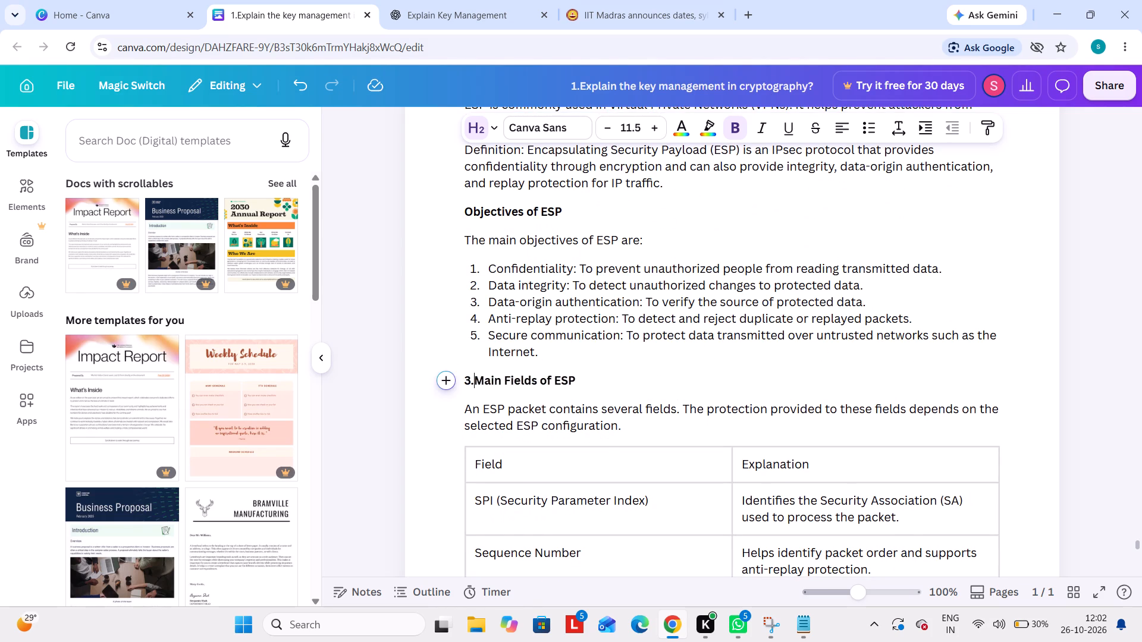
key(BackSpace)
scroll(479, 372, down, 6)
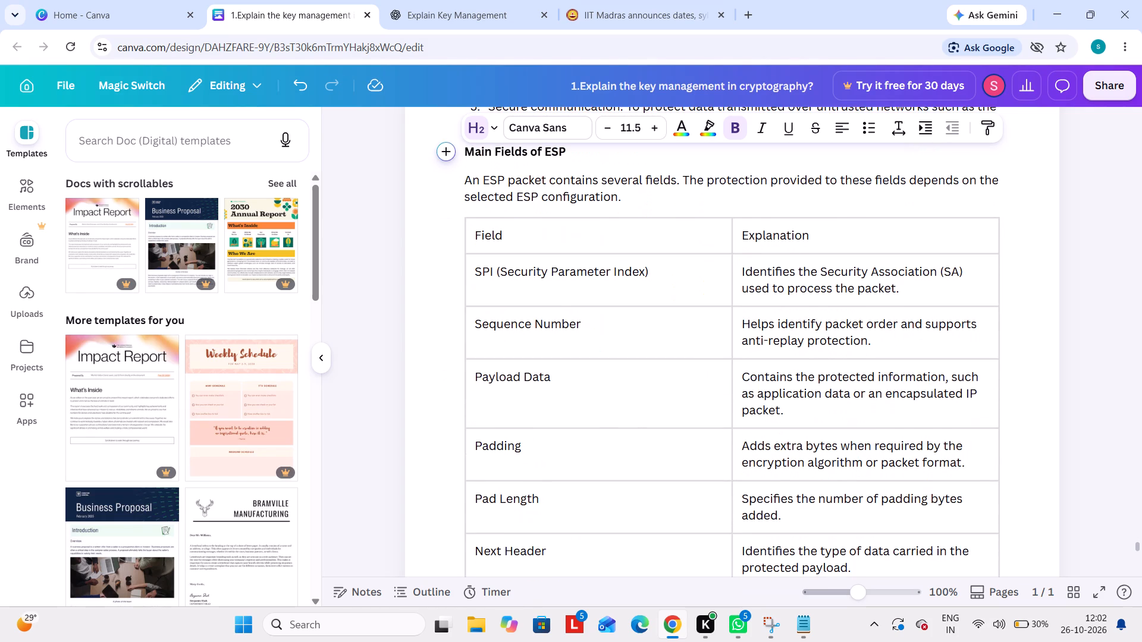
scroll(479, 372, down, 8)
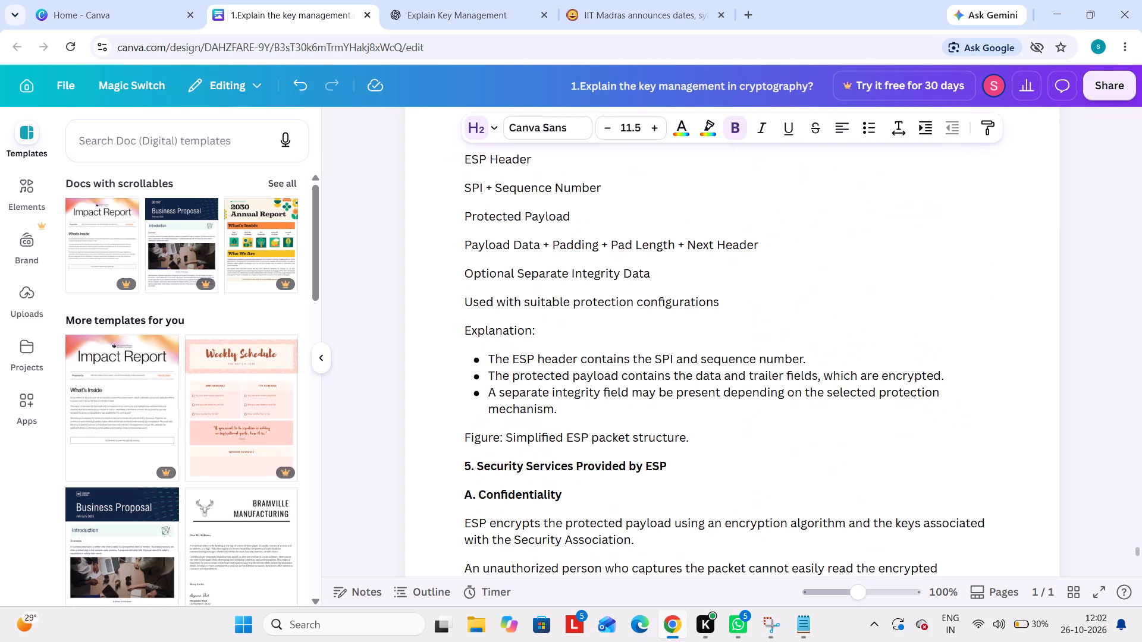
scroll(479, 372, up, 2)
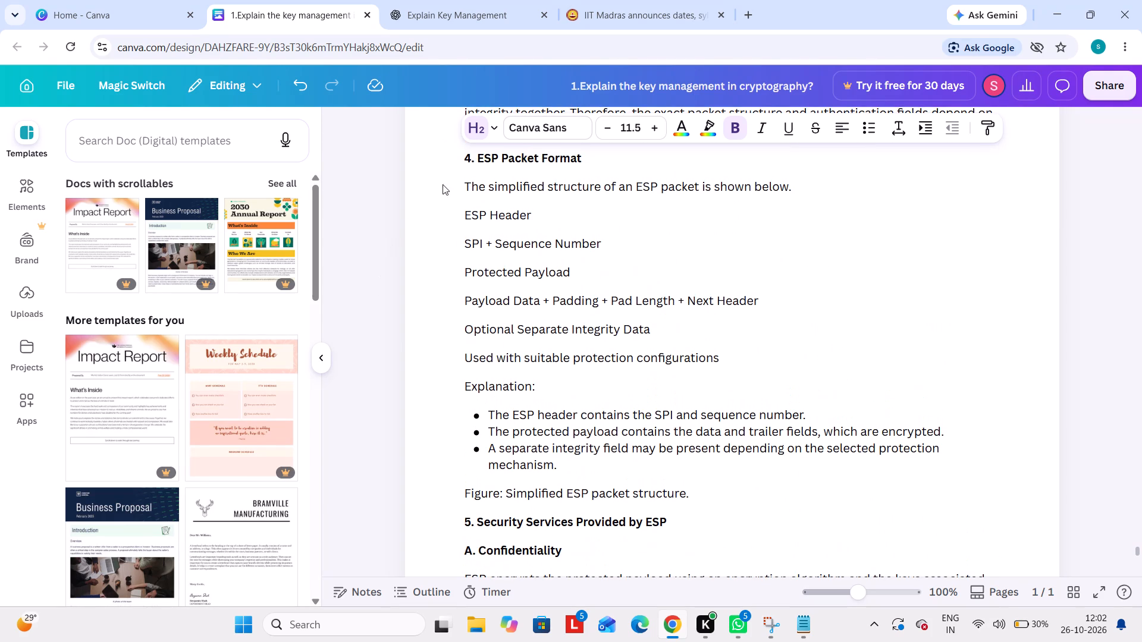
click(478, 164)
key(BackSpace)
key(BackSpace)
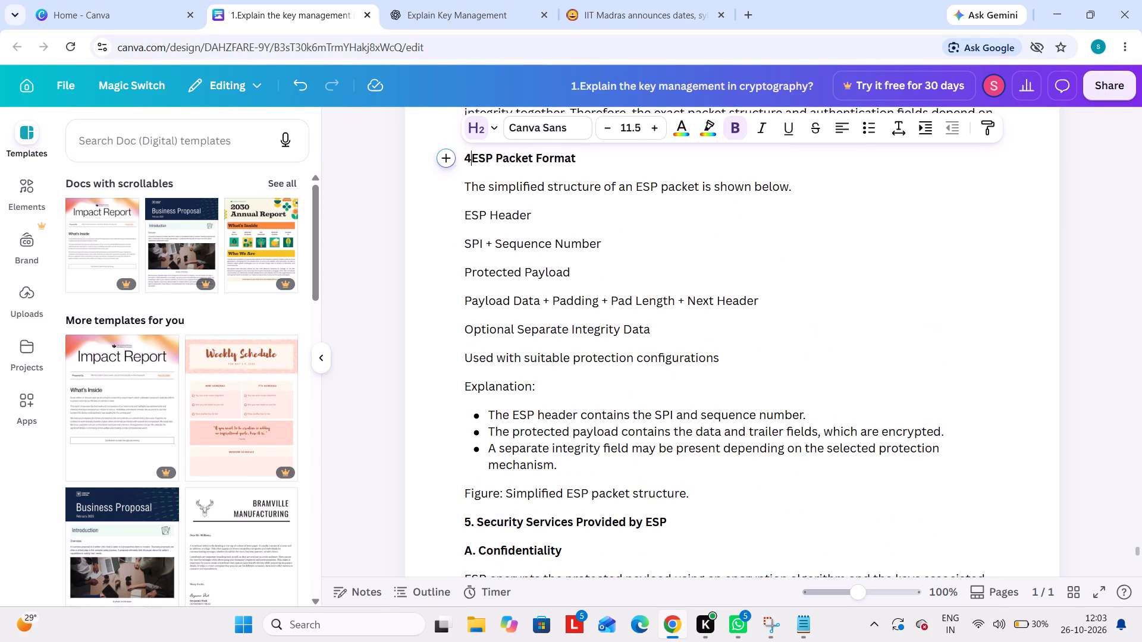
key(BackSpace)
Remove the number prefixes from the headings "Security Services Provided by ESP" and "Working of ESP".
scroll(478, 164, down, 4)
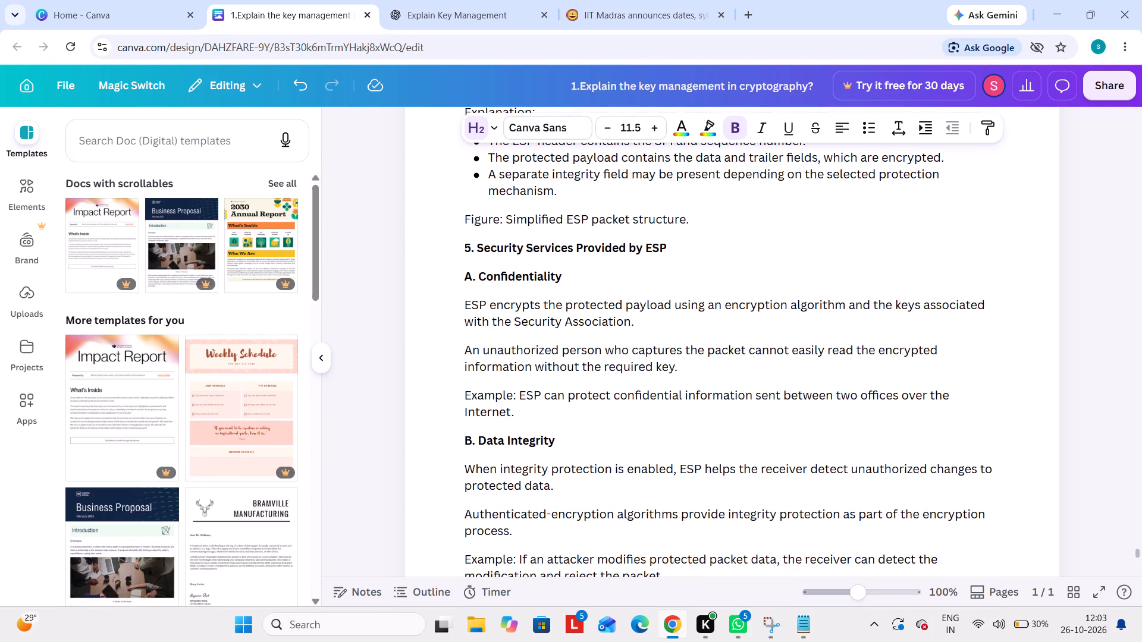
click(476, 251)
key(BackSpace)
key(BackSpace)
key(BackSpace)
scroll(476, 251, down, 2)
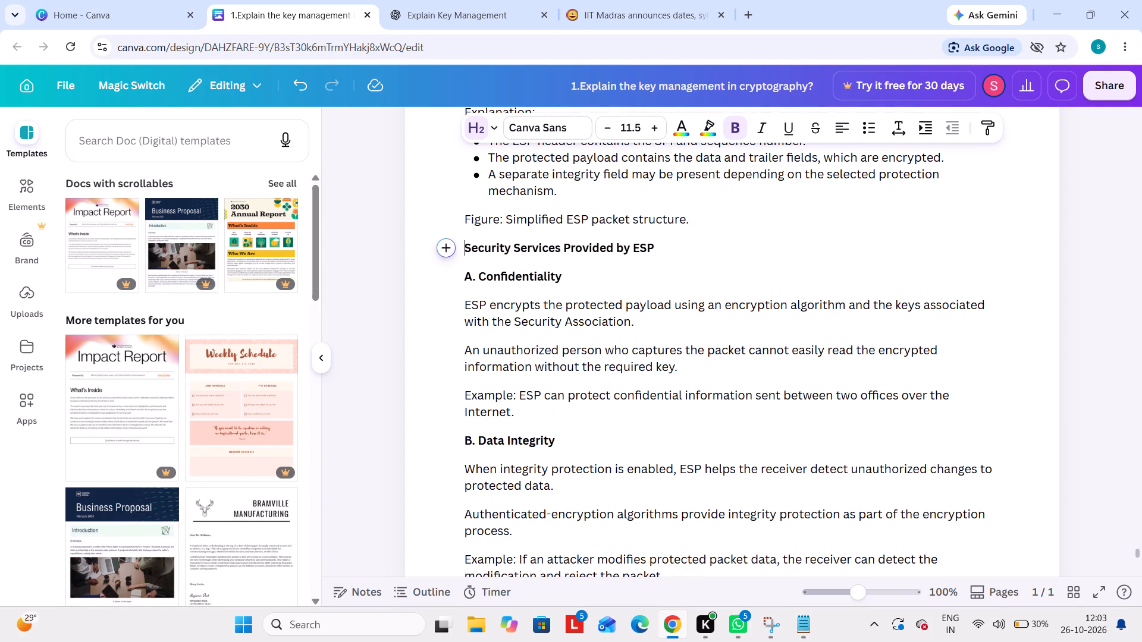
scroll(476, 251, down, 6)
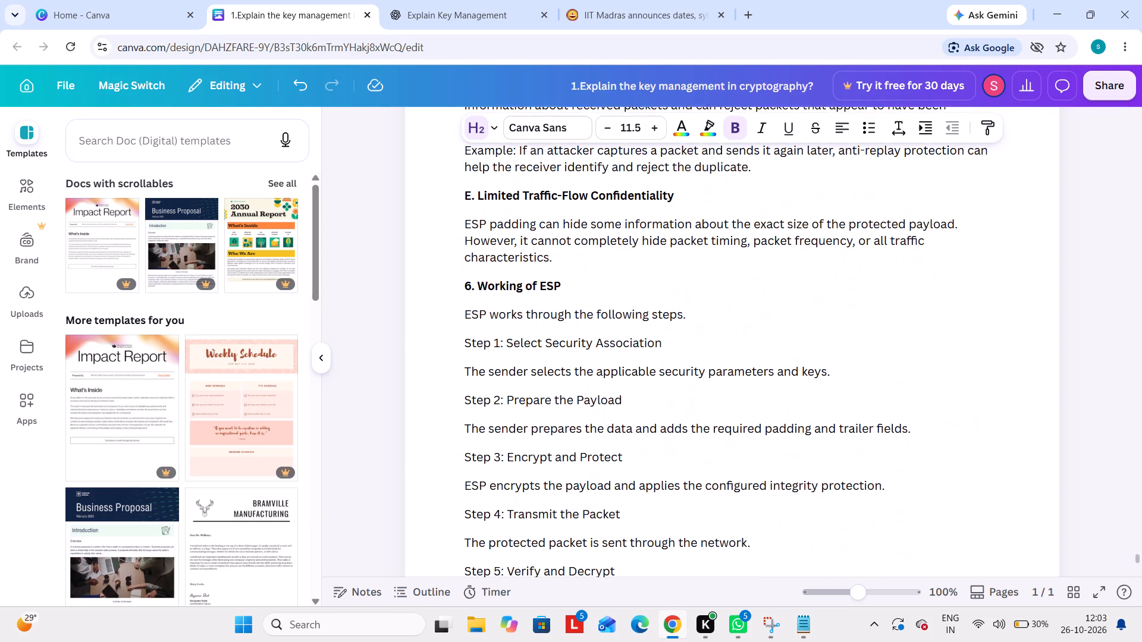
click(474, 275)
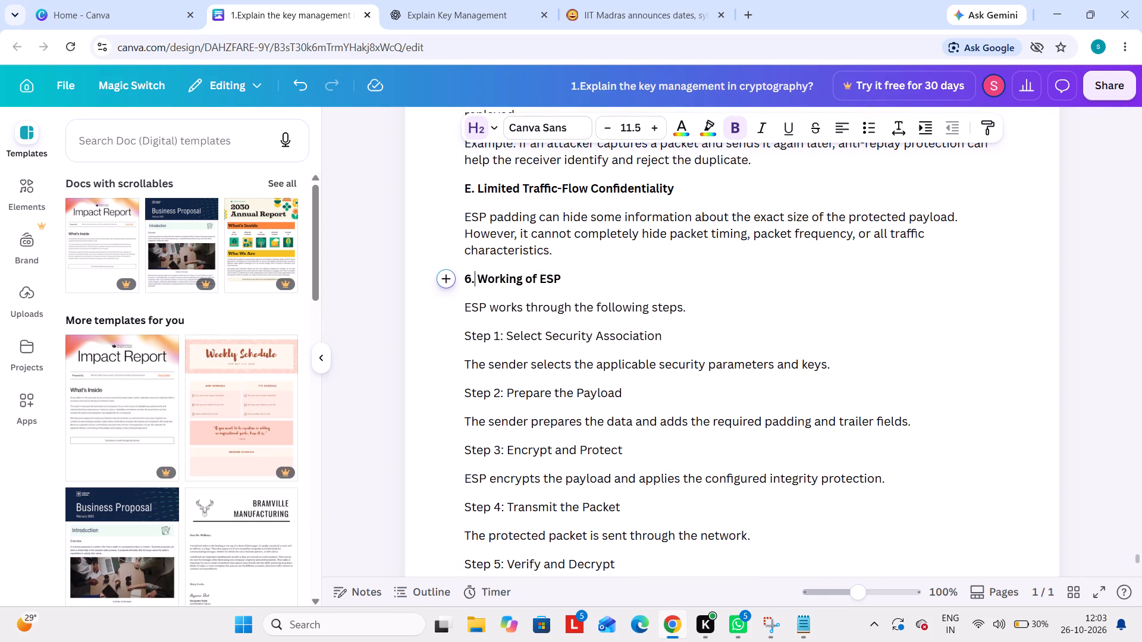
key(Right)
key(BackSpace)
key(BackSpace)
key(BackSpace)
Remove the number prefixes from the headings "Modes of ESP" and "Advantages of ESP".
scroll(474, 275, down, 5)
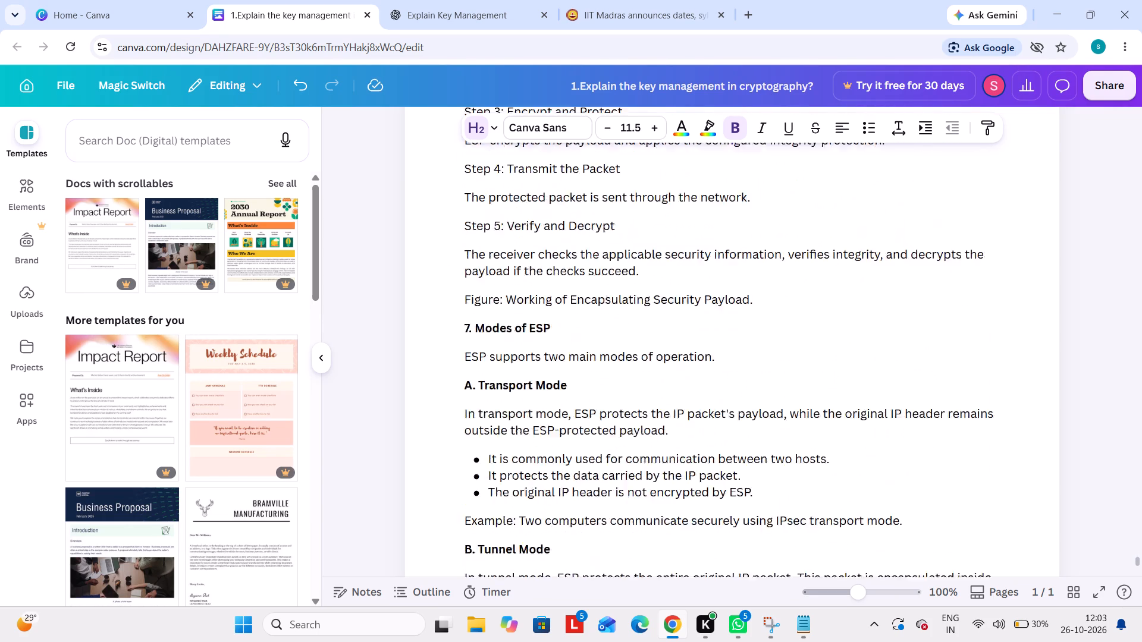
scroll(474, 275, down, 1)
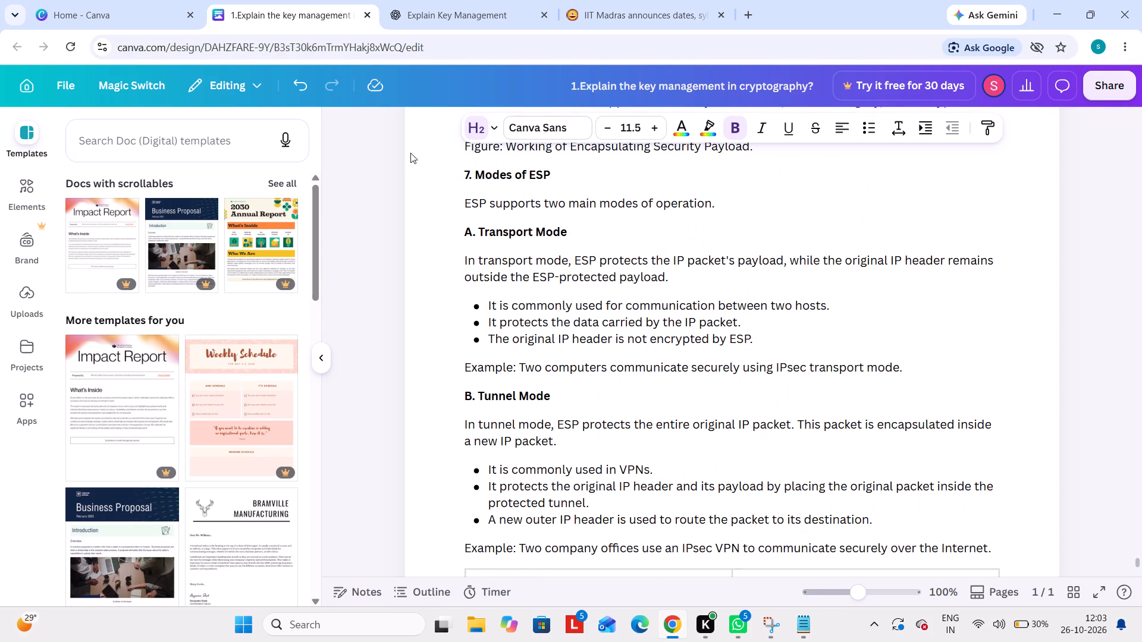
click(472, 177)
key(Right)
key(BackSpace)
key(BackSpace)
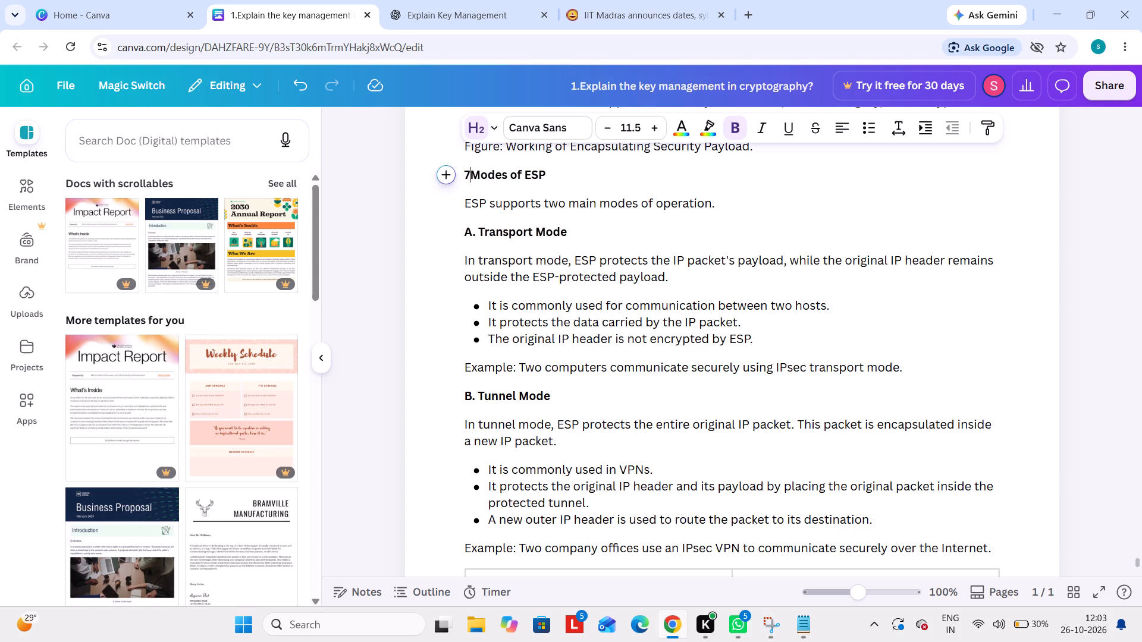
key(BackSpace)
scroll(472, 177, down, 5)
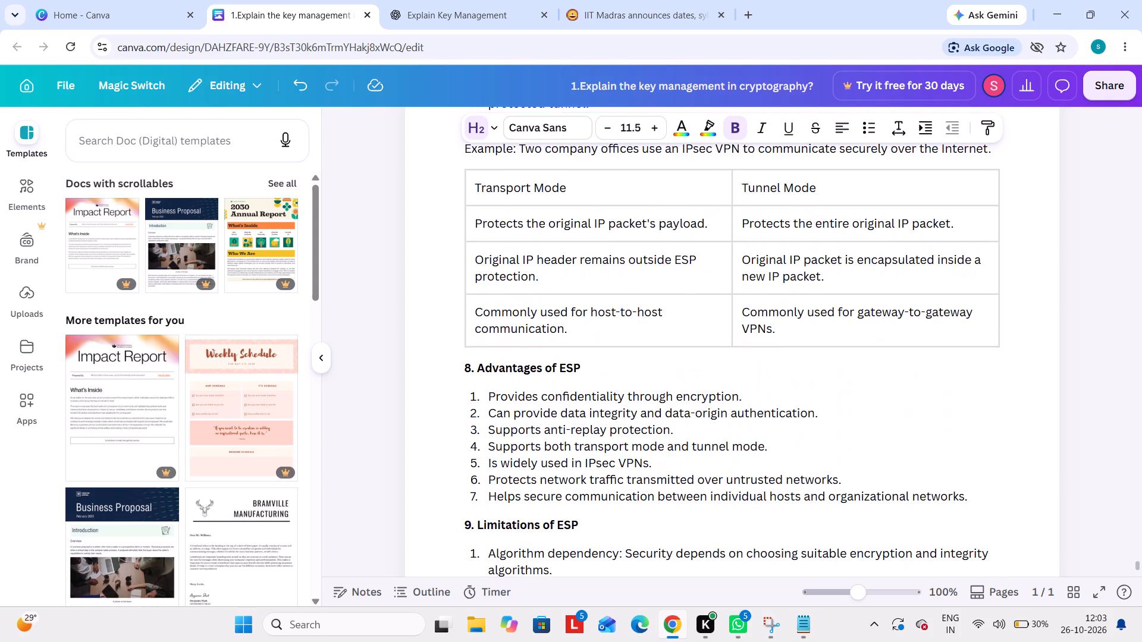
click(470, 367)
key(Right)
key(Right)
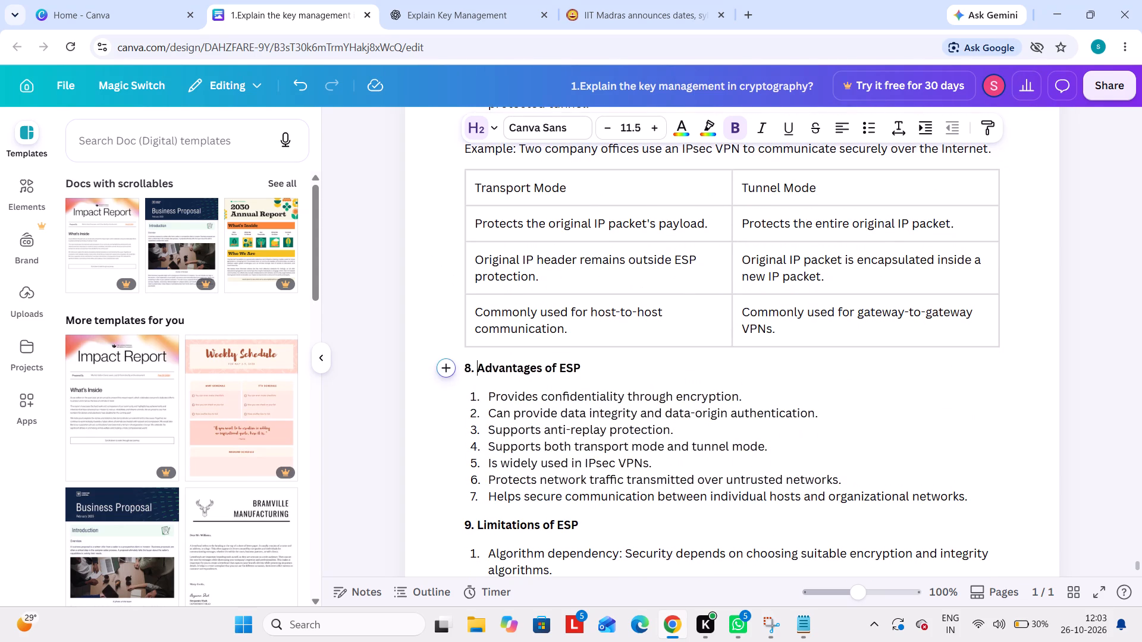
key(Right)
key(Left)
key(BackSpace)
key(BackSpace)
key(BackSpace)
Remove the number prefix from the heading "Limitations of ESP".
scroll(470, 367, down, 4)
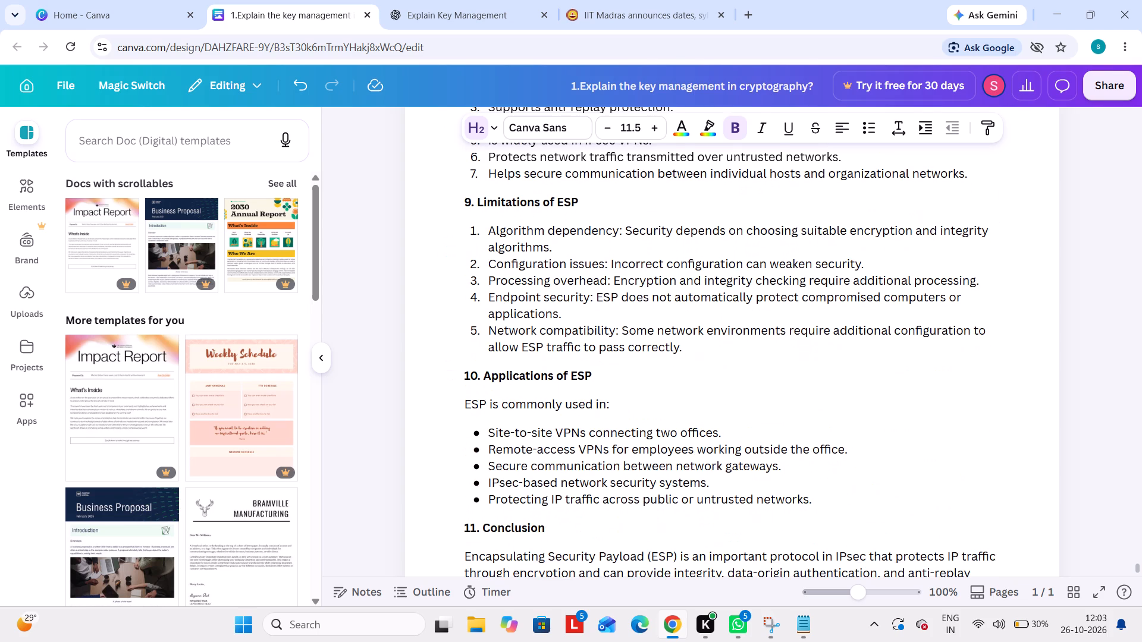
click(475, 199)
key(Right)
key(BackSpace)
key(BackSpace)
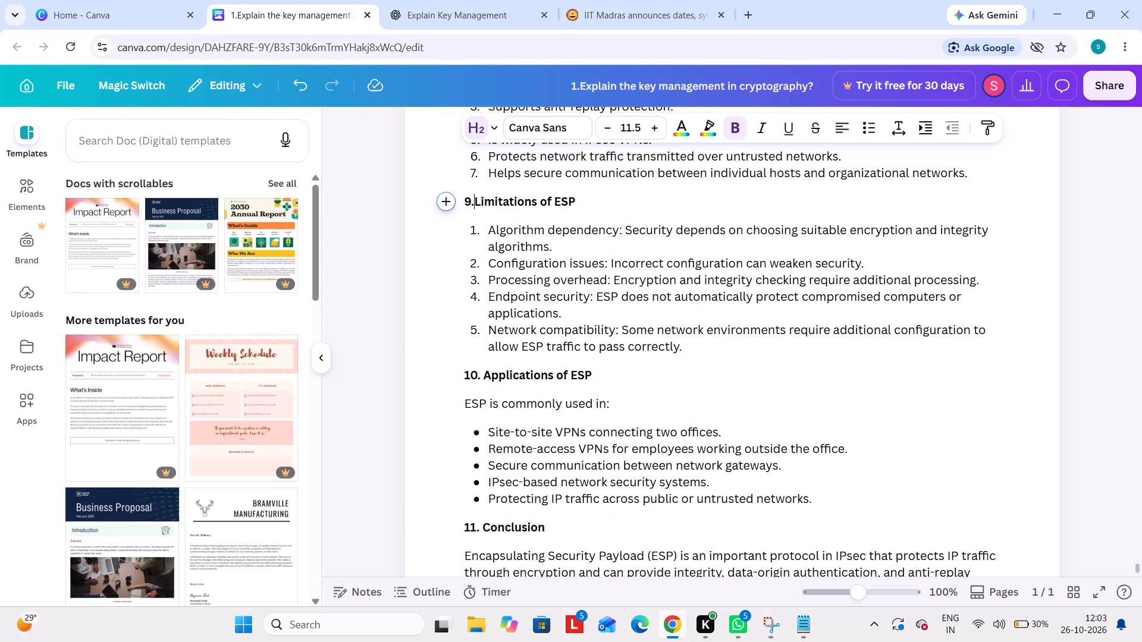
key(BackSpace)
drag(463, 366, 499, 500)
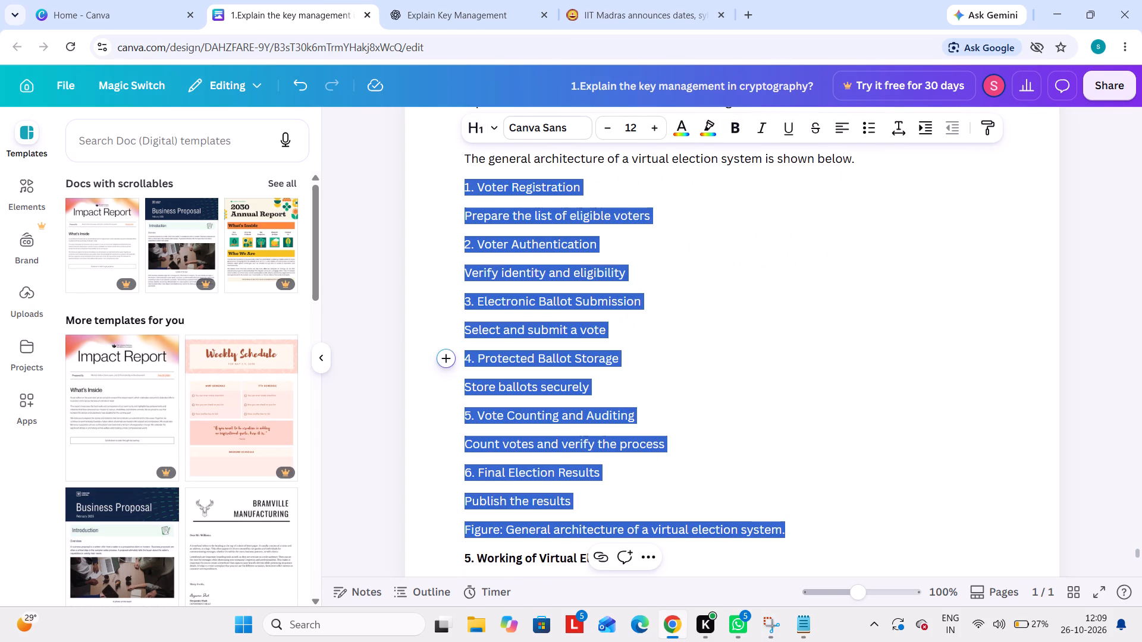
key(BackSpace)
key(ctrl+v)
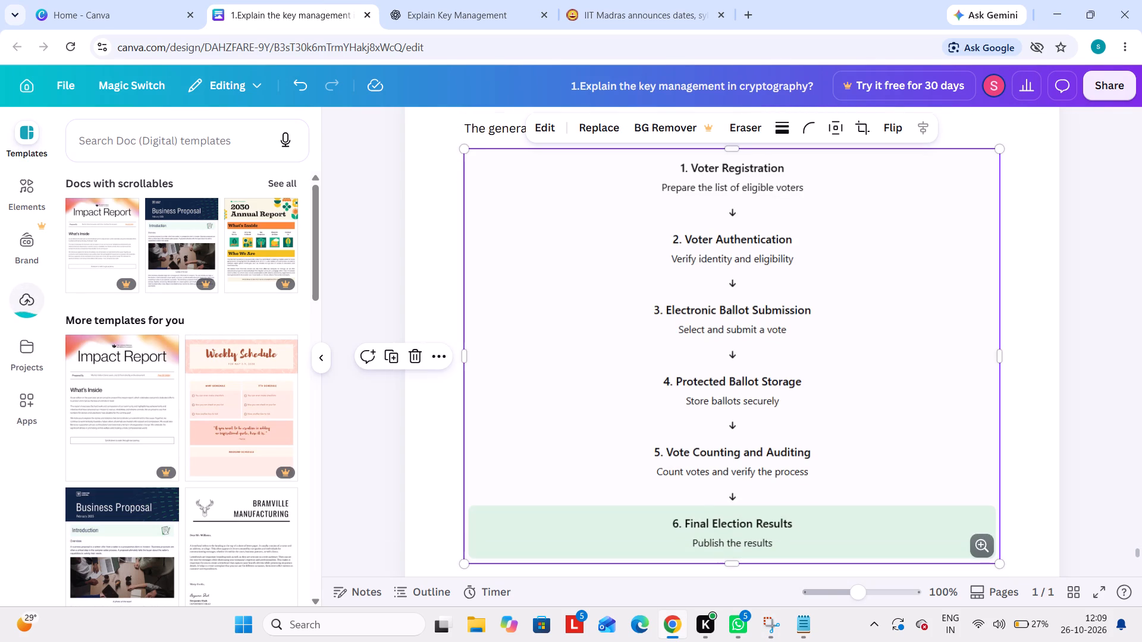
scroll(786, 522, down, 1)
click(444, 476)
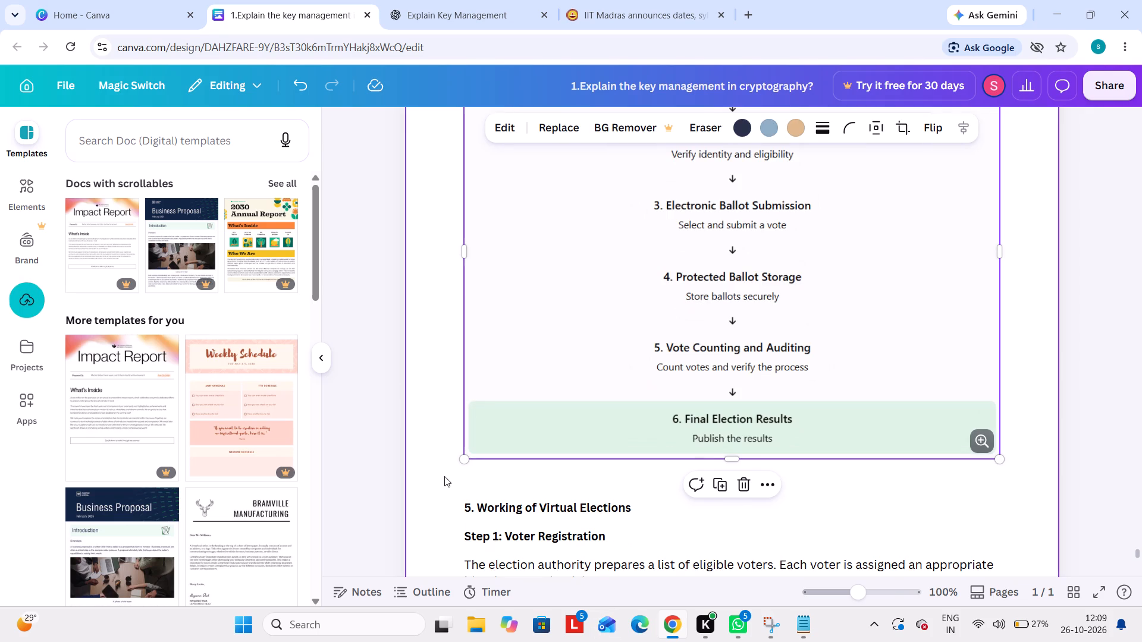
Remove the number from the "Working of Virtual Elections" heading.
scroll(444, 476, down, 6)
scroll(444, 476, up, 2)
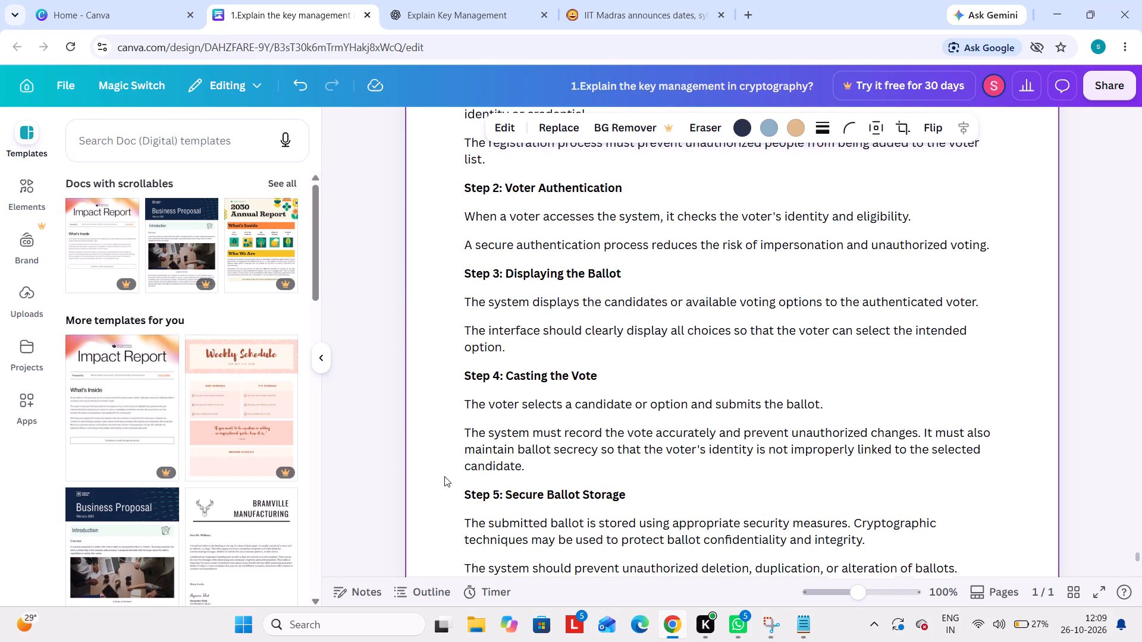
scroll(548, 195, up, 2)
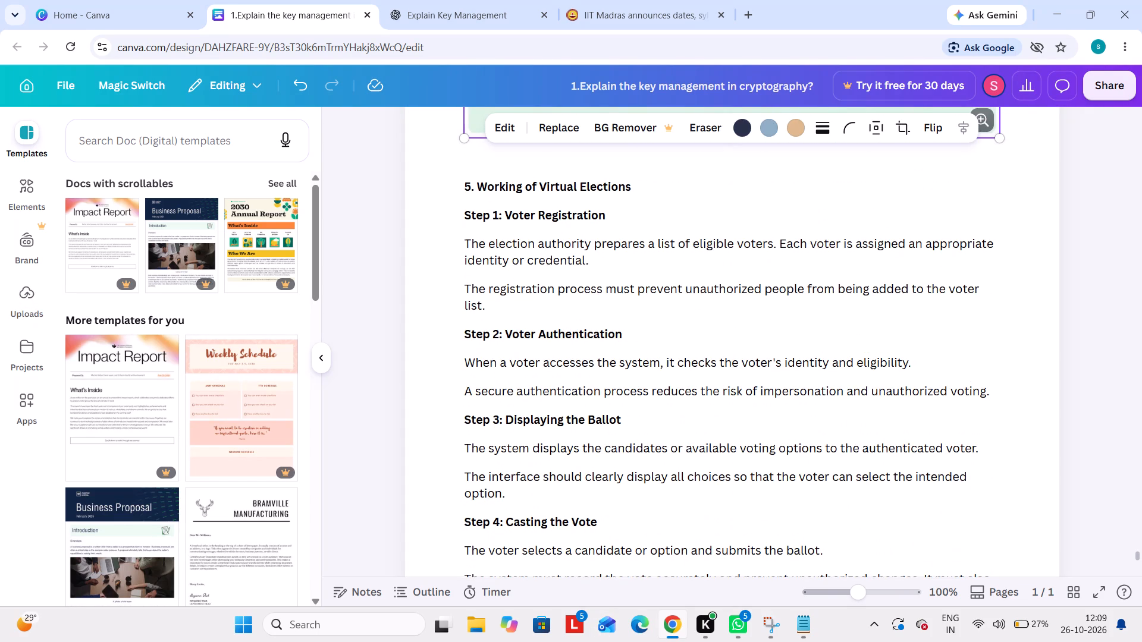
click(476, 186)
key(BackSpace)
key(BackSpace)
key(BackSpace)
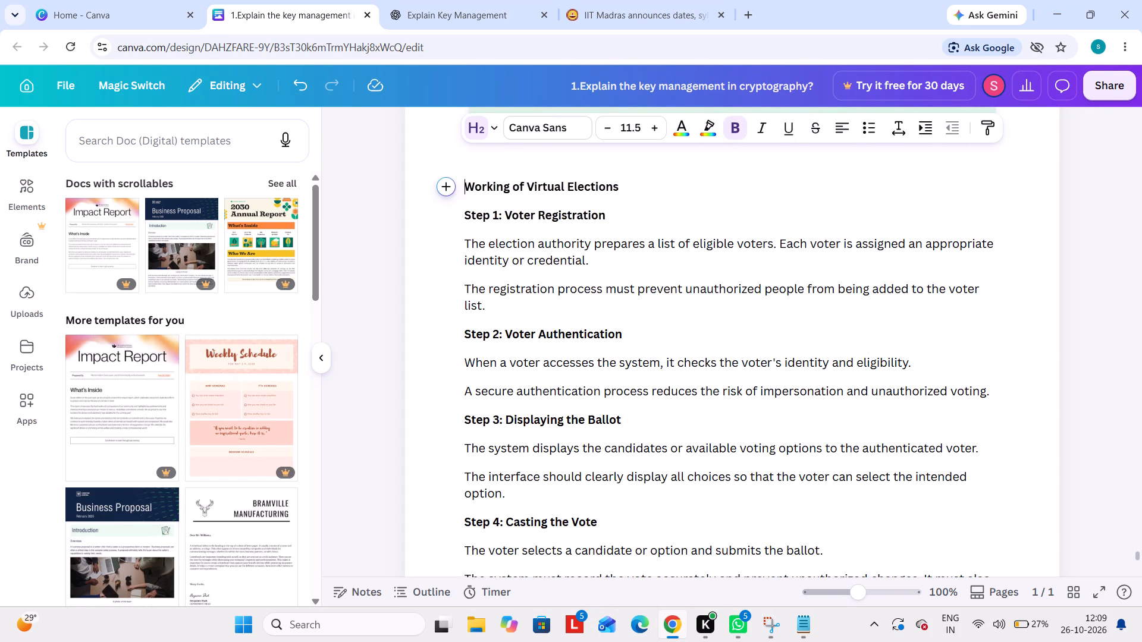
Remove the number from the "Security Requirements of Virtual Elections" heading.
scroll(476, 186, down, 7)
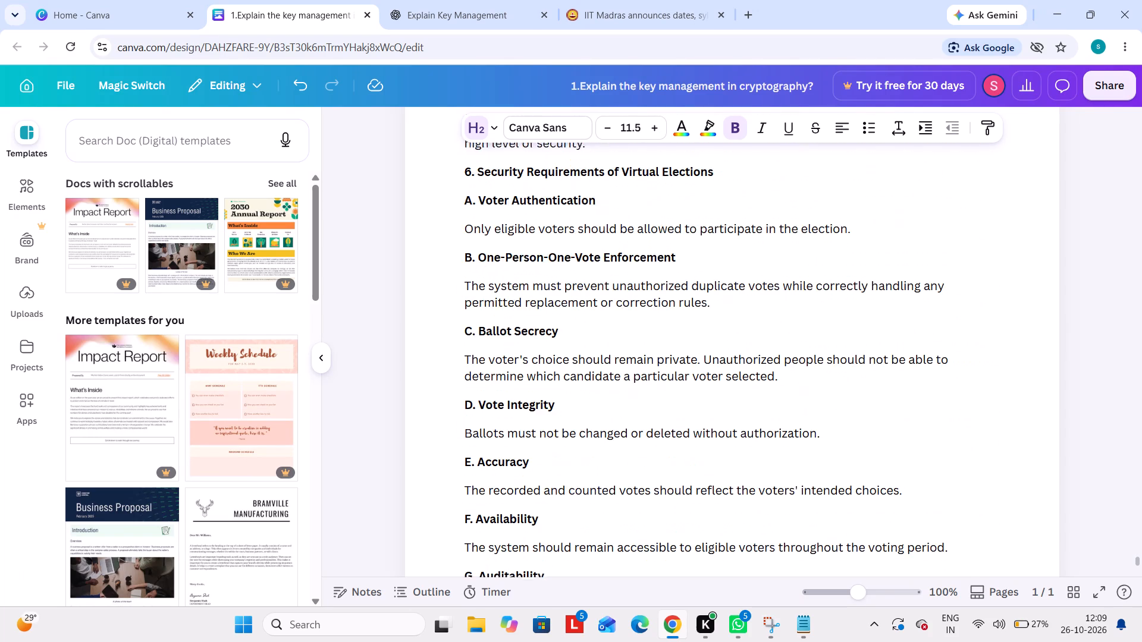
click(479, 156)
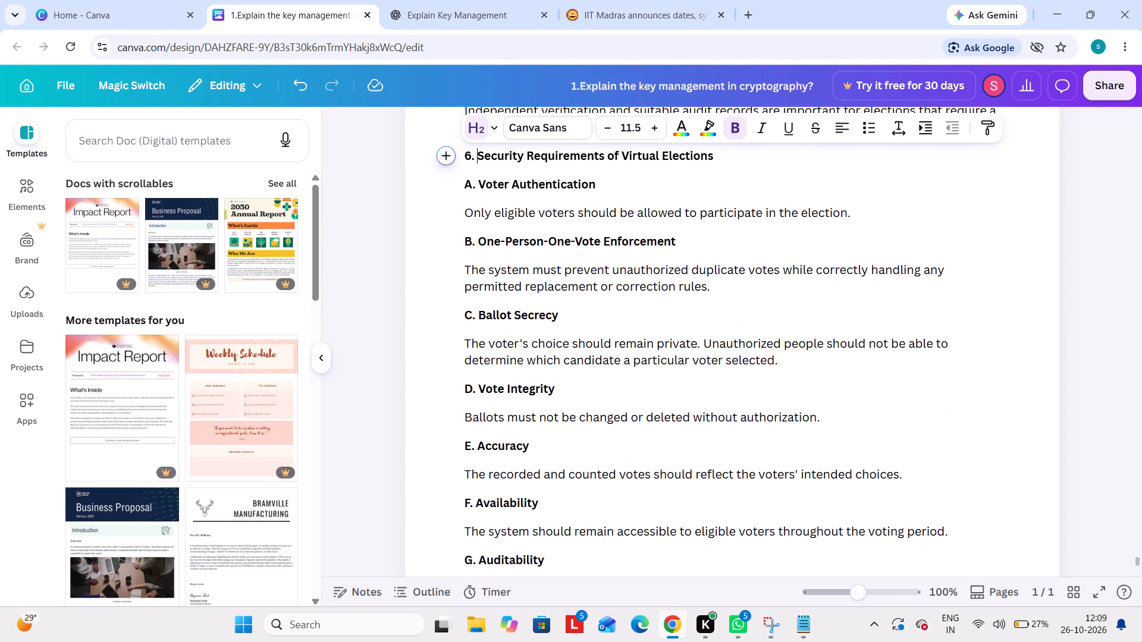
key(BackSpace)
key(BackSpace)
key(BackSpace)
Remove the number from the "Role of Cryptography in Virtual Elections" heading.
scroll(479, 156, down, 4)
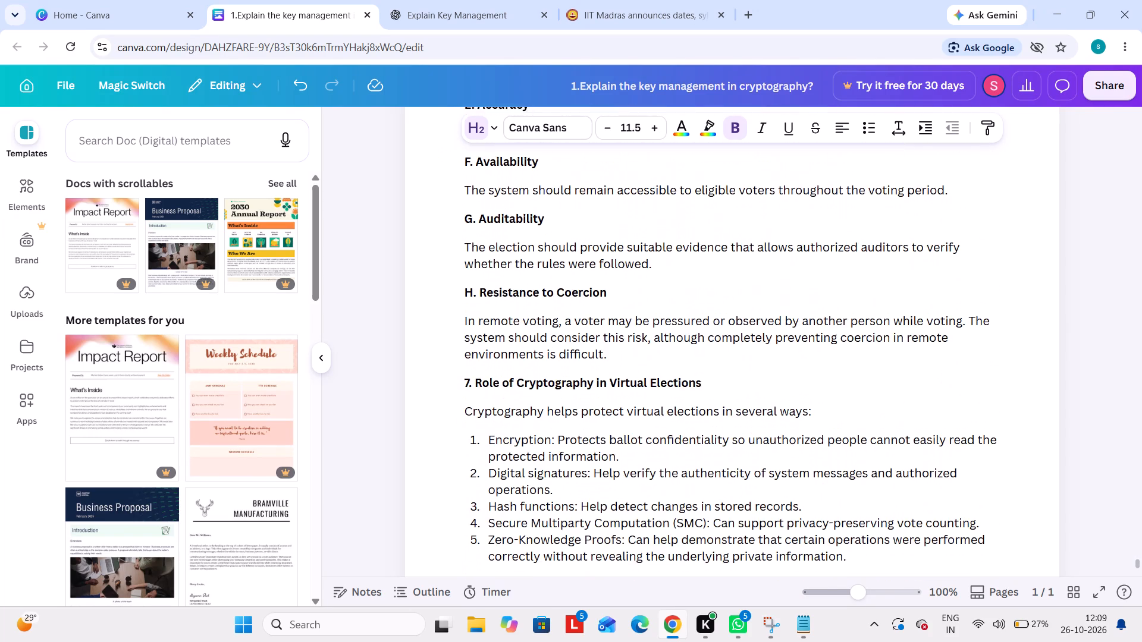
scroll(479, 156, down, 1)
click(474, 160)
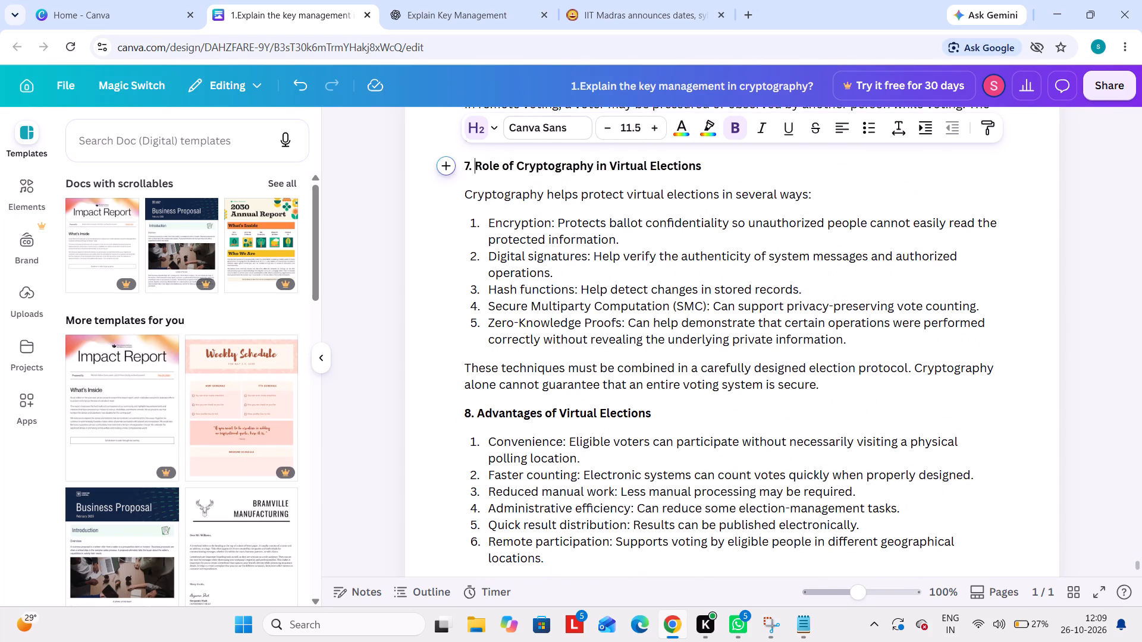
key(BackSpace)
key(BackSpace)
right_click(474, 160)
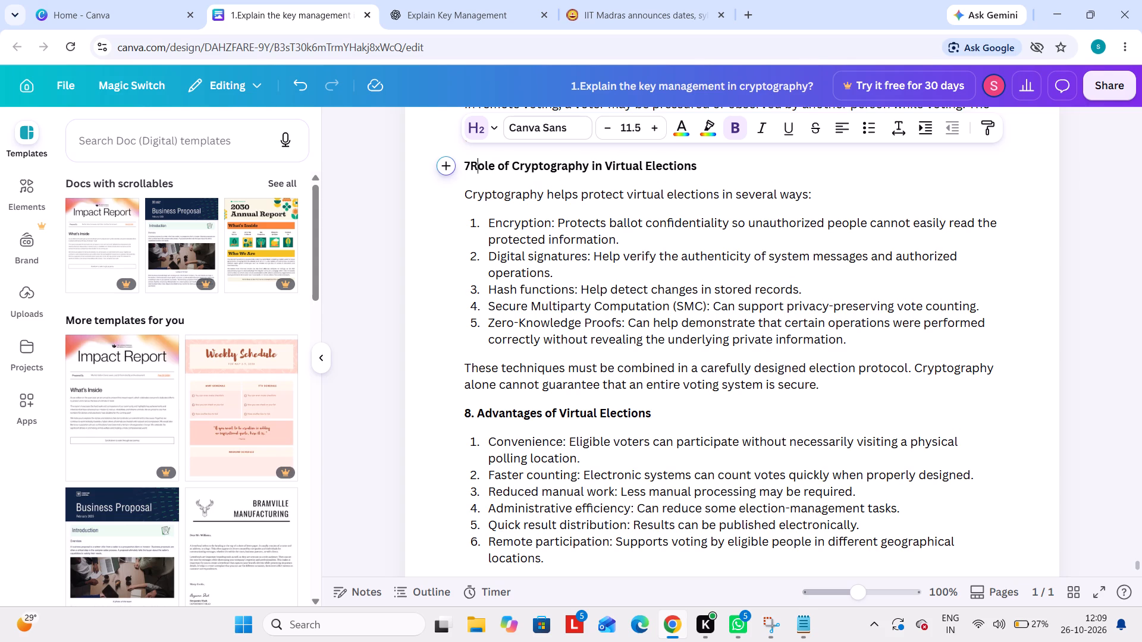
key(Left)
key(BackSpace)
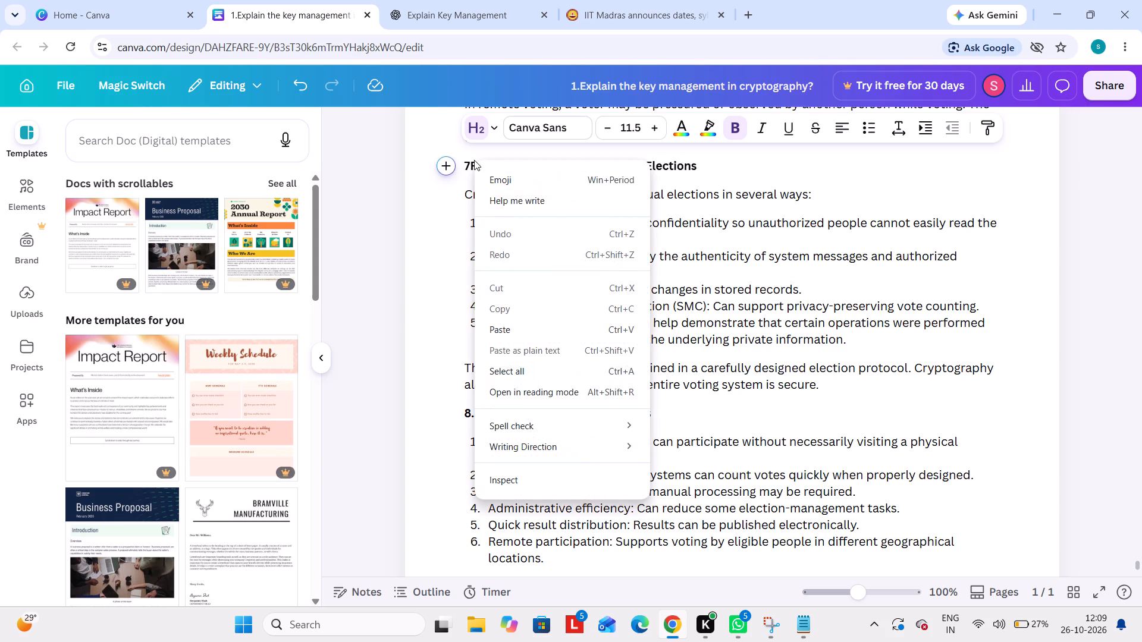
click(474, 160)
click(474, 160)
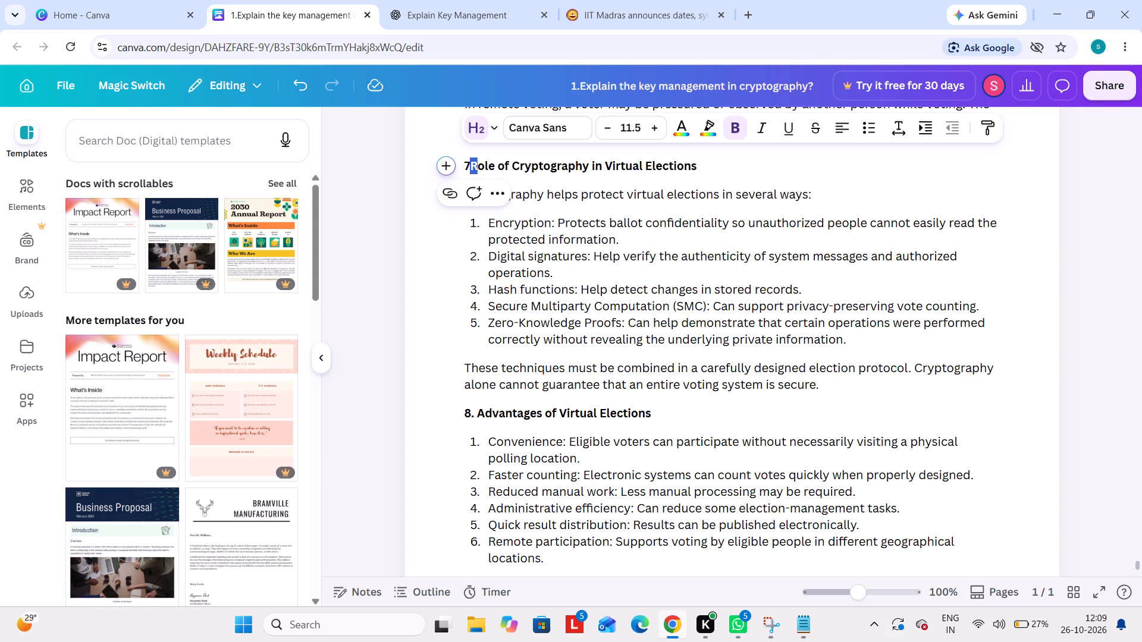
key(Left)
key(BackSpace)
Remove the number from the "Advantages of Virtual Elections" heading.
scroll(474, 160, down, 2)
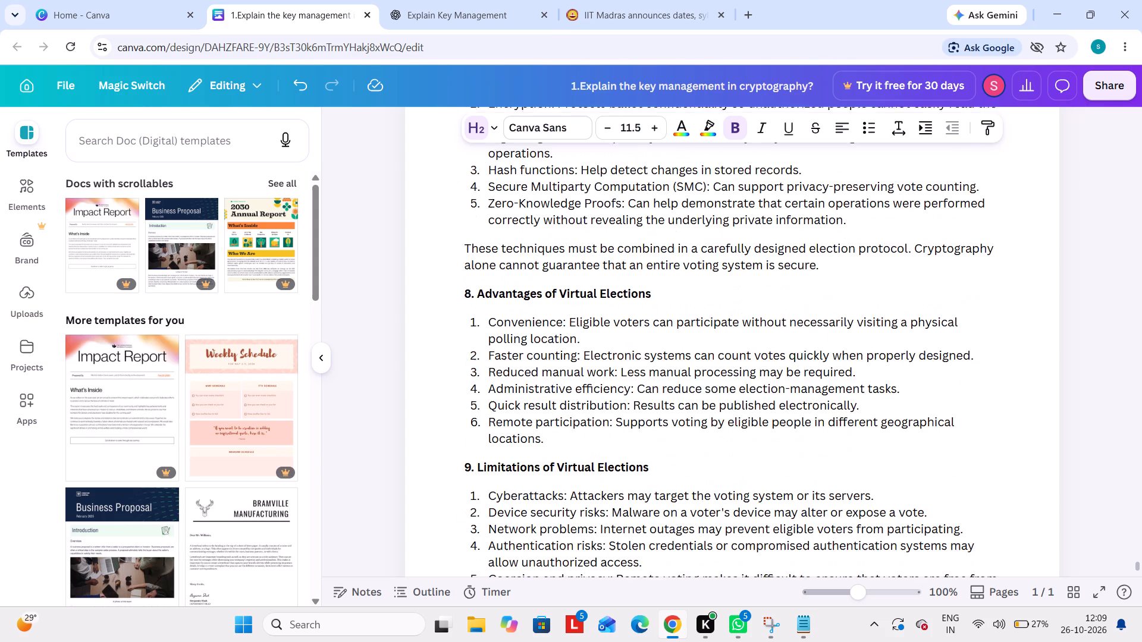
click(482, 285)
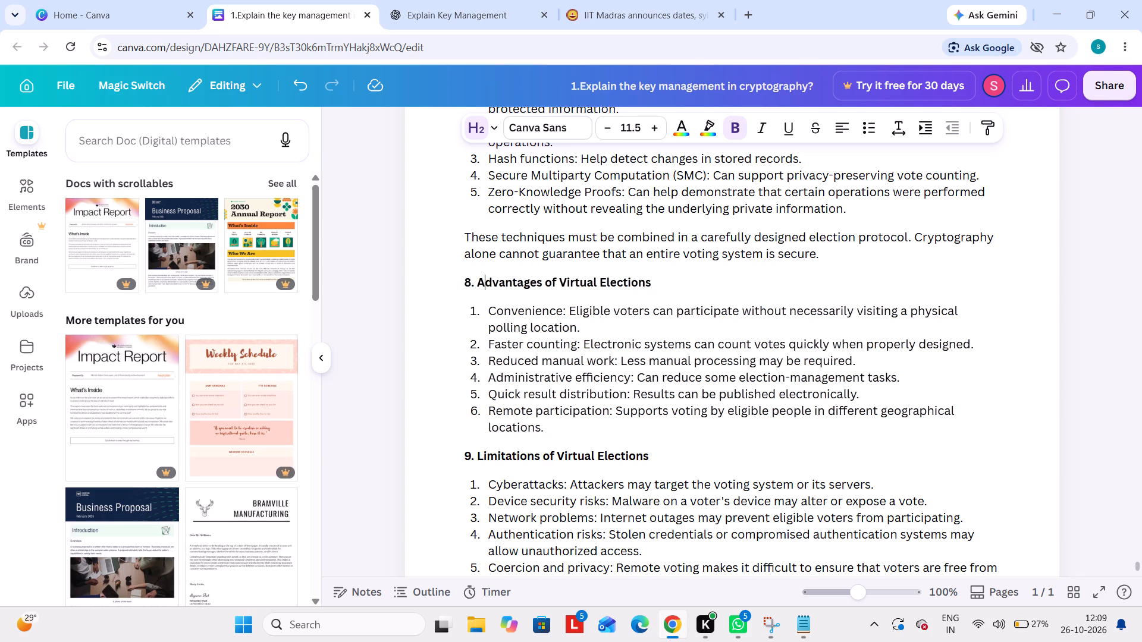
key(Left)
key(BackSpace)
key(BackSpace)
key(BackSpace)
Remove the number from the "Limitations of Virtual Elections" heading, keeping it on its own line outside the numbered list.
scroll(482, 285, down, 1)
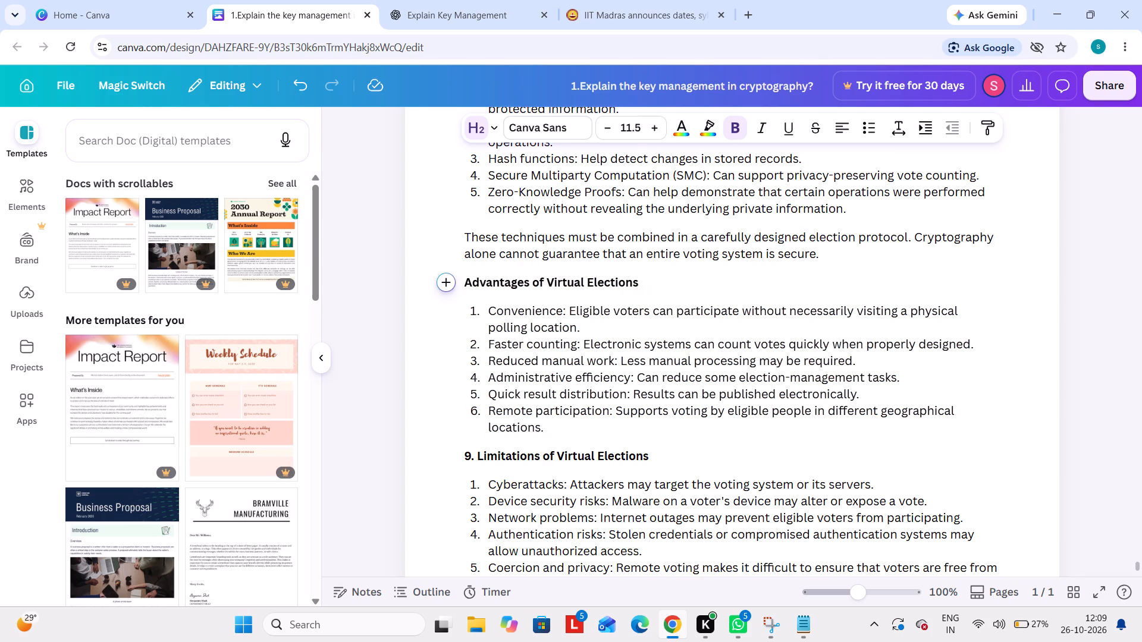
scroll(482, 285, down, 1)
click(481, 303)
key(Left)
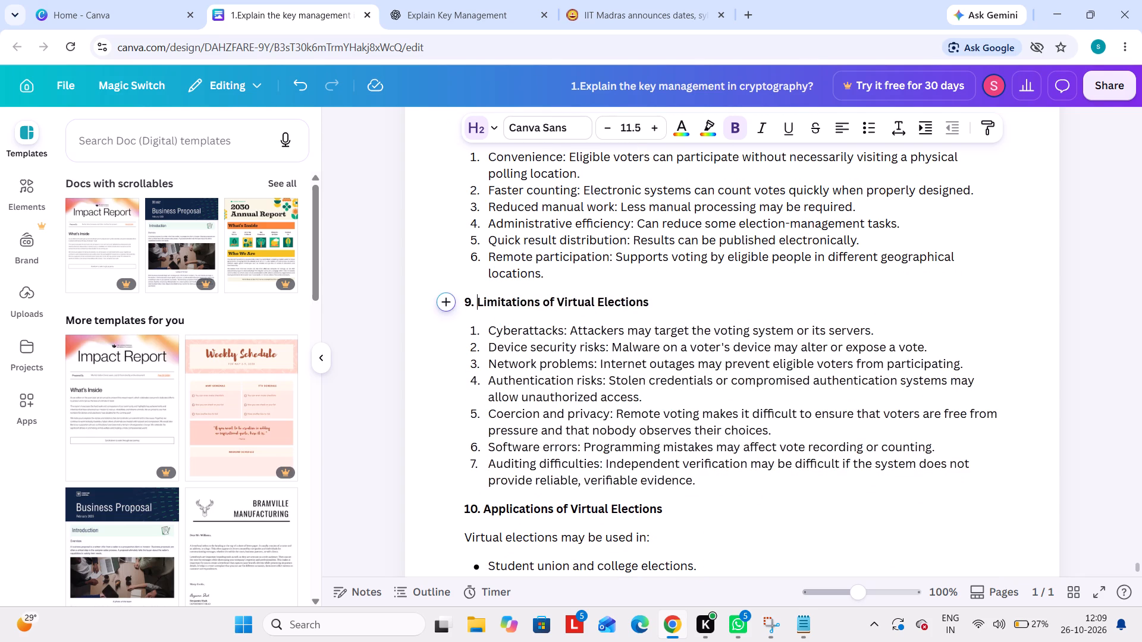
key(BackSpace)
key(BackSpace)
key(BackSpace)
key(BackSpace)
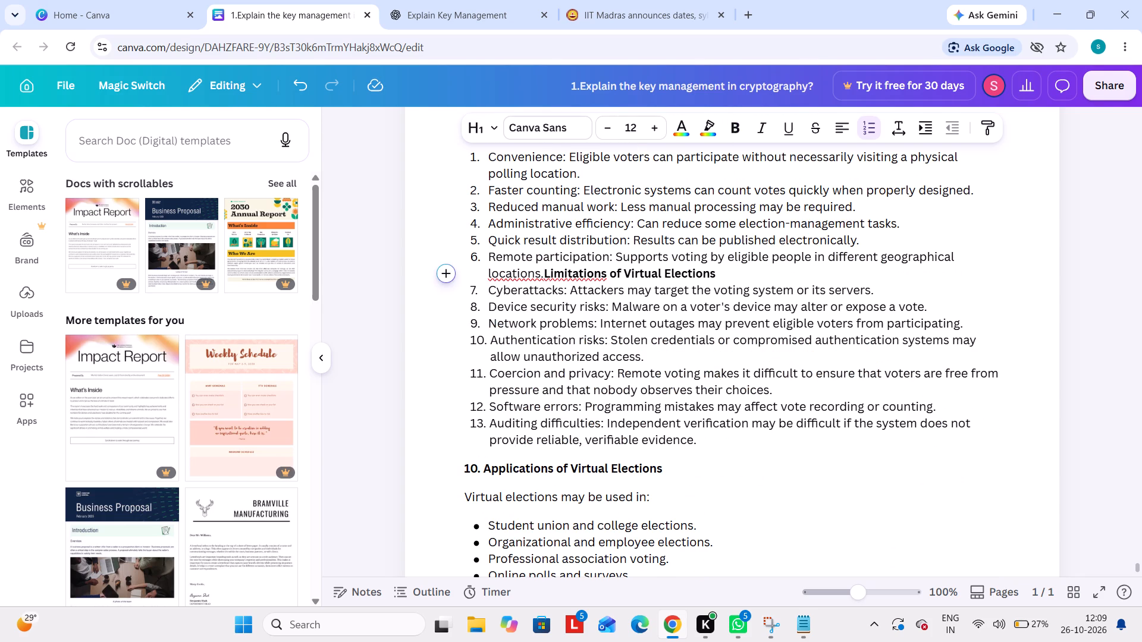
key(Return)
key(BackSpace)
key(BackSpace)
key(Return)
key(BackSpace)
Delete the "Applications of Virtual Elections" and "Conclusion" sections at the end of the document.
scroll(481, 303, down, 1)
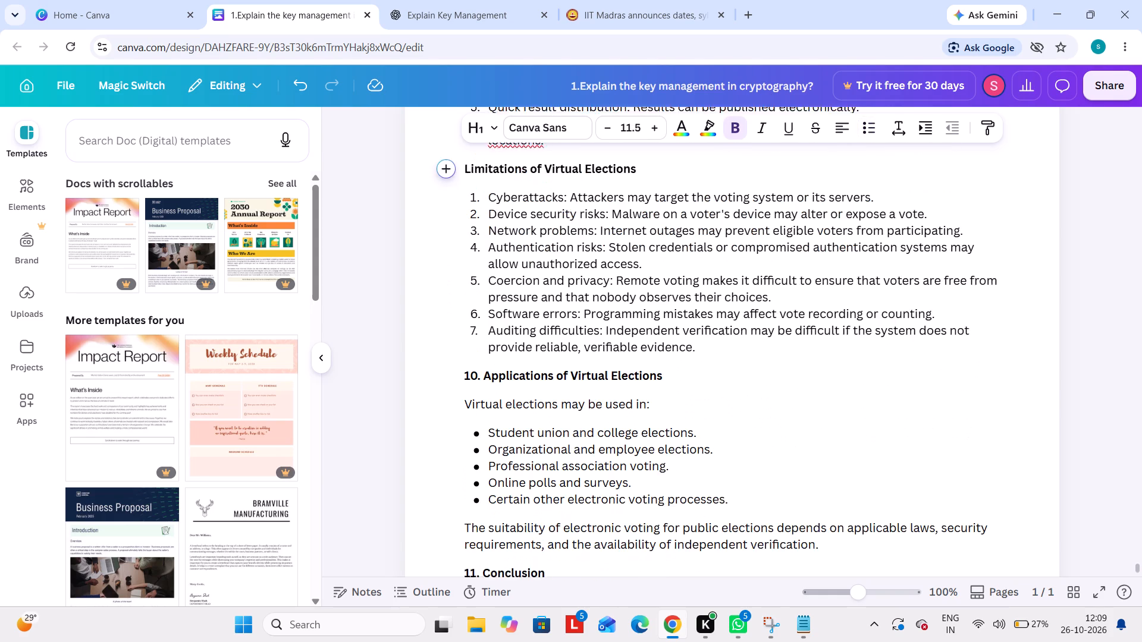
scroll(481, 303, down, 2)
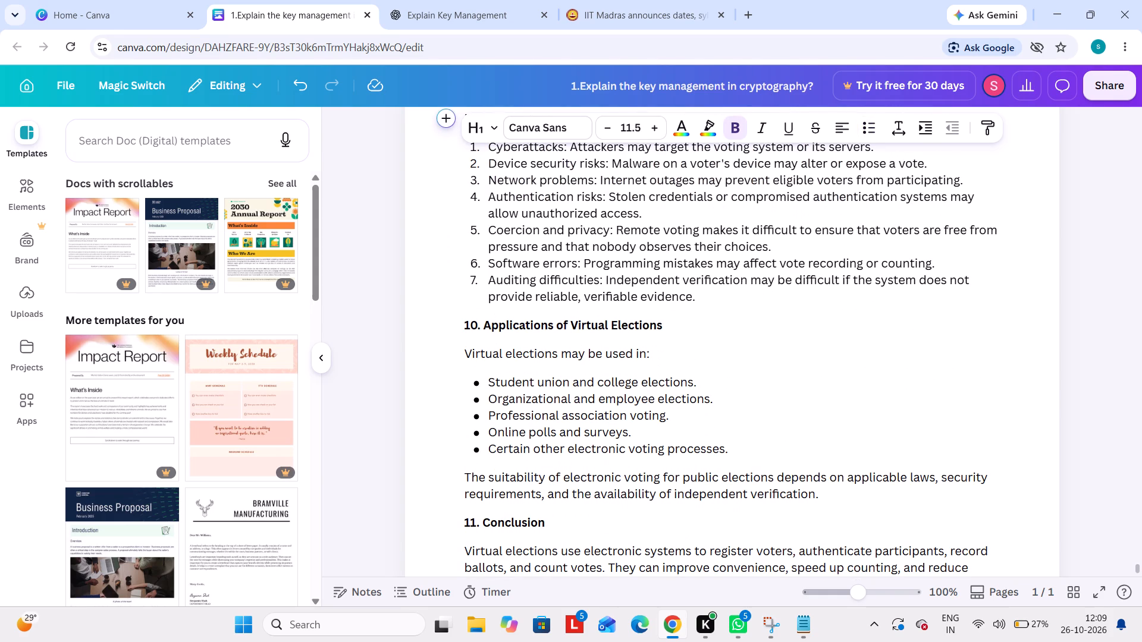
drag(461, 325, 501, 366)
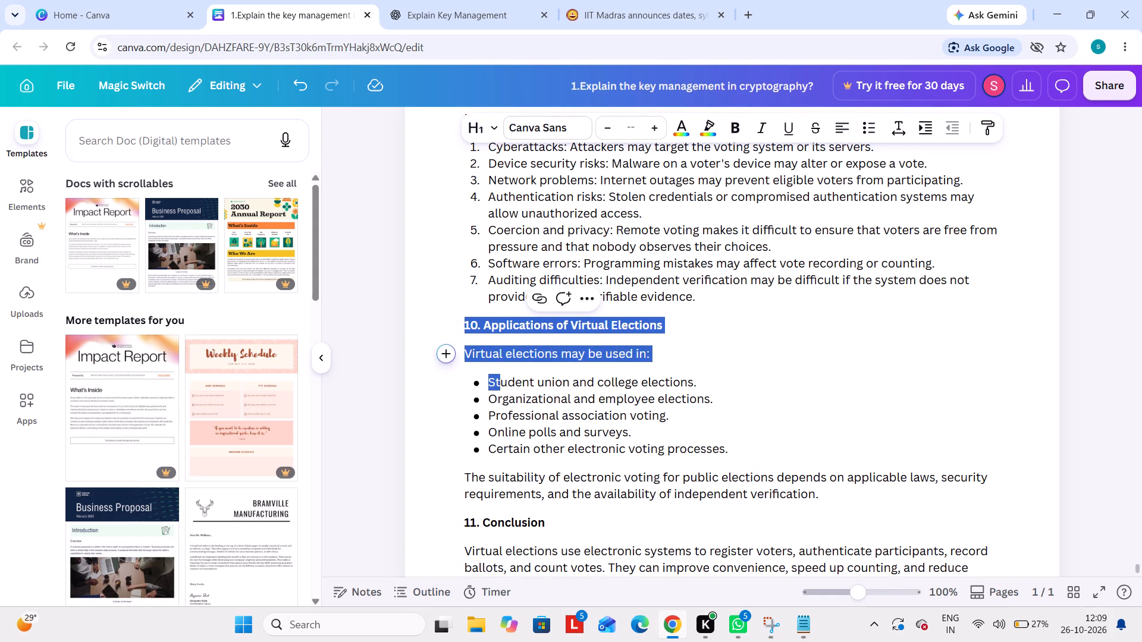
click(739, 369)
scroll(739, 369, up, 2)
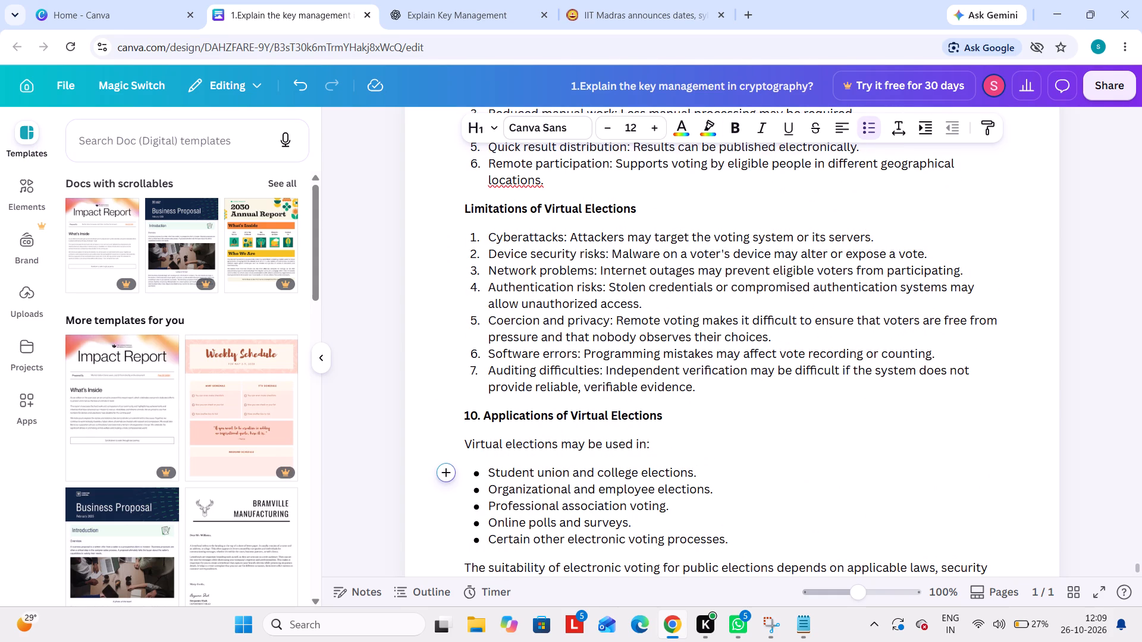
drag(462, 410, 576, 641)
key(BackSpace)
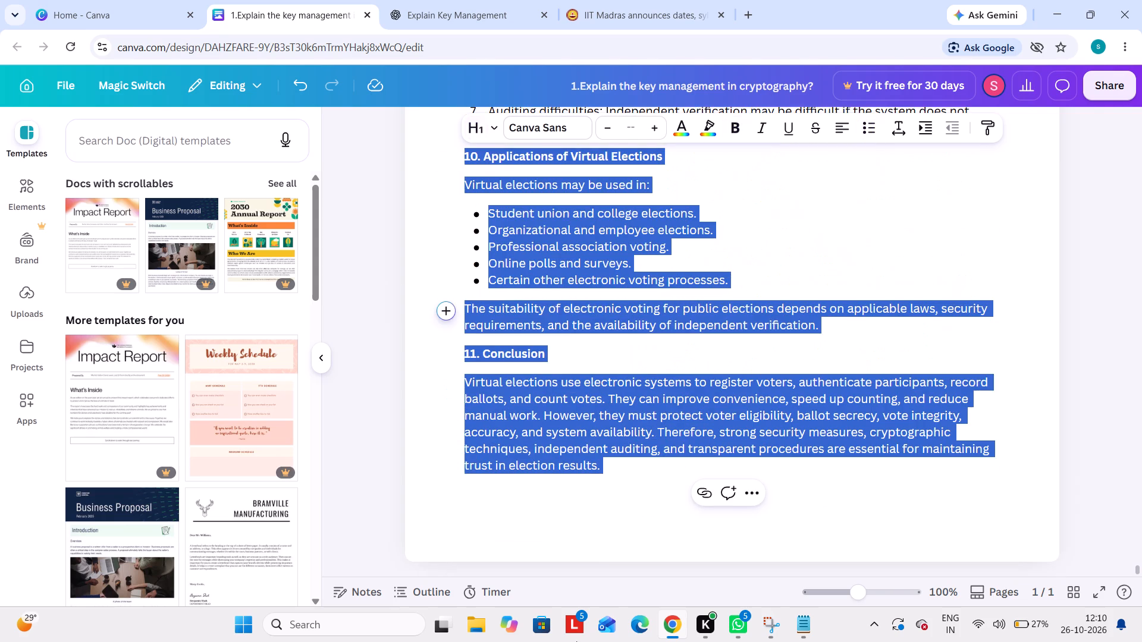
In the Notepad notes, copy the whole Module V Answer 7 from "Explain Single Sign-On (SSO)" through its conclusion.
click(816, 624)
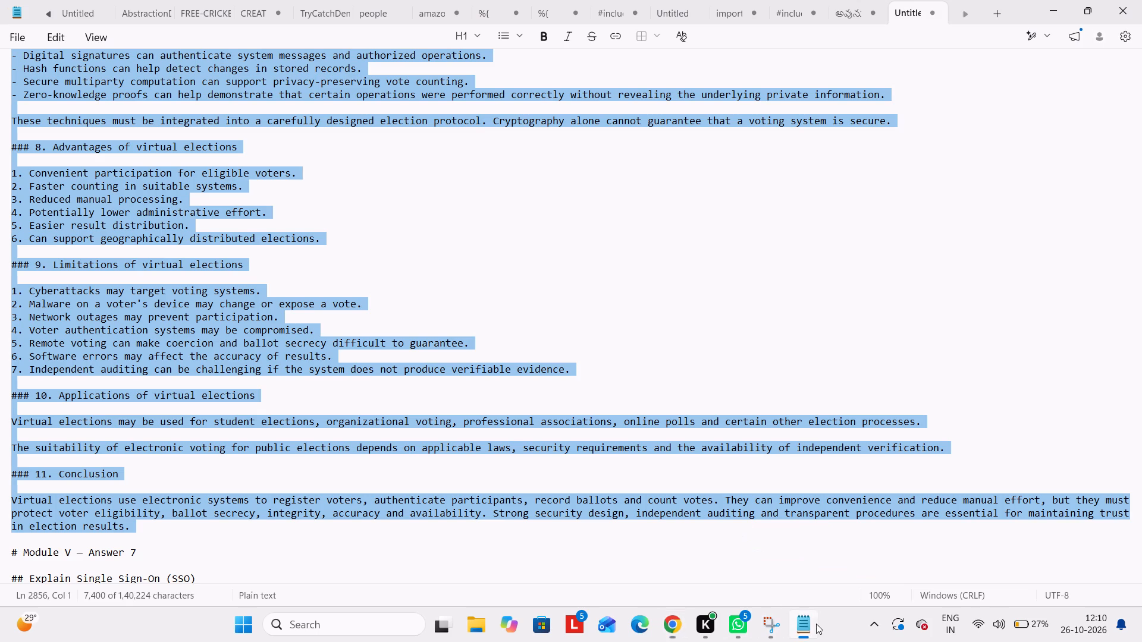
scroll(354, 435, down, 3)
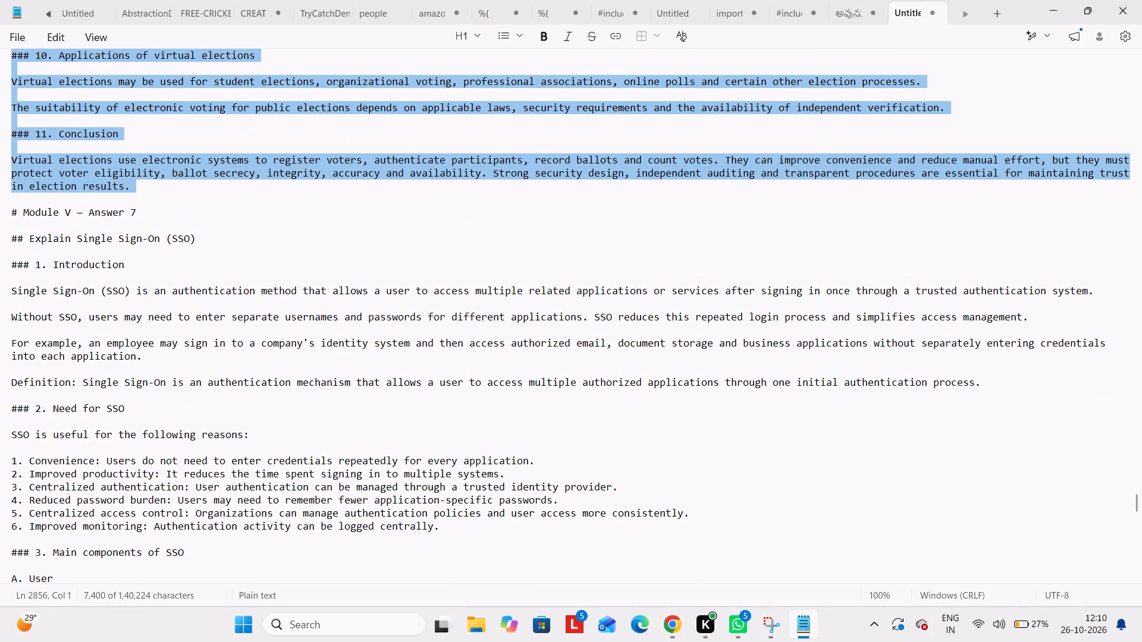
drag(27, 240, 192, 641)
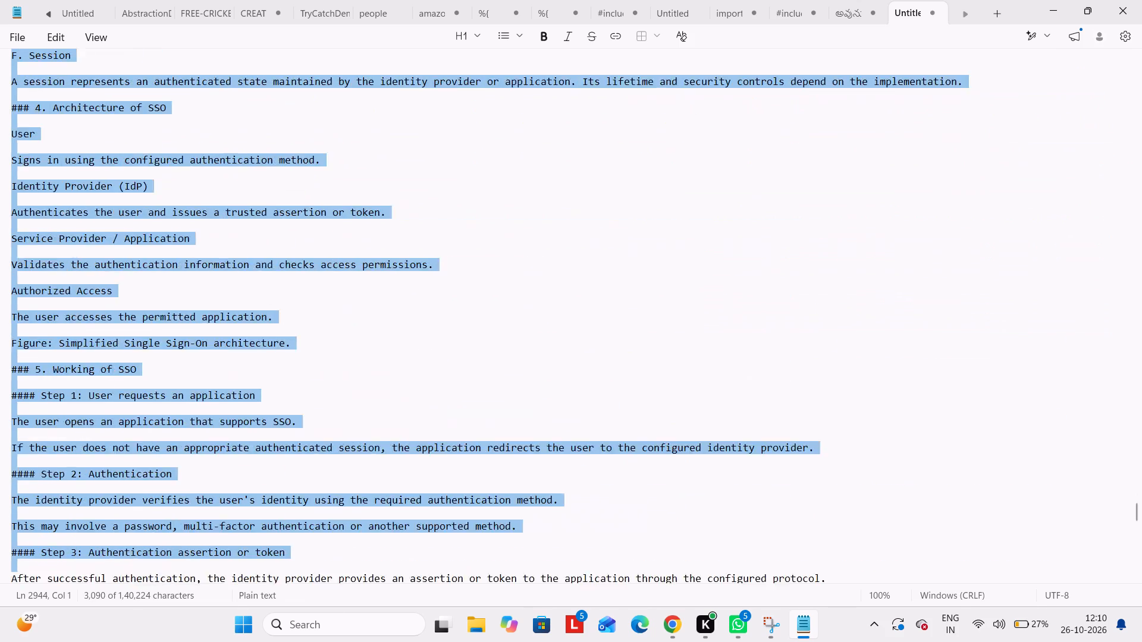
drag(192, 641, 245, 576)
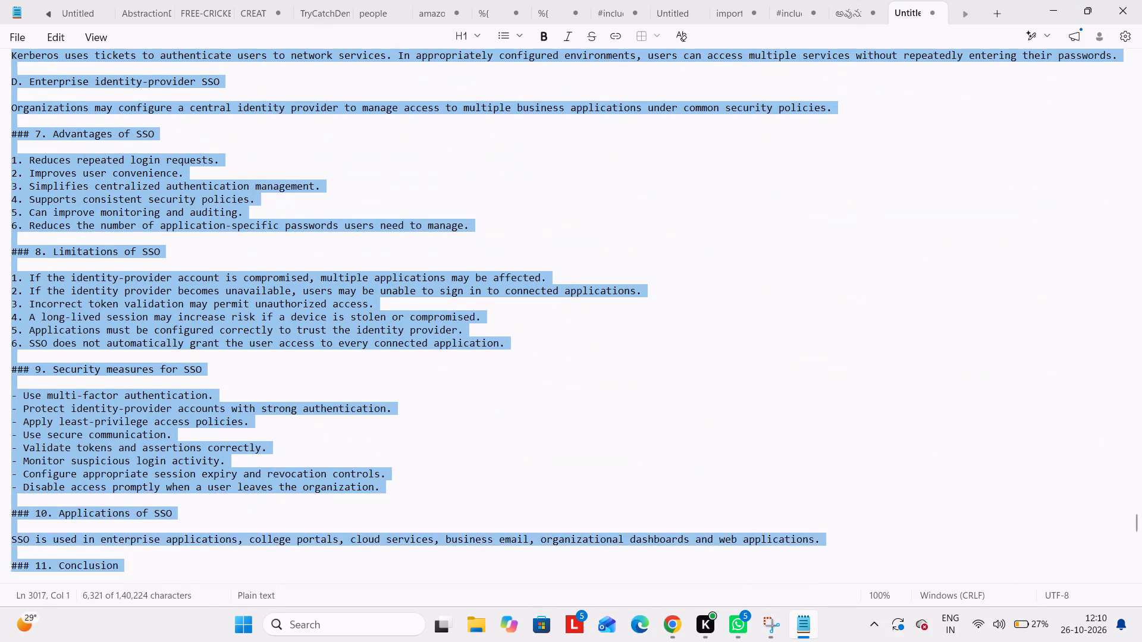
drag(245, 576, 599, 297)
key(ctrl+c)
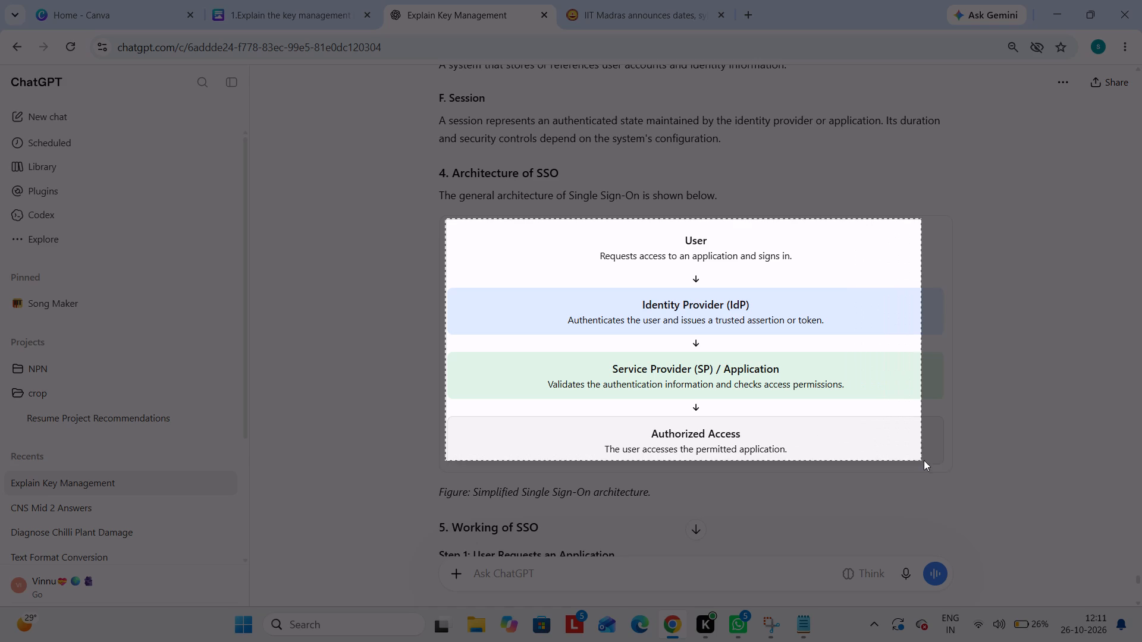
drag(924, 460, 949, 469)
scroll(924, 460, right, 1)
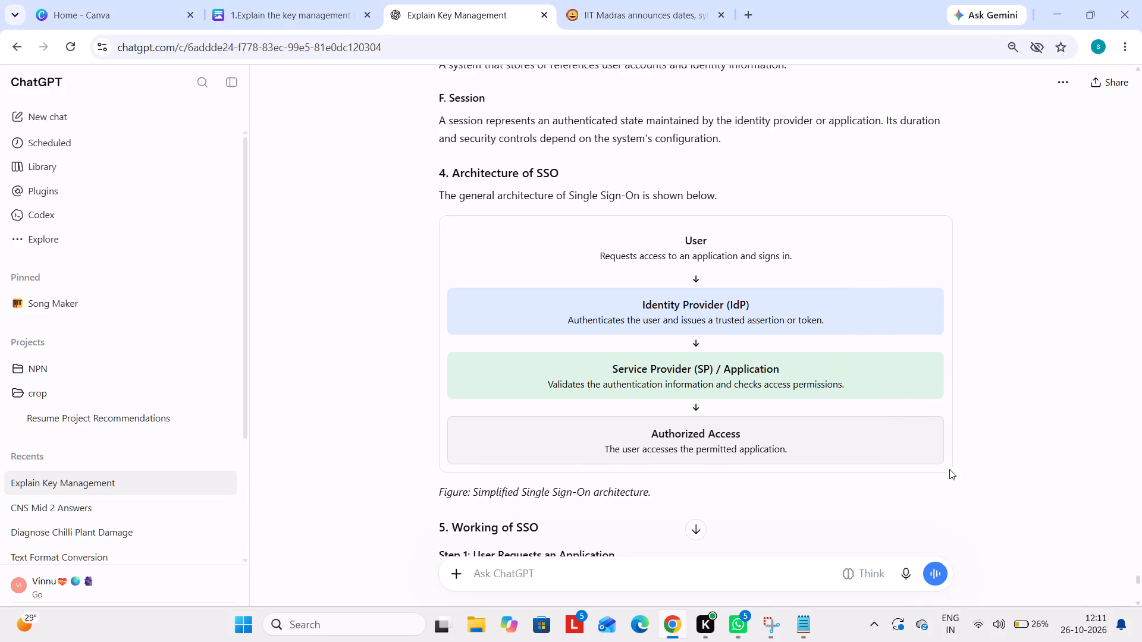
click(1000, 380)
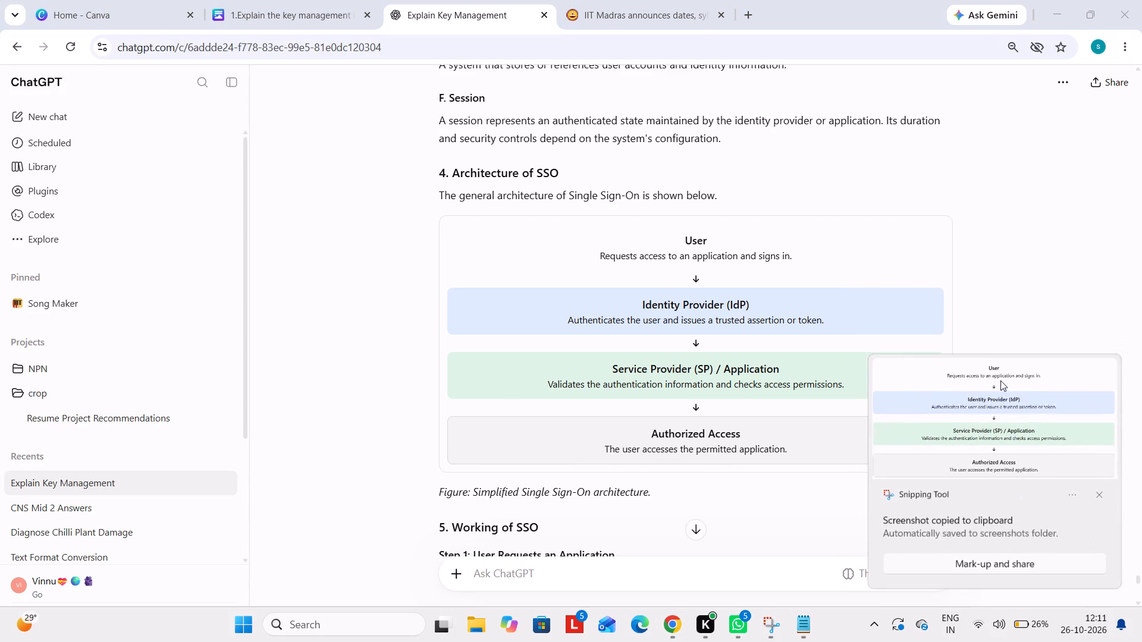
key(ctrl+c)
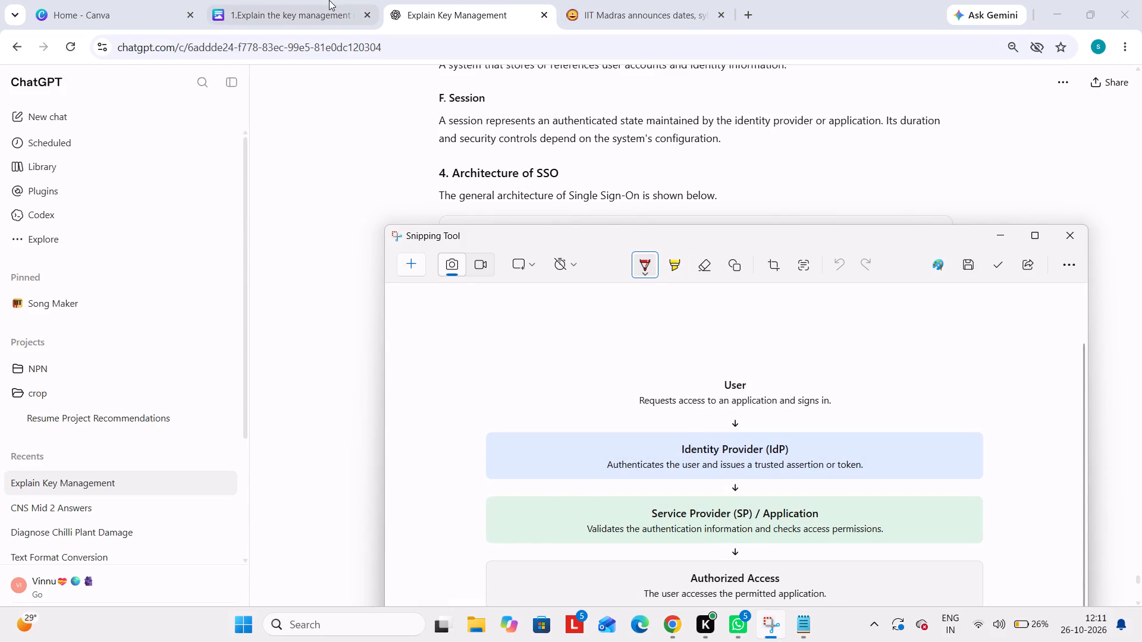
In the Canva document, replace the SSO architecture text lines from "User" through the figure caption with the copied diagram.
click(329, 0)
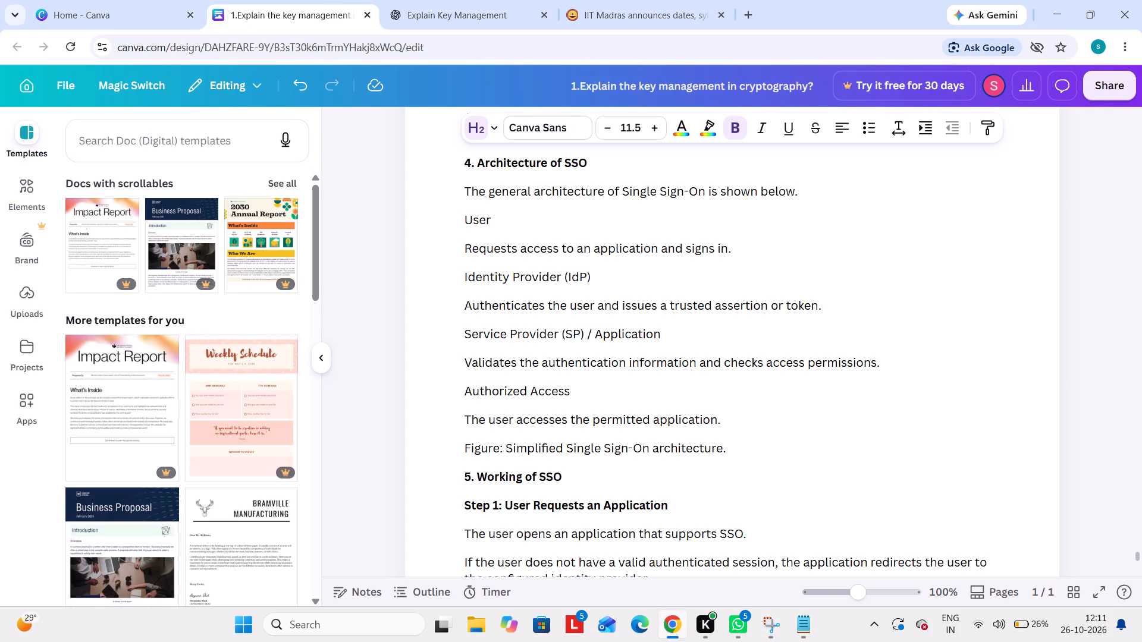
drag(465, 221, 741, 434)
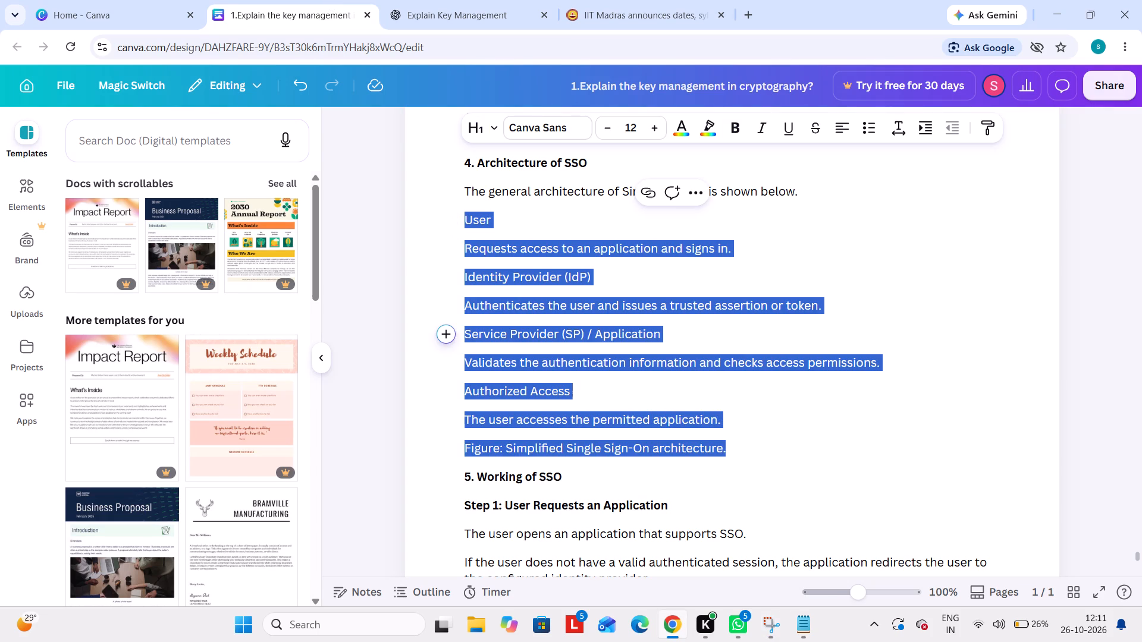
key(BackSpace)
key(ctrl+v)
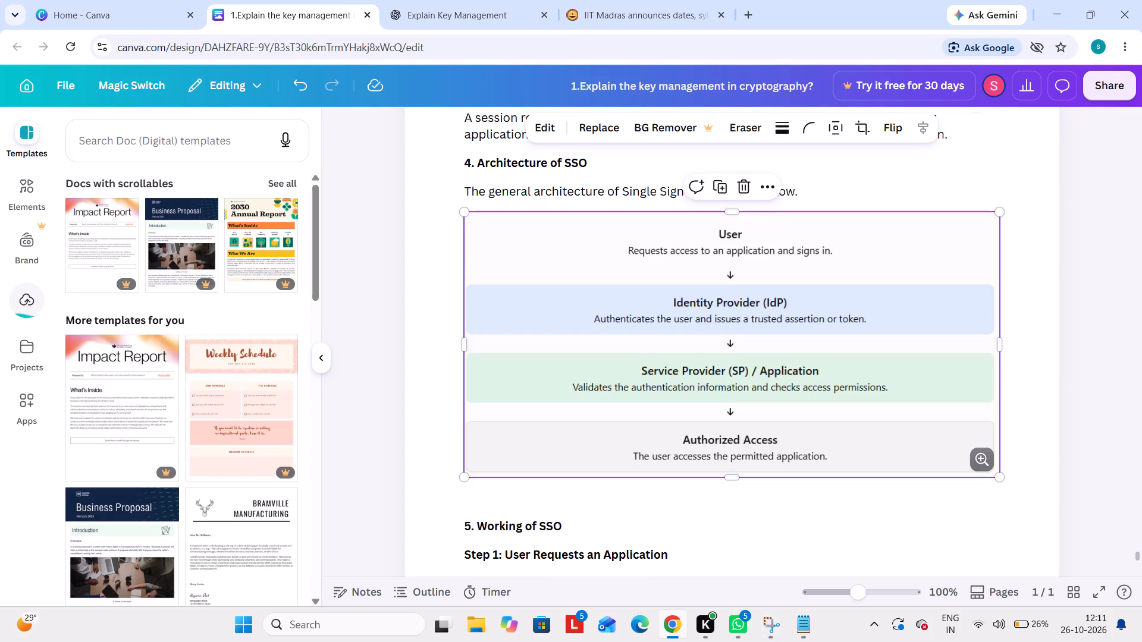
Remove the number from the "Architecture of SSO" heading above the pasted diagram.
scroll(741, 434, down, 5)
scroll(741, 434, up, 8)
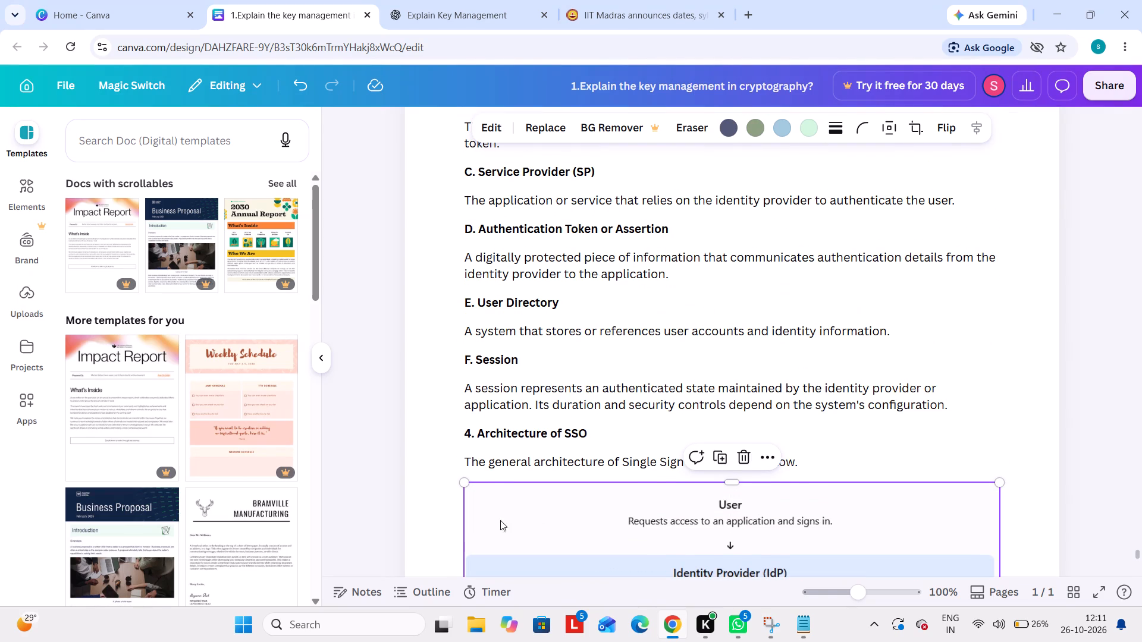
click(479, 432)
key(BackSpace)
key(BackSpace)
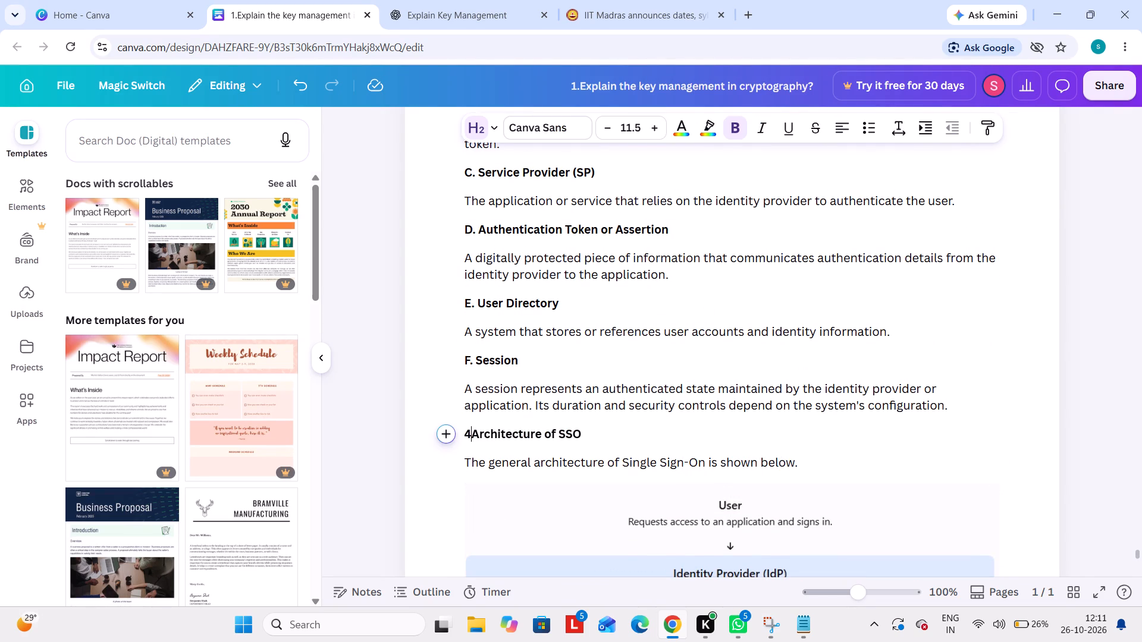
key(BackSpace)
scroll(479, 432, down, 4)
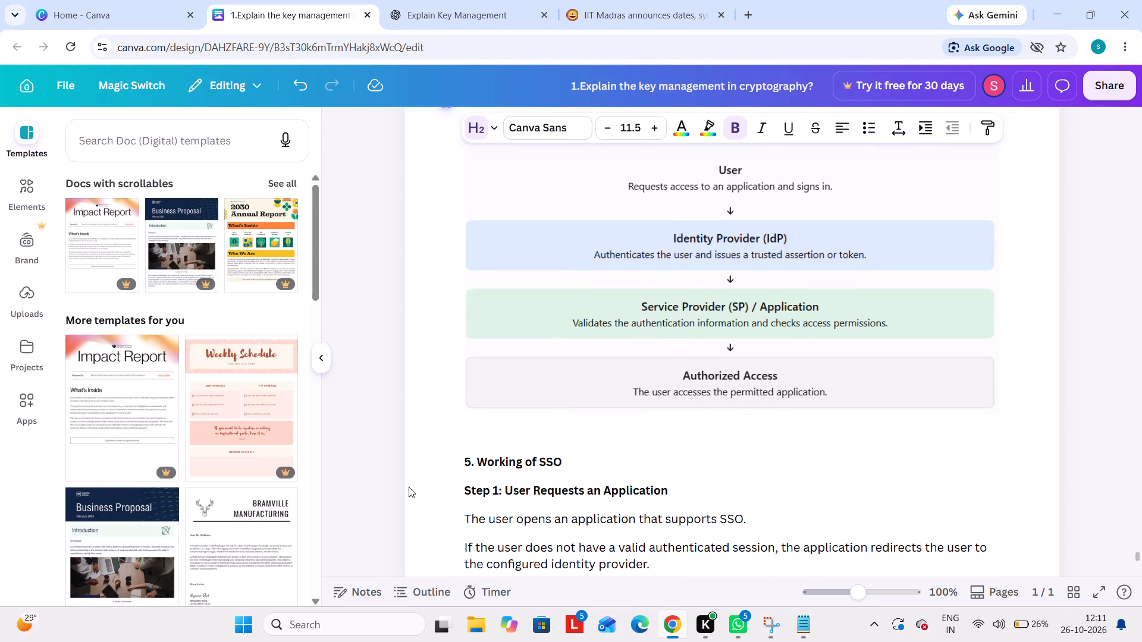
Remove the numbers from answer 7's "Working of SSO" and "Types and Technologies of SSO" headings.
click(487, 457)
key(Left)
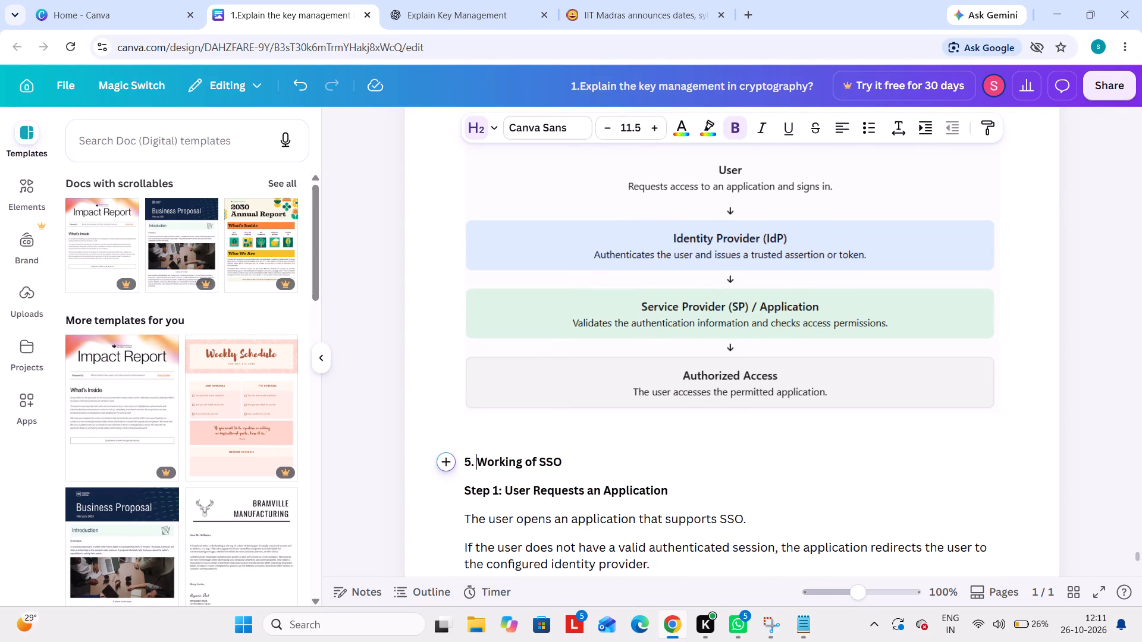
key(BackSpace)
key(BackSpace)
key(BackSpace)
scroll(487, 457, down, 7)
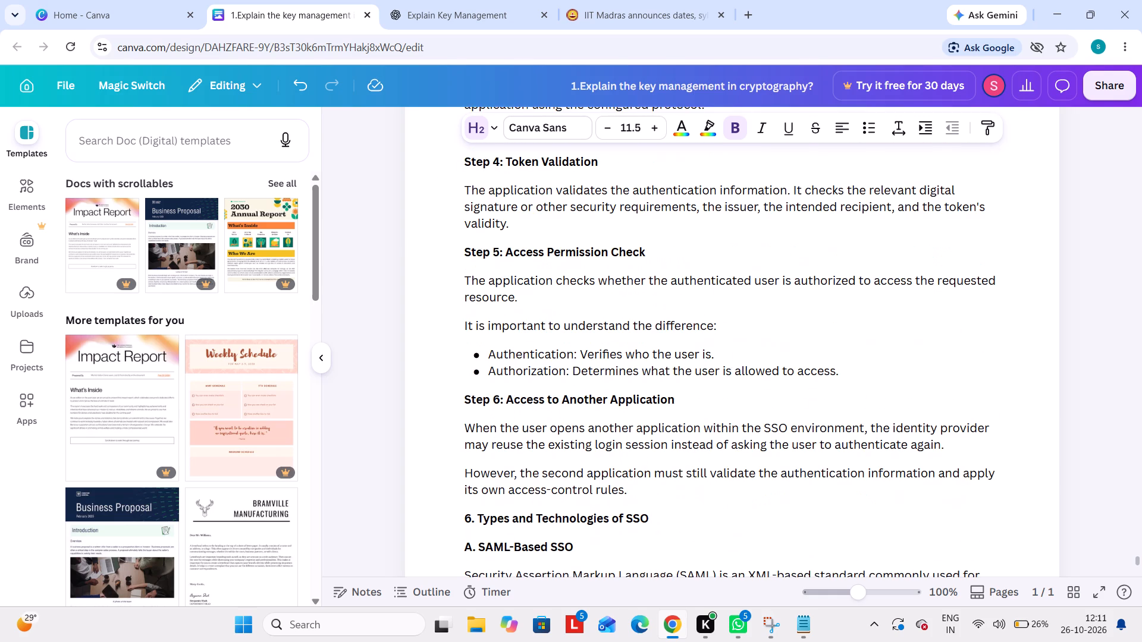
scroll(487, 457, down, 1)
click(478, 520)
key(BackSpace)
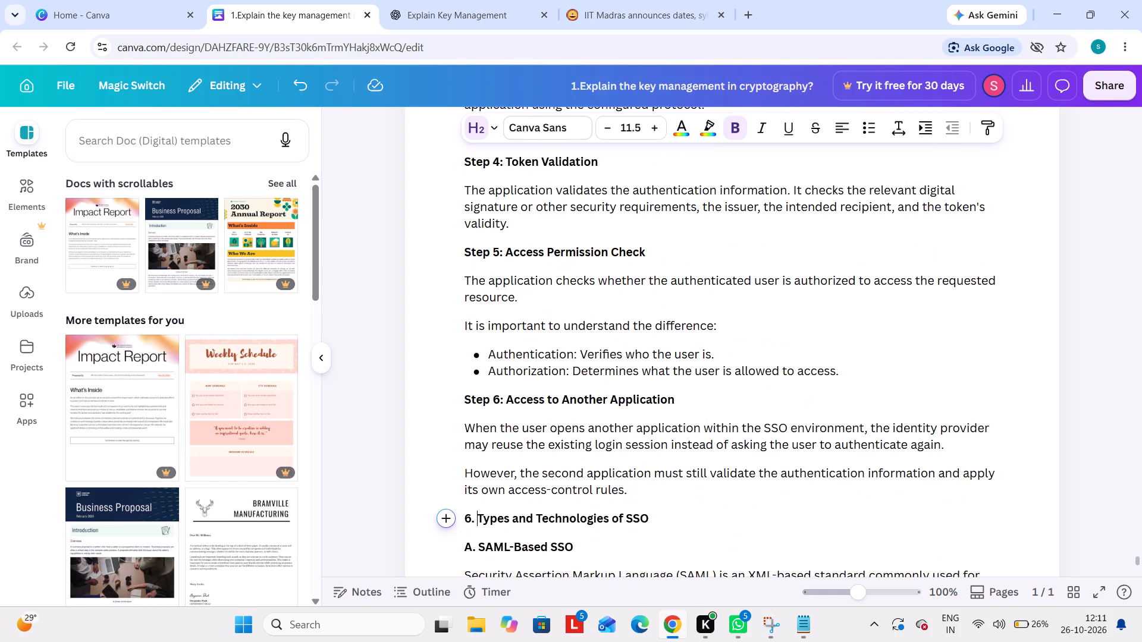
key(BackSpace)
key(BackSpace)
Remove the numbers from answer 7's "Advantages of SSO", "Limitations of SSO" and "Security Measures for SSO" headings.
scroll(478, 520, down, 6)
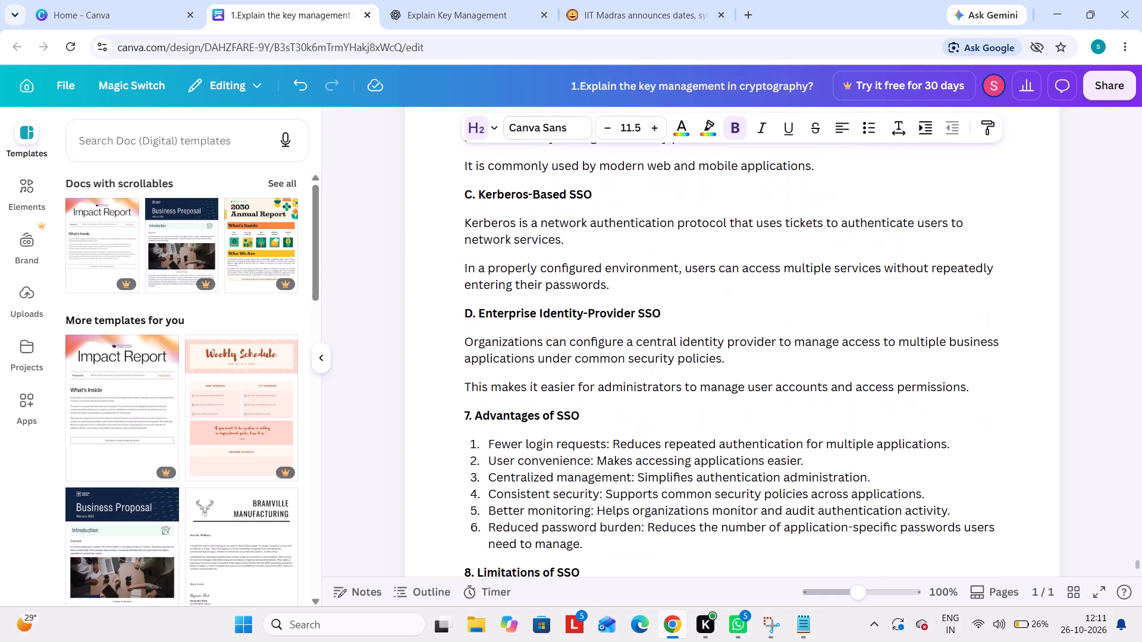
click(475, 416)
key(BackSpace)
key(BackSpace)
key(BackSpace)
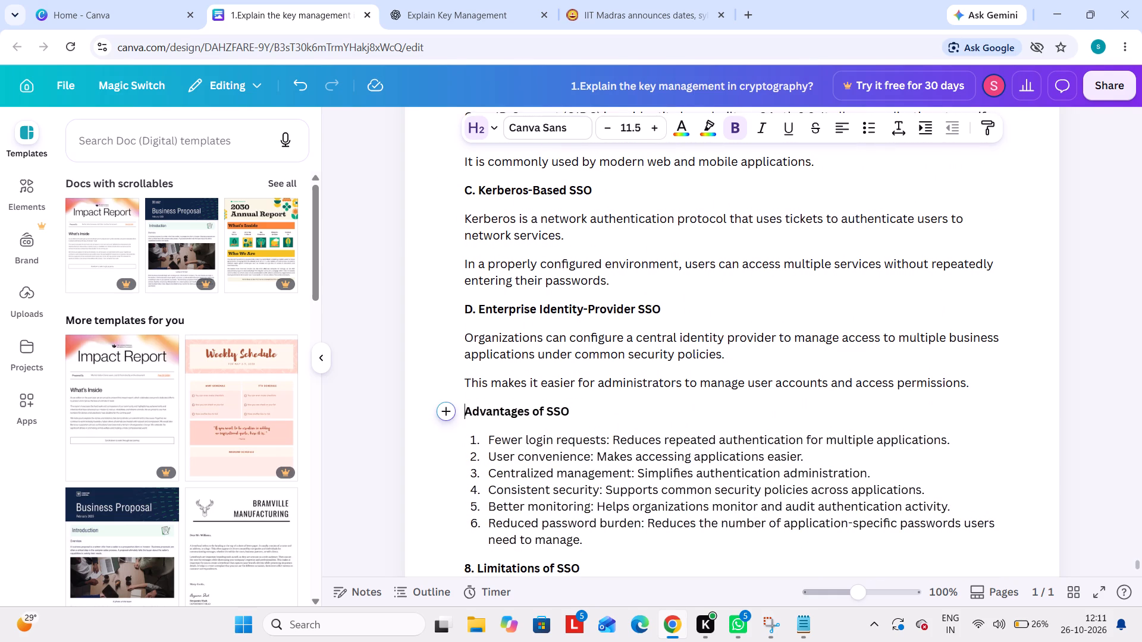
scroll(475, 416, down, 5)
scroll(481, 234, up, 2)
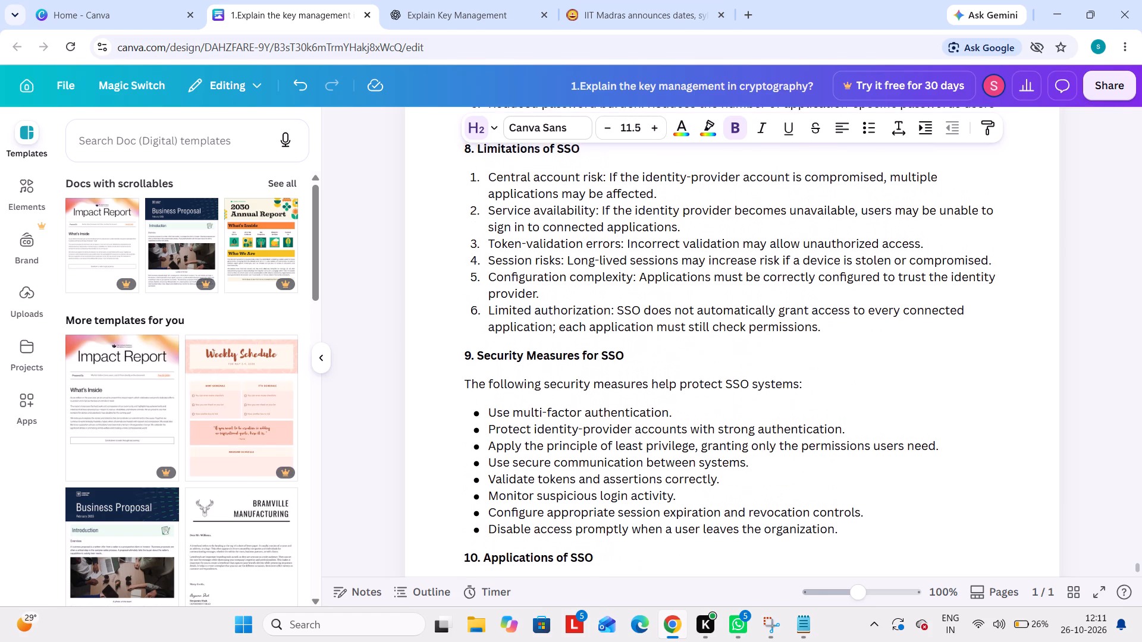
scroll(481, 234, up, 1)
click(476, 226)
key(BackSpace)
key(BackSpace)
key(BackSpace)
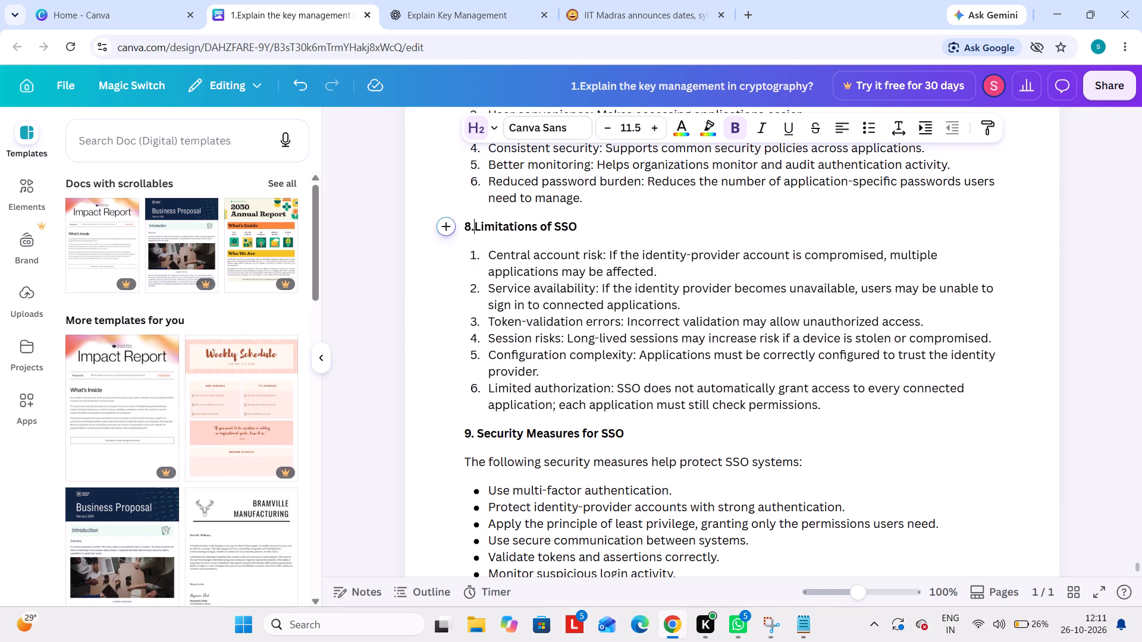
click(466, 427)
scroll(530, 528, down, 2)
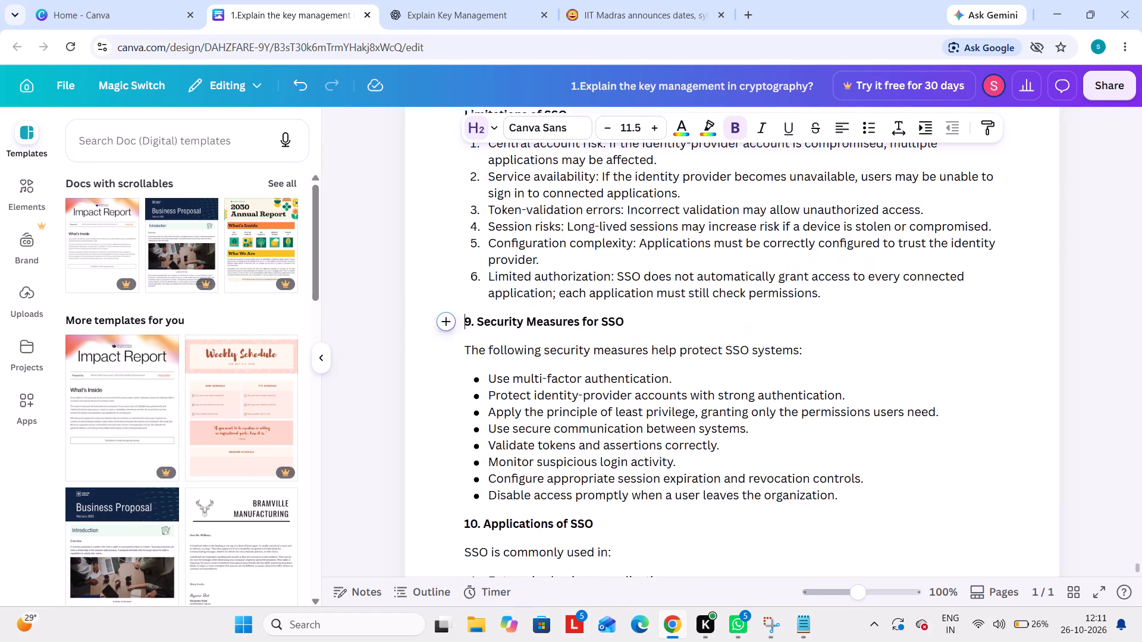
click(476, 283)
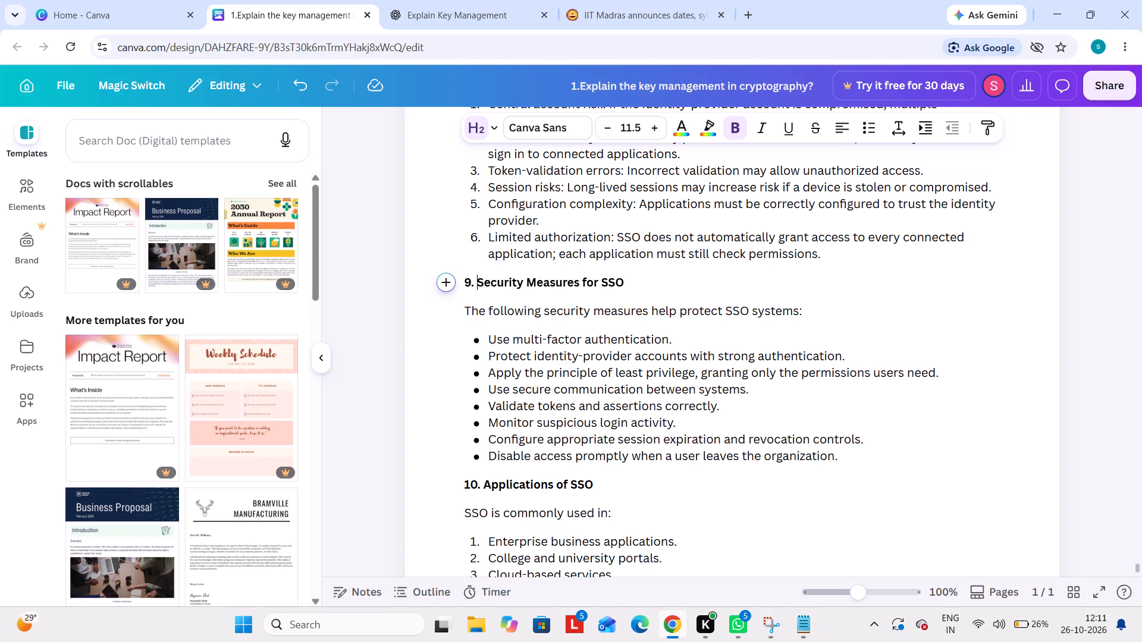
key(BackSpace)
key(BackSpace)
key(BackSpace)
Delete the "Applications of SSO" and "Conclusion" sections at the end of answer 7.
scroll(476, 283, down, 4)
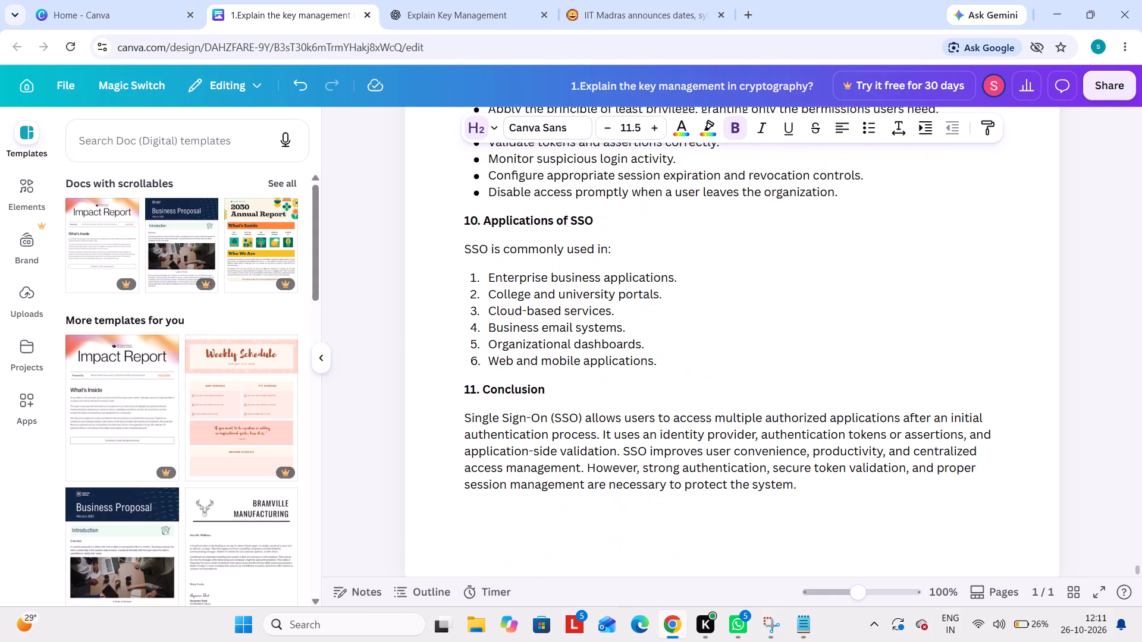
drag(463, 219, 943, 536)
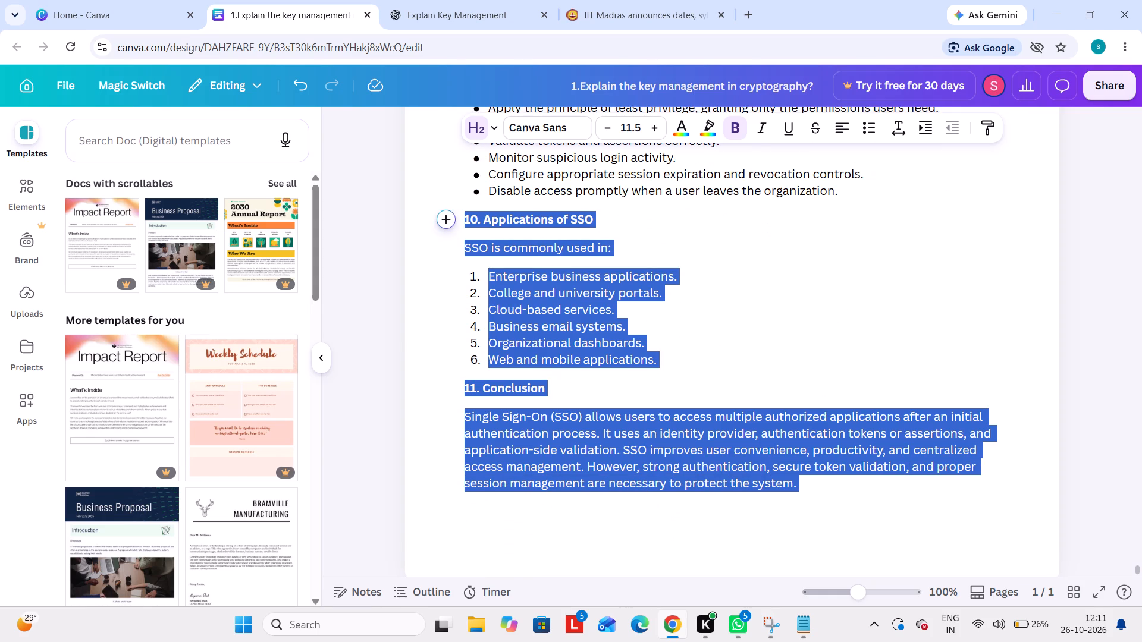
key(BackSpace)
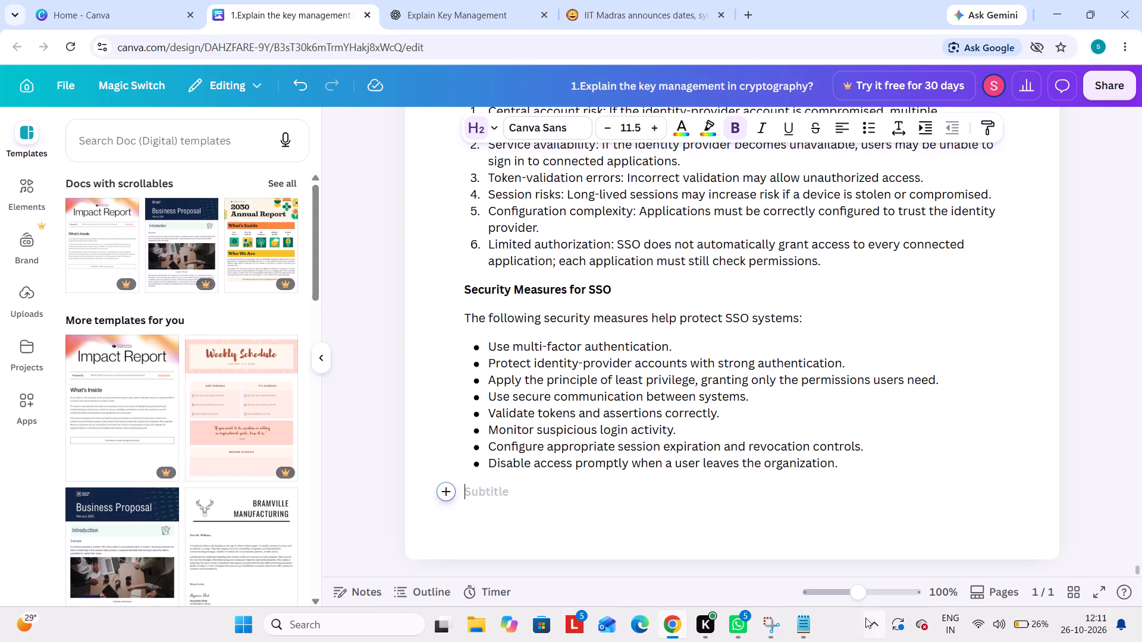
In Notepad, copy the Answer 8 text from "Discuss in Detail About Cross-Site Scripting (XSS)" through the end of its conclusion.
click(816, 610)
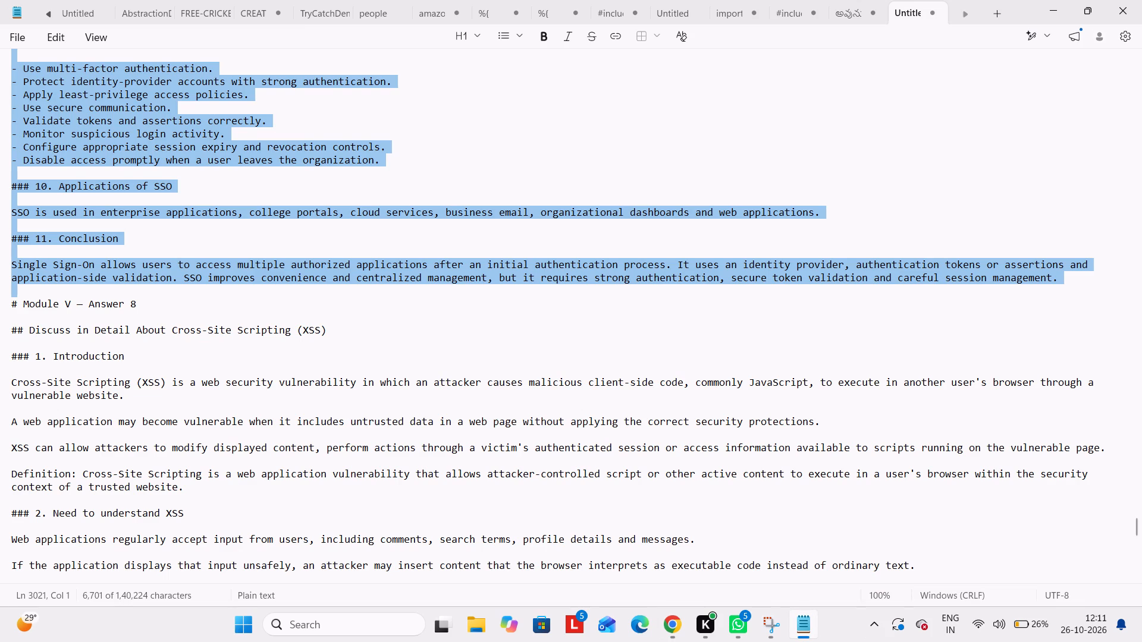
drag(27, 329, 273, 641)
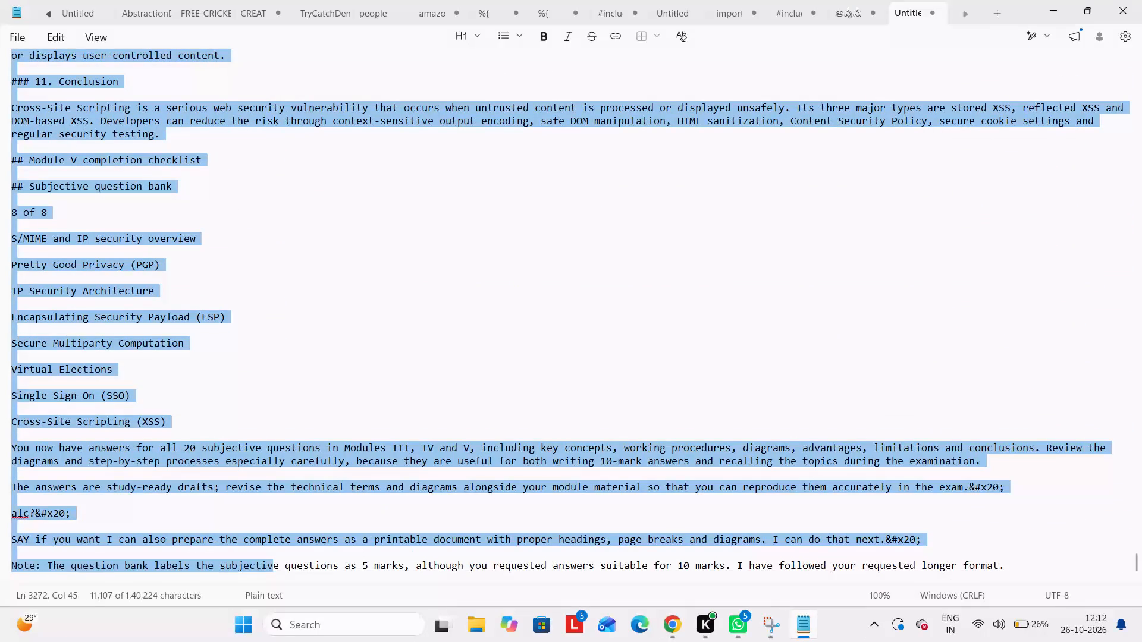
drag(273, 641, 586, 173)
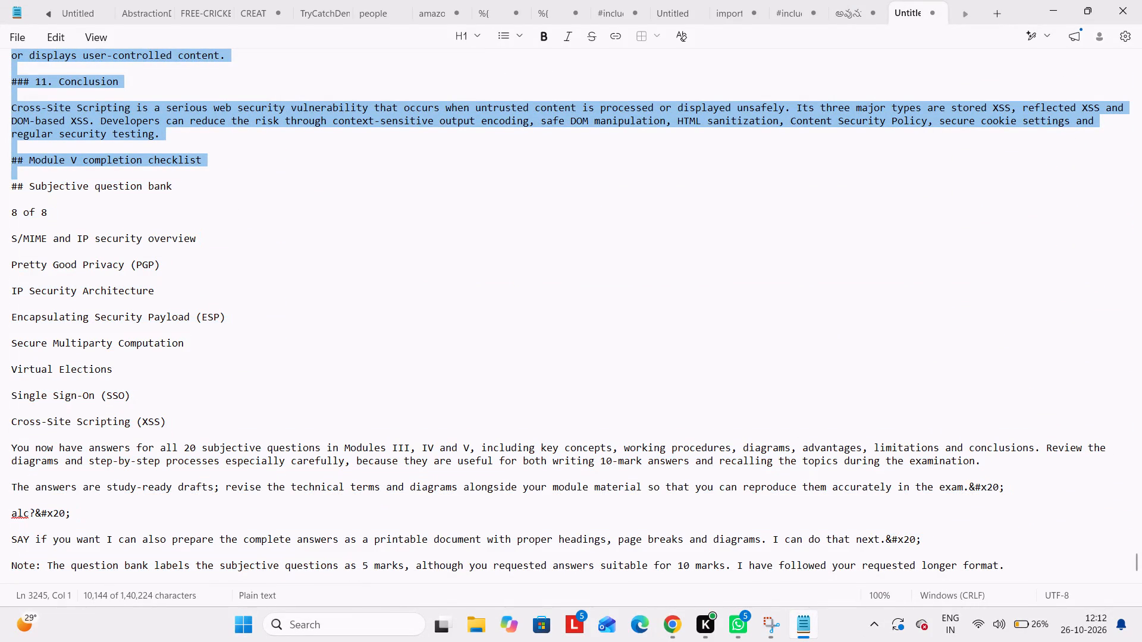
drag(586, 173, 563, 166)
click(435, 171)
scroll(435, 171, up, 2)
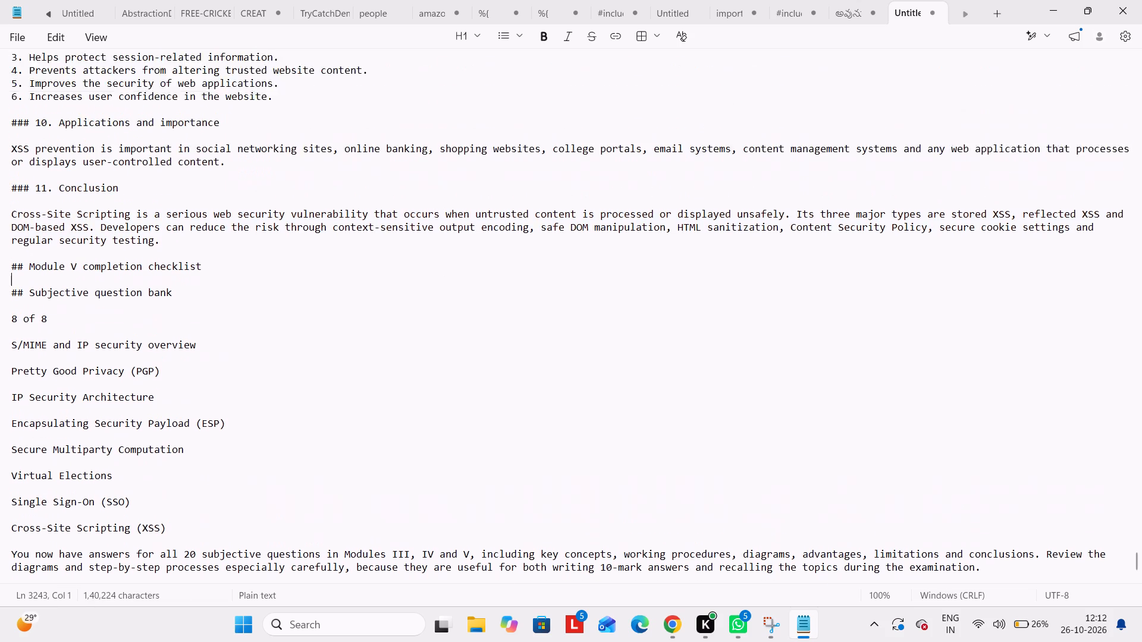
drag(166, 297, 0, 95)
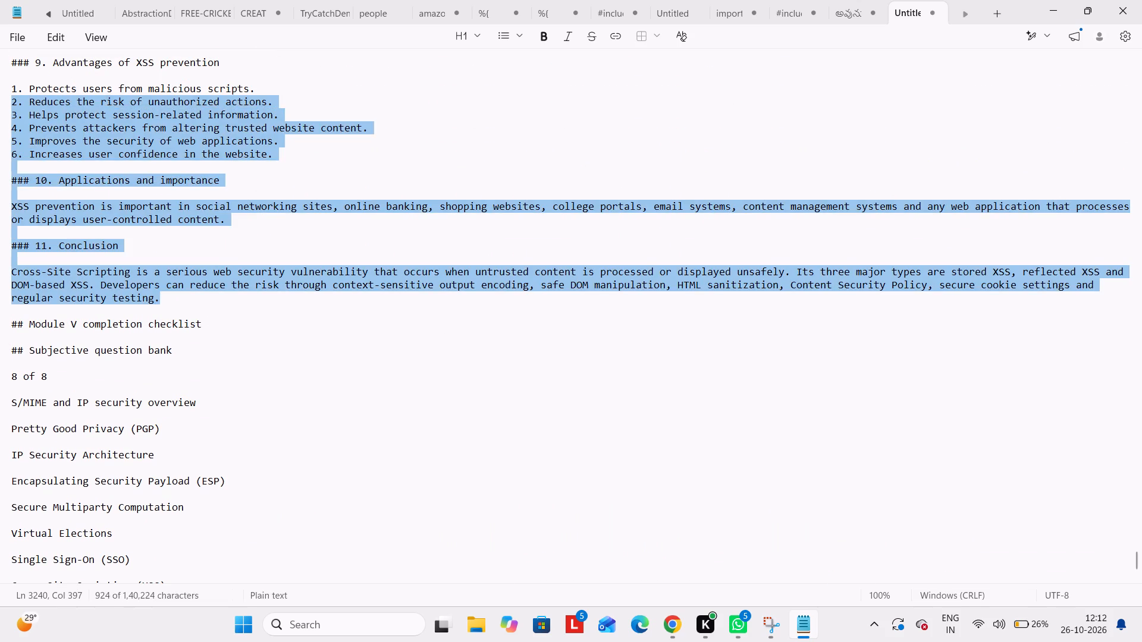
drag(0, 95, 19, 68)
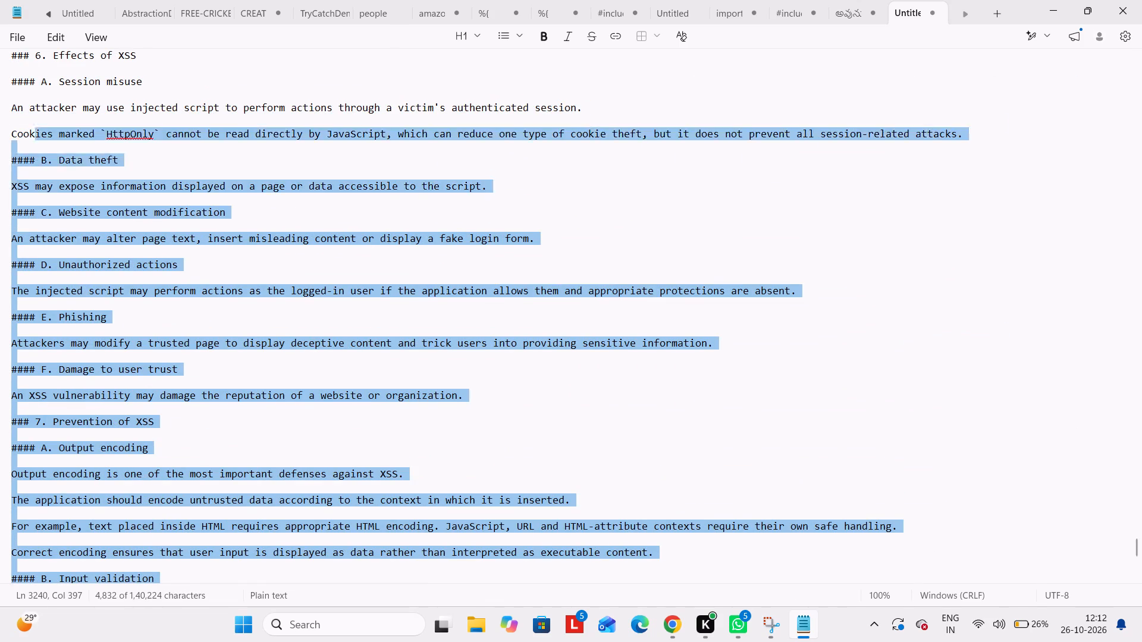
drag(19, 68, 5, 62)
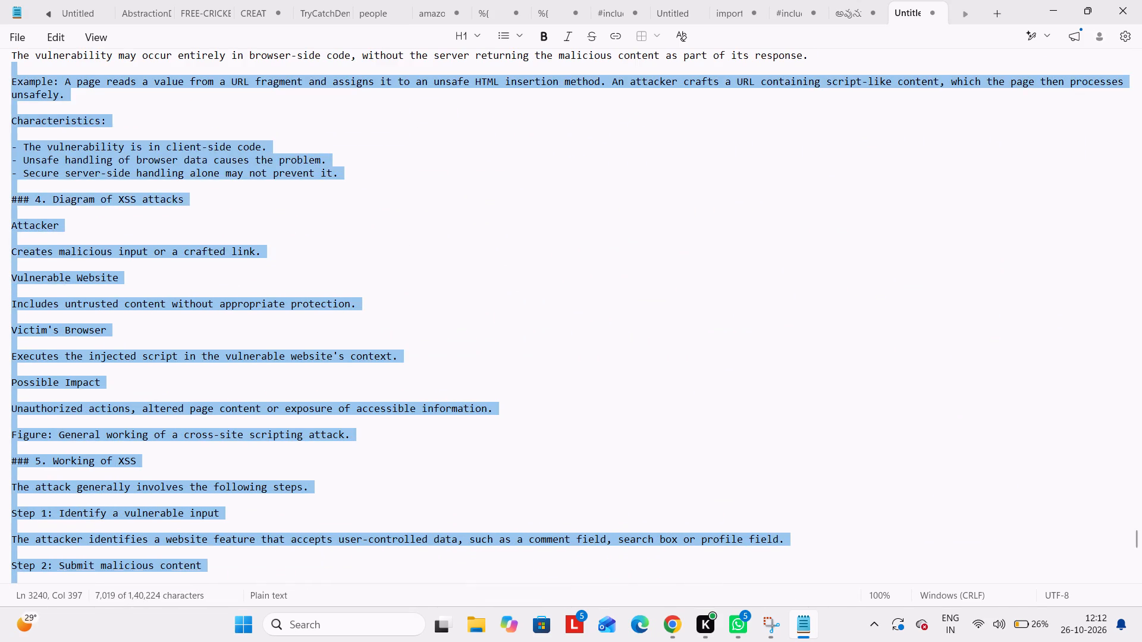
drag(5, 62, 46, 215)
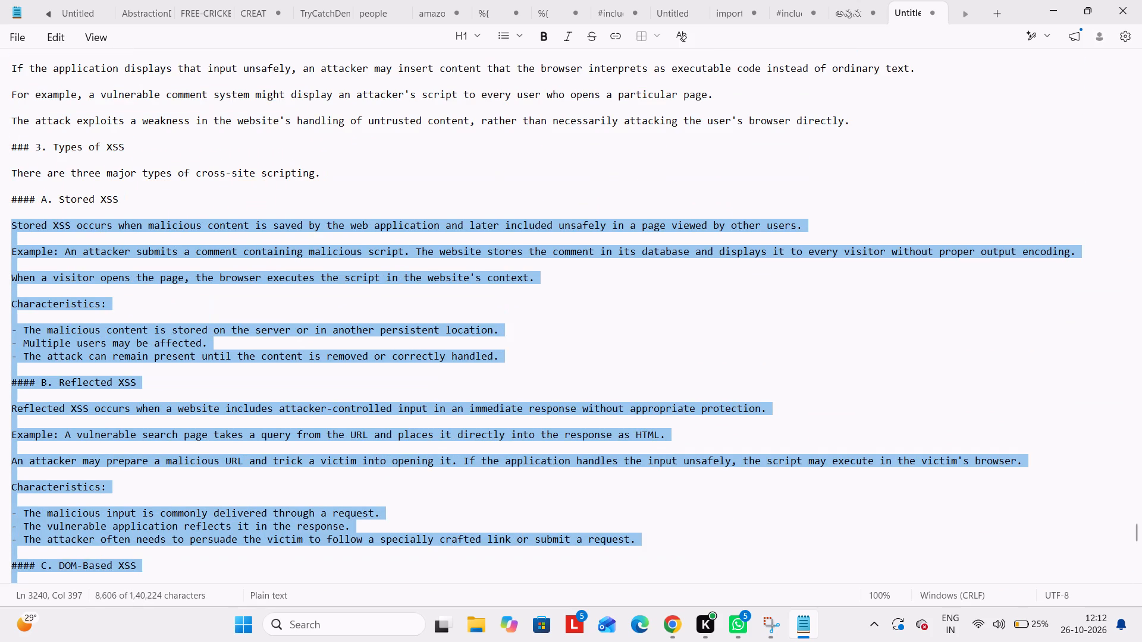
drag(46, 215, 55, 253)
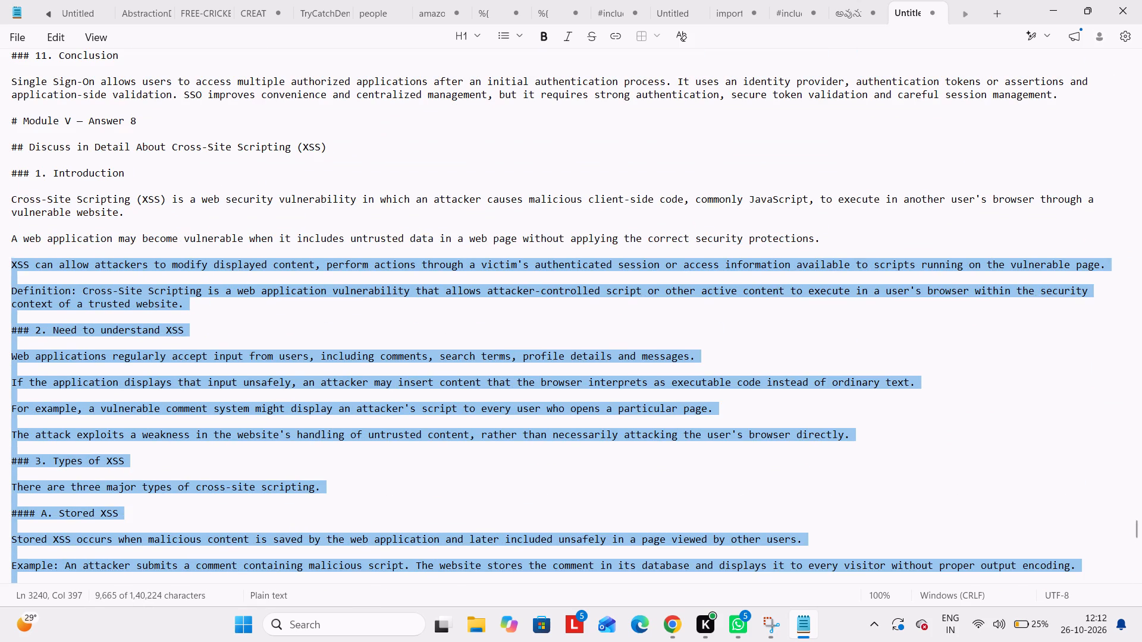
drag(55, 253, 29, 149)
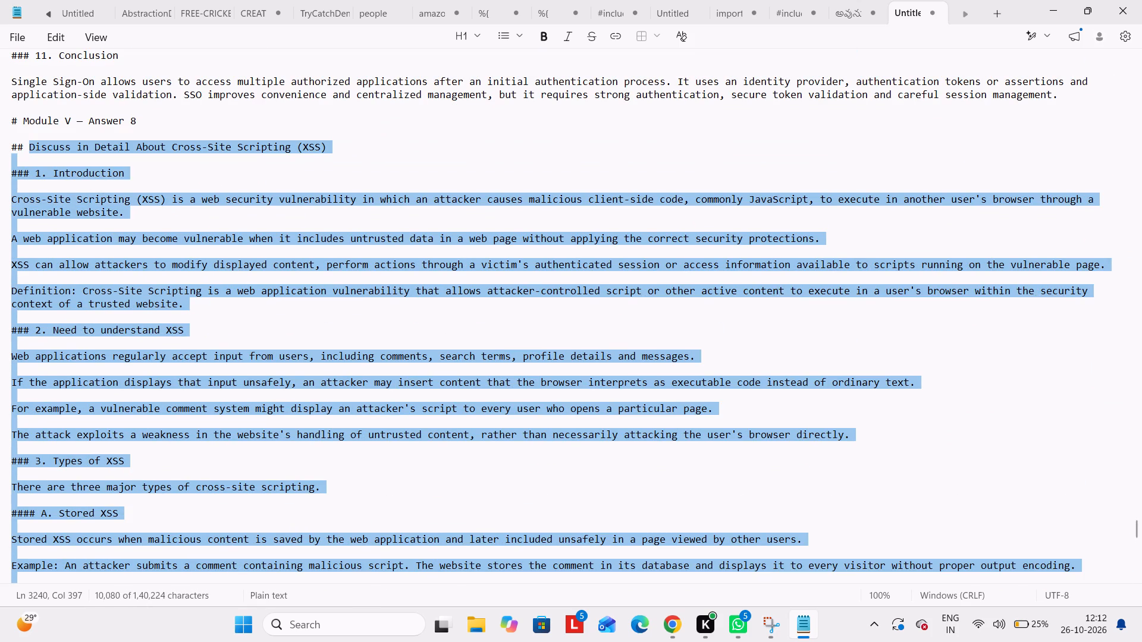
drag(29, 149, 27, 149)
key(ctrl+c)
click(670, 627)
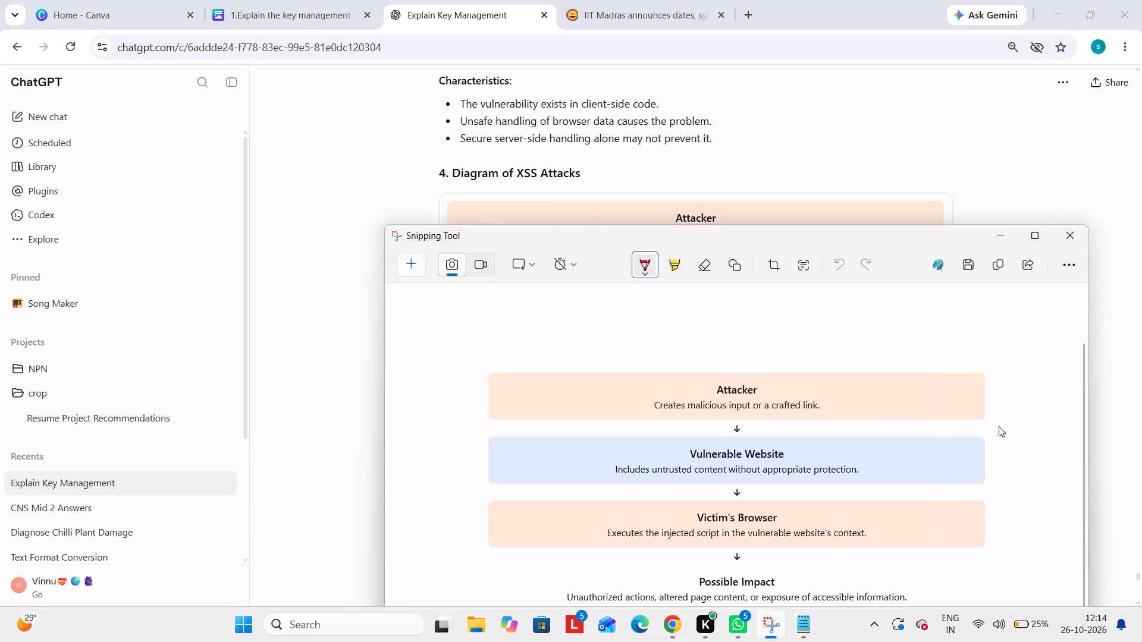
key(ctrl+c)
click(305, 2)
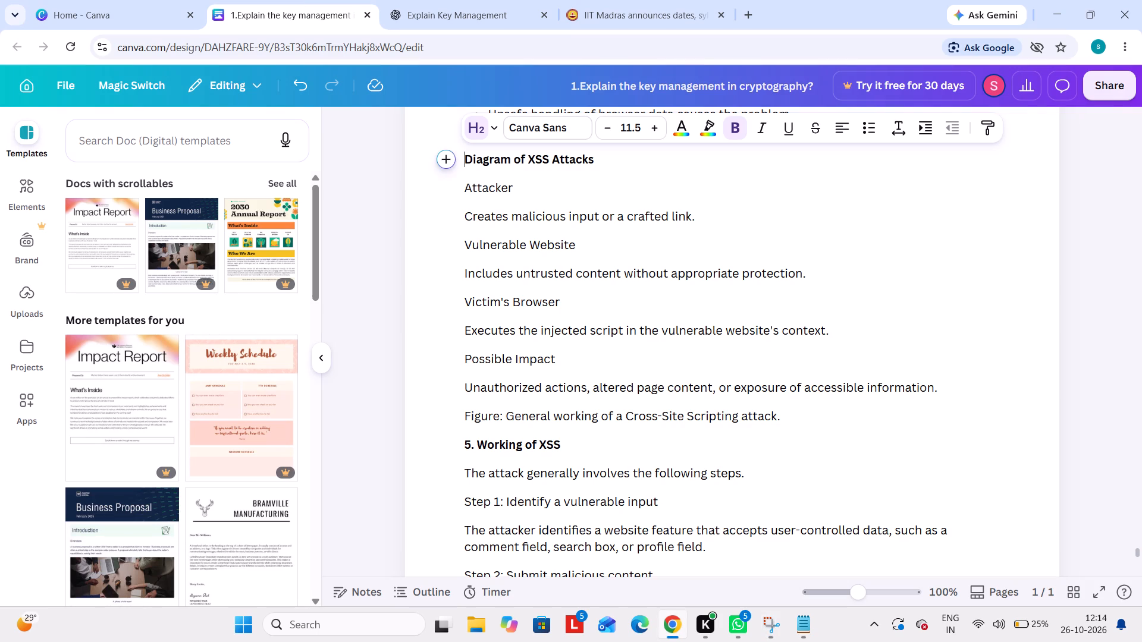
drag(463, 182, 900, 403)
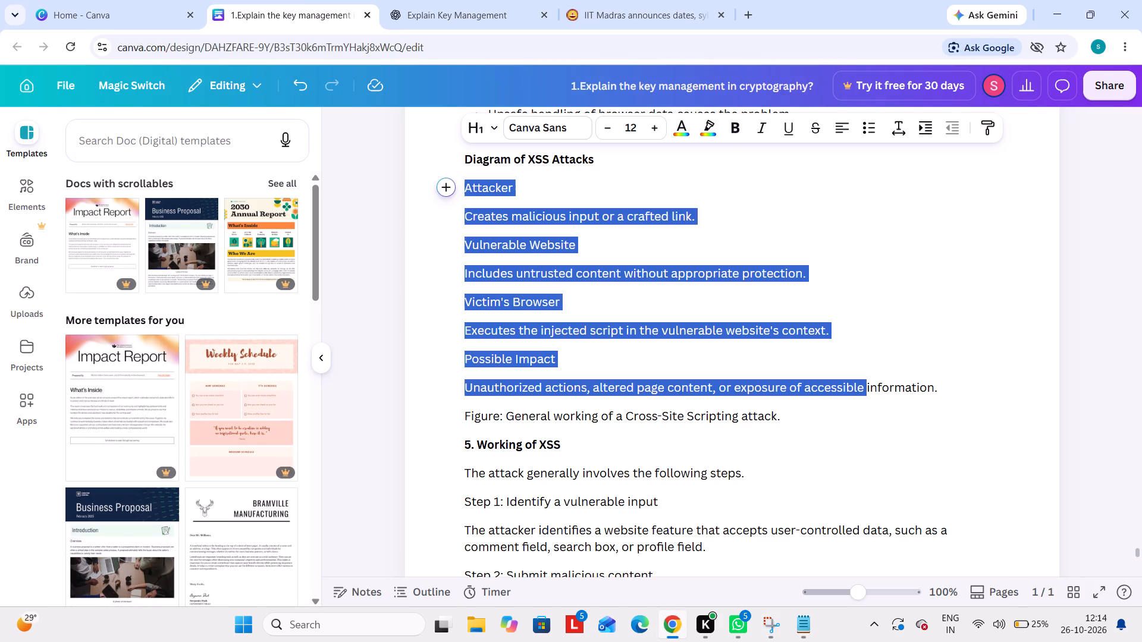
drag(900, 403, 892, 413)
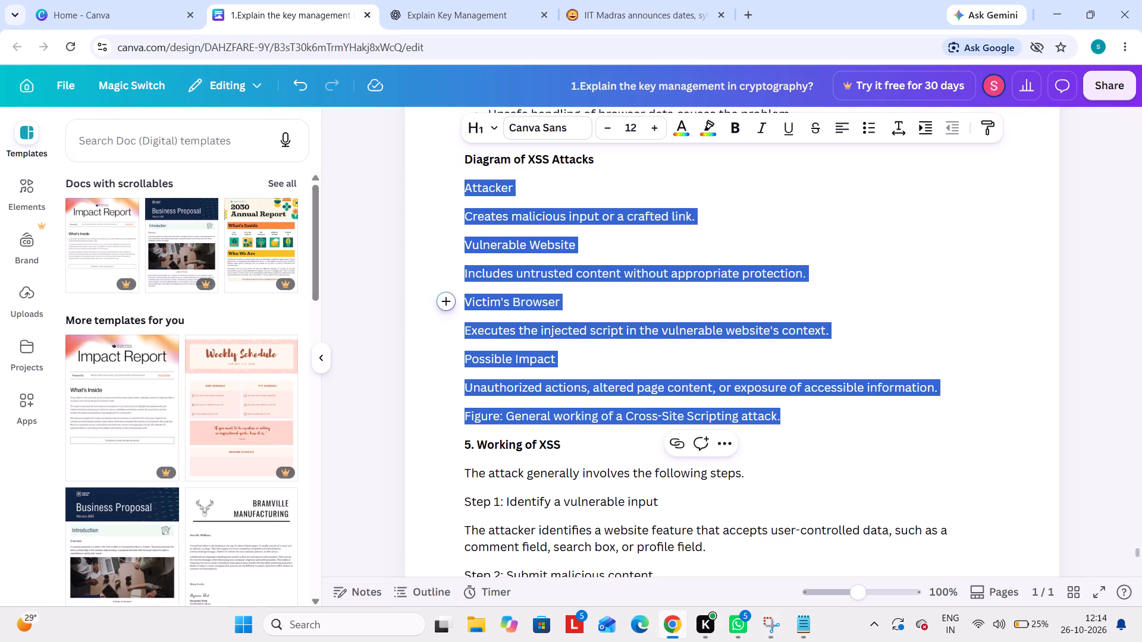
key(BackSpace)
key(ctrl+v)
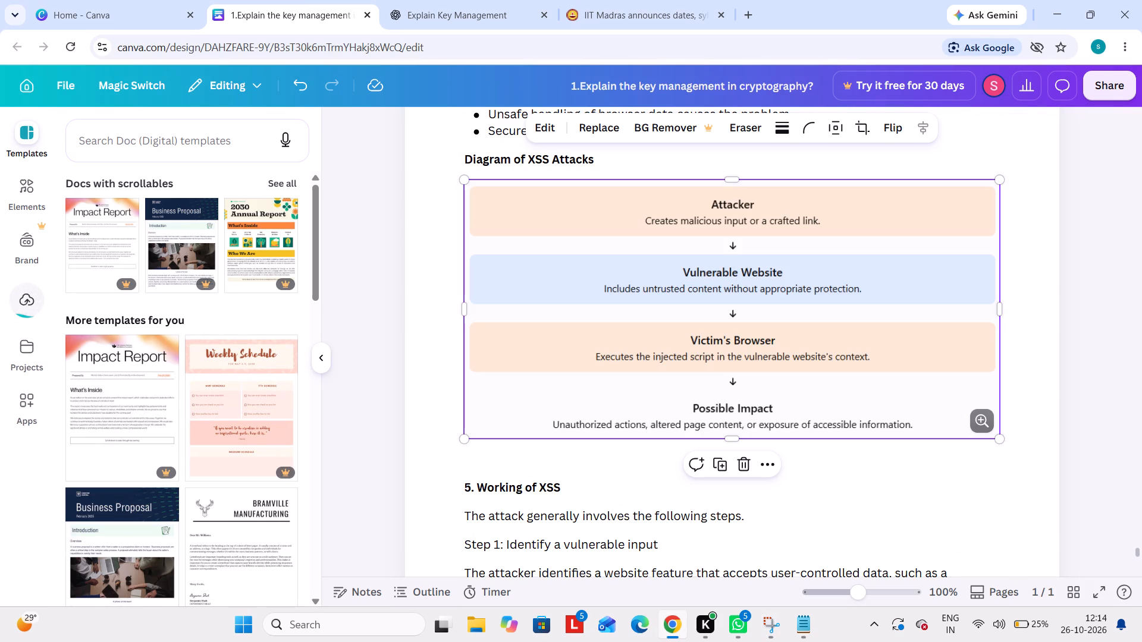
Remove the number from answer 8's "Working of XSS" heading.
click(475, 496)
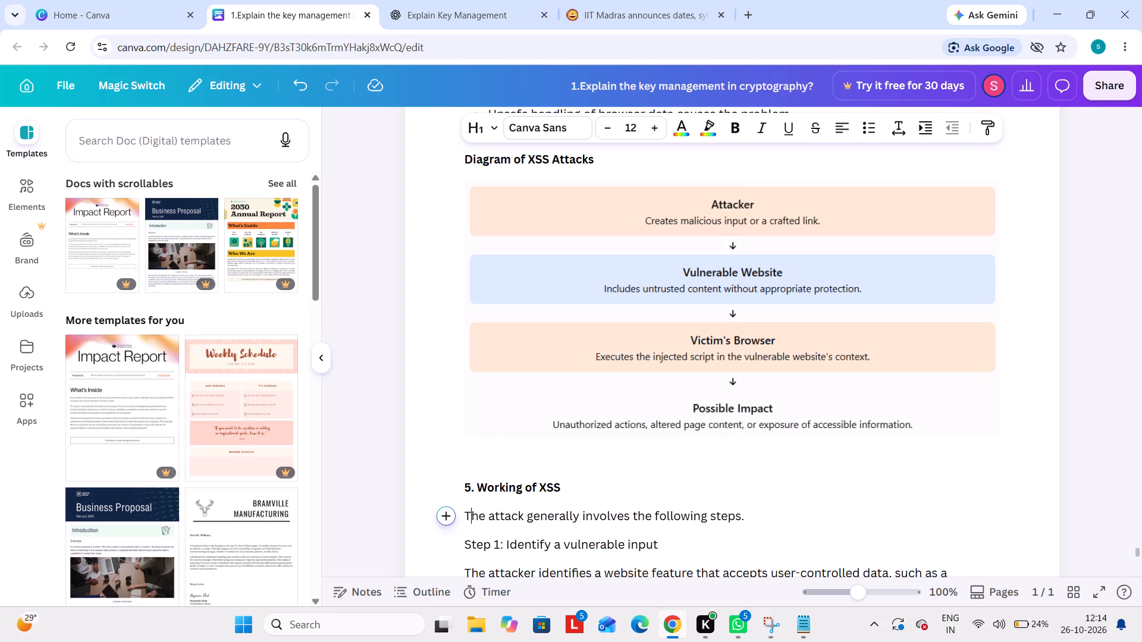
click(476, 489)
key(BackSpace)
key(BackSpace)
key(BackSpace)
Bold the "Step 1: Identify a vulnerable input", "Step 2: Submit malicious content" and "Step 3: Unsafe processing" lines under "Working of XSS".
scroll(476, 489, down, 4)
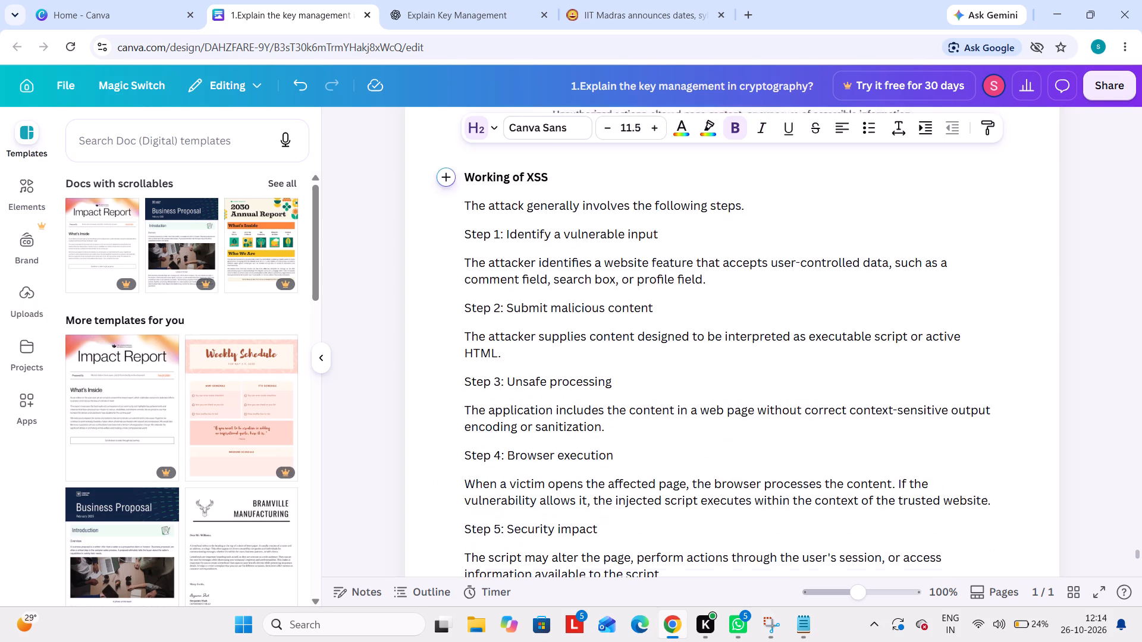
scroll(476, 489, down, 2)
scroll(476, 489, up, 3)
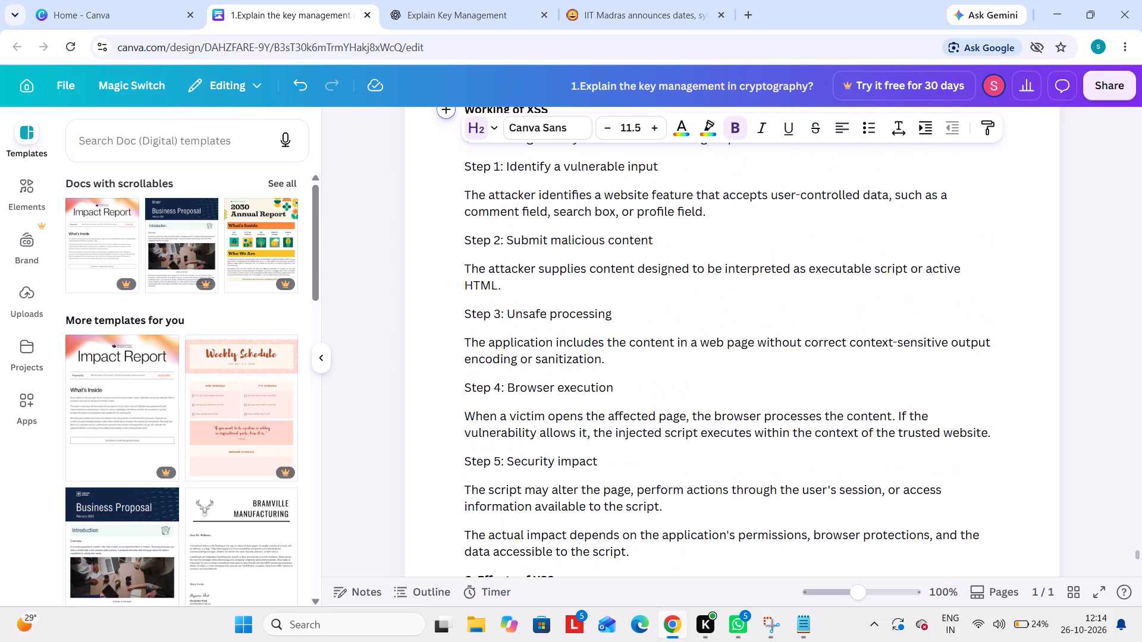
scroll(430, 310, up, 1)
drag(463, 219, 480, 225)
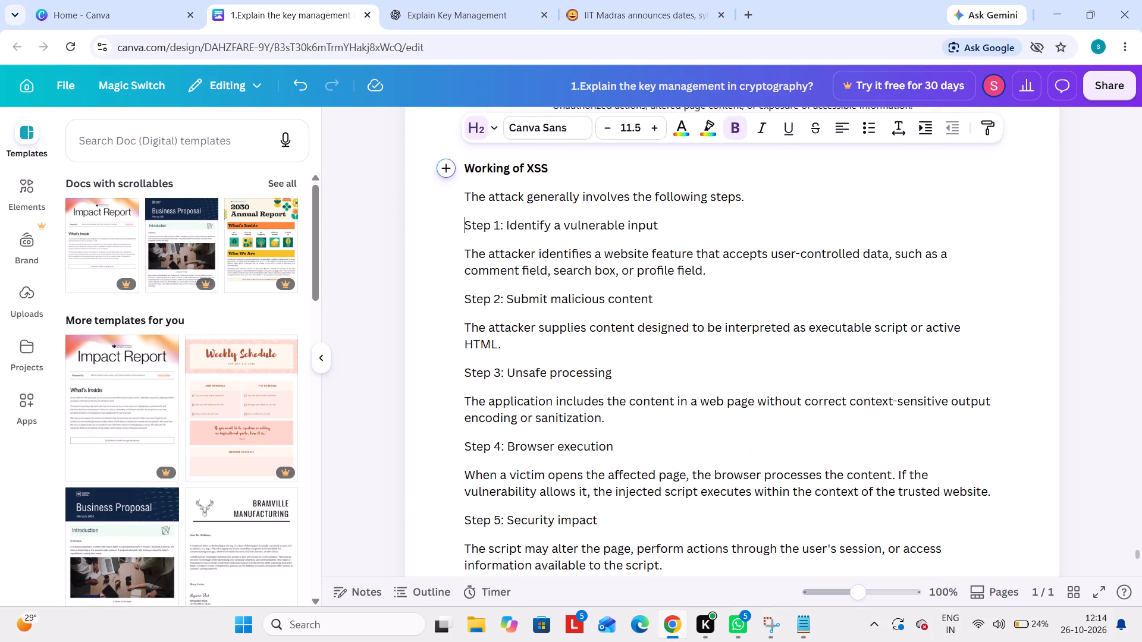
drag(480, 225, 679, 227)
click(733, 122)
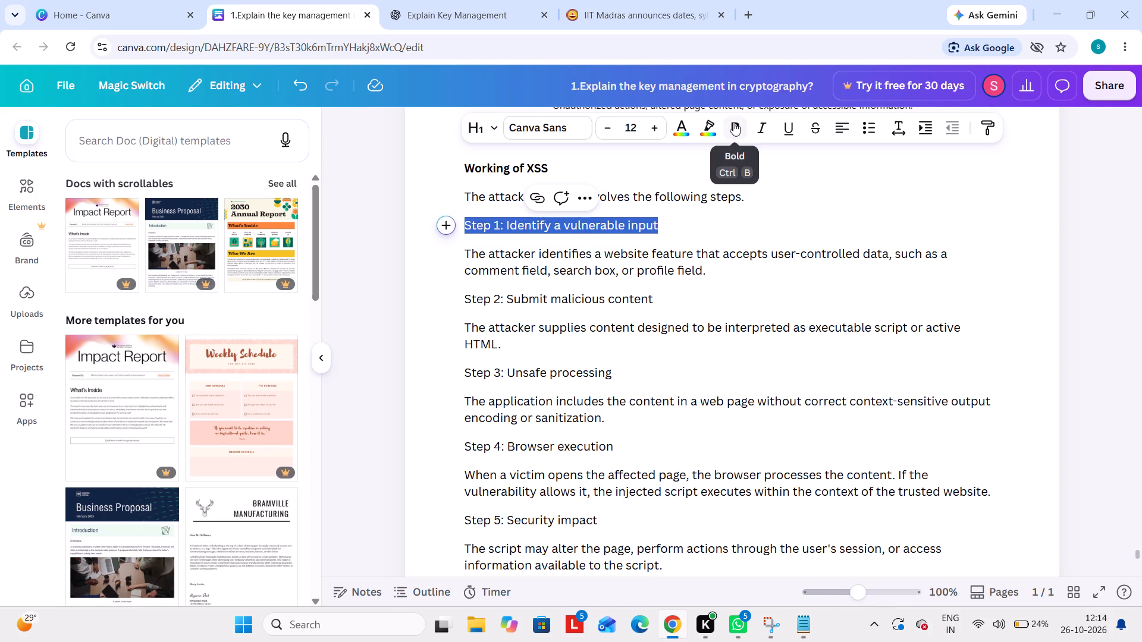
drag(463, 298, 666, 300)
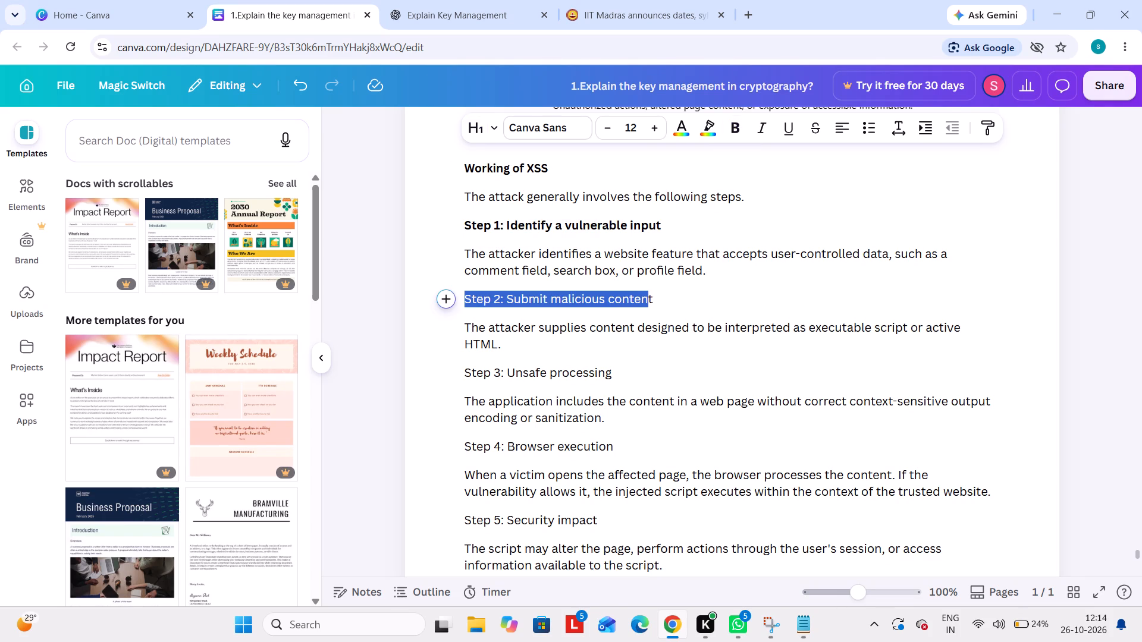
drag(666, 300, 670, 300)
click(739, 131)
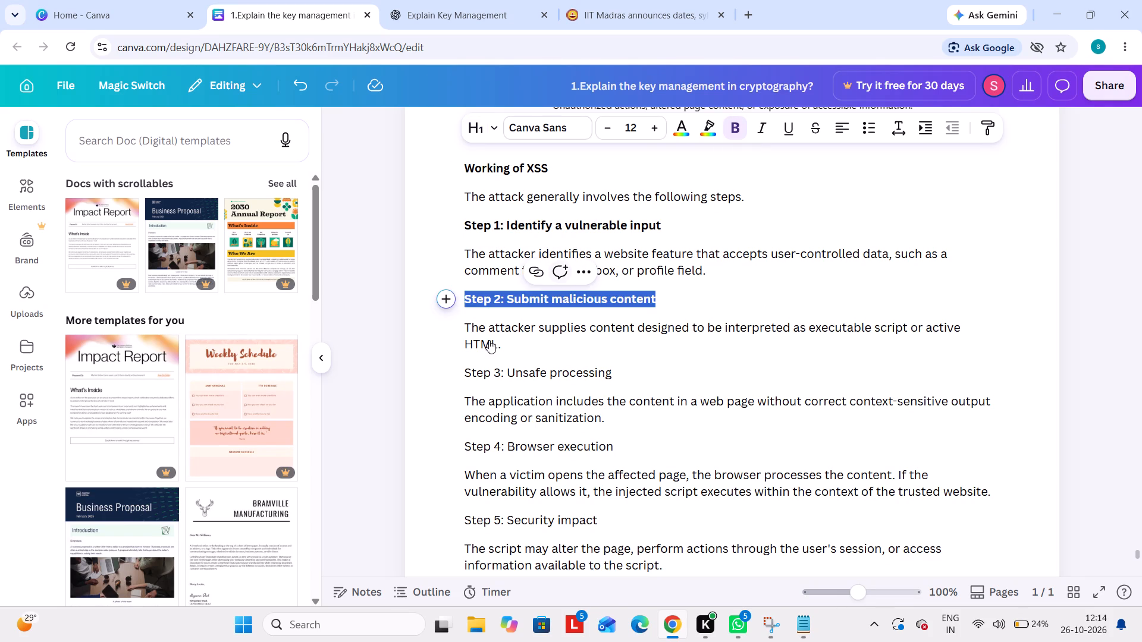
drag(463, 370, 645, 363)
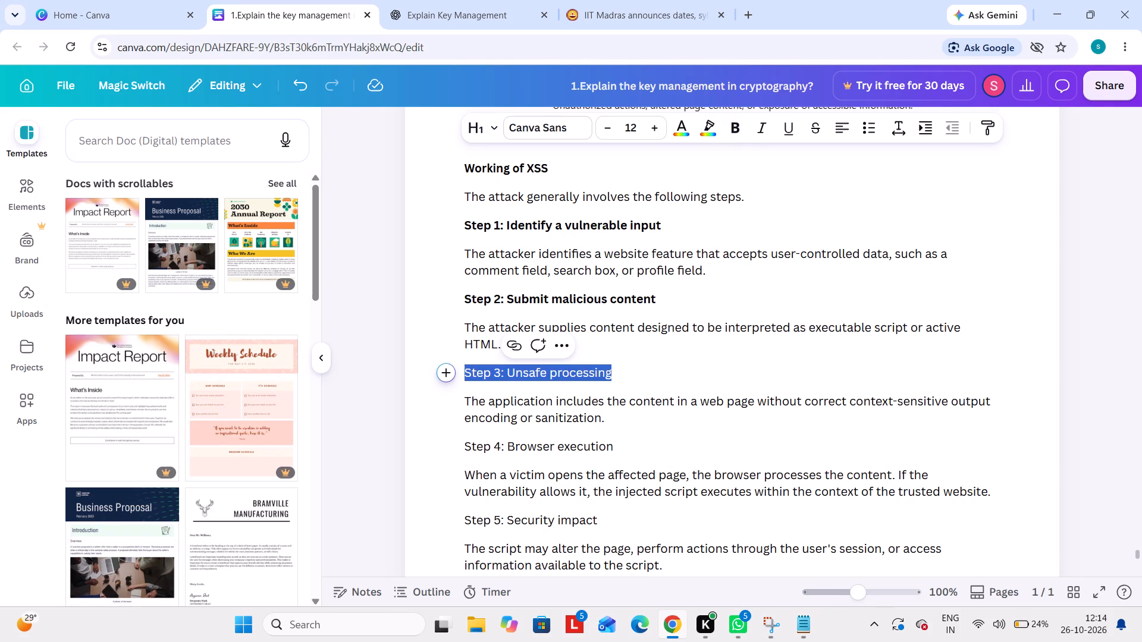
click(733, 130)
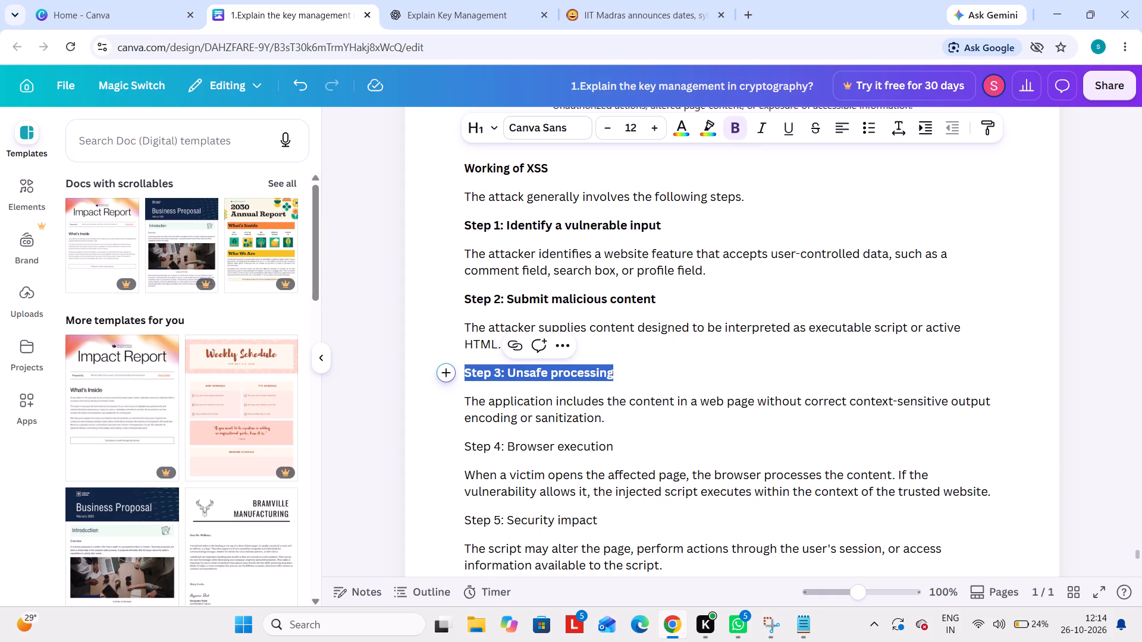
Bold the "Step 4: Browser execution" and "Step 5: Security impact" lines under "Working of XSS".
drag(462, 444, 658, 443)
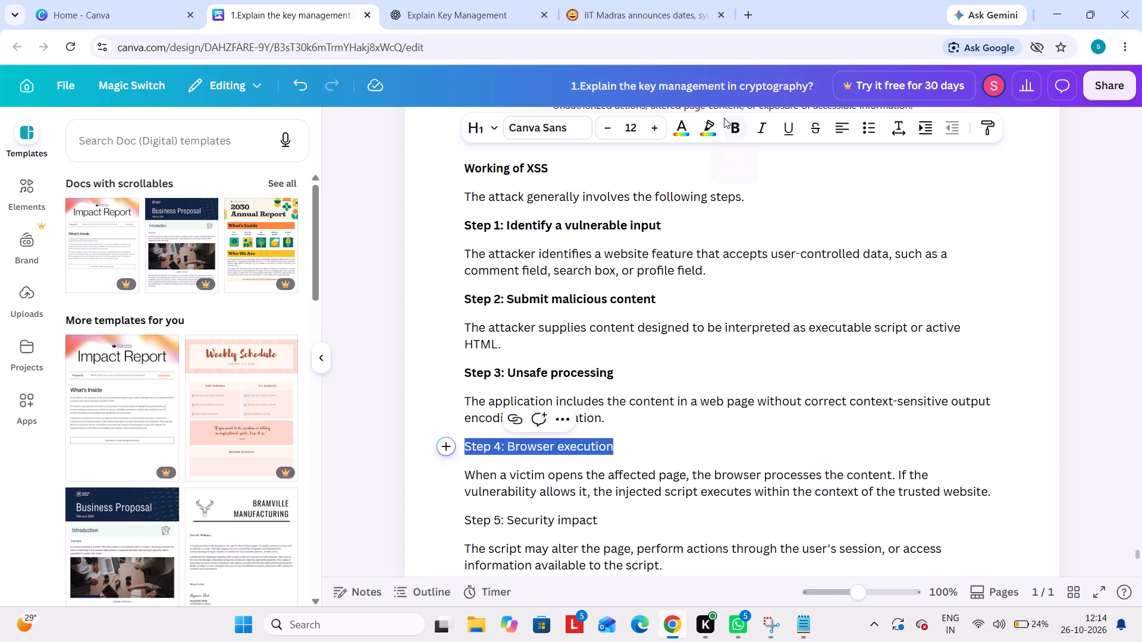
click(724, 118)
click(732, 126)
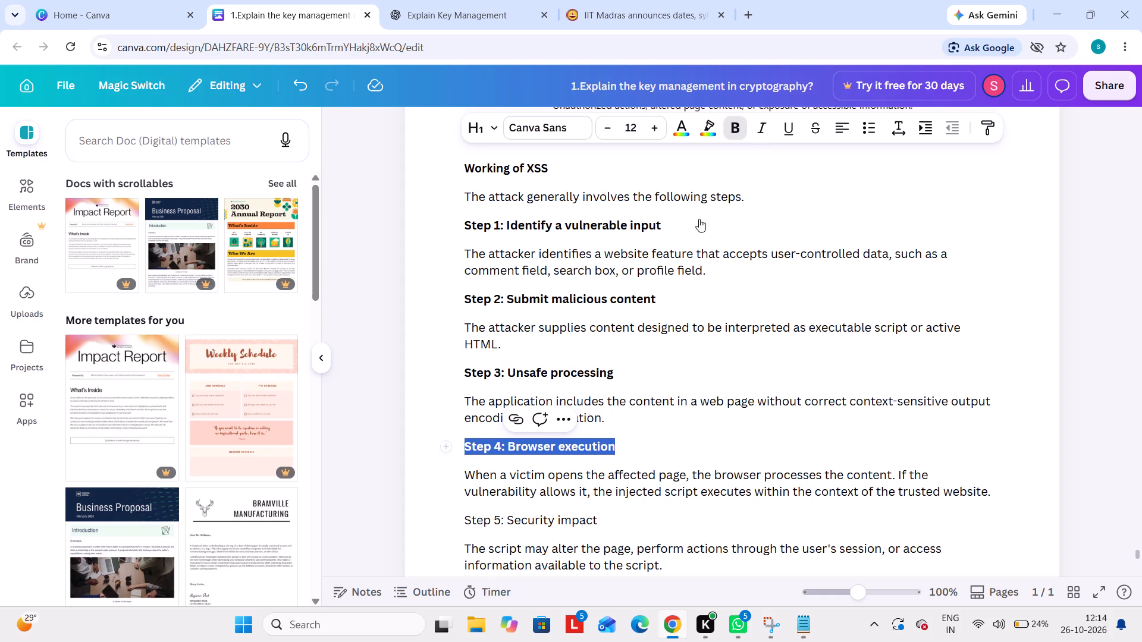
scroll(669, 408, down, 2)
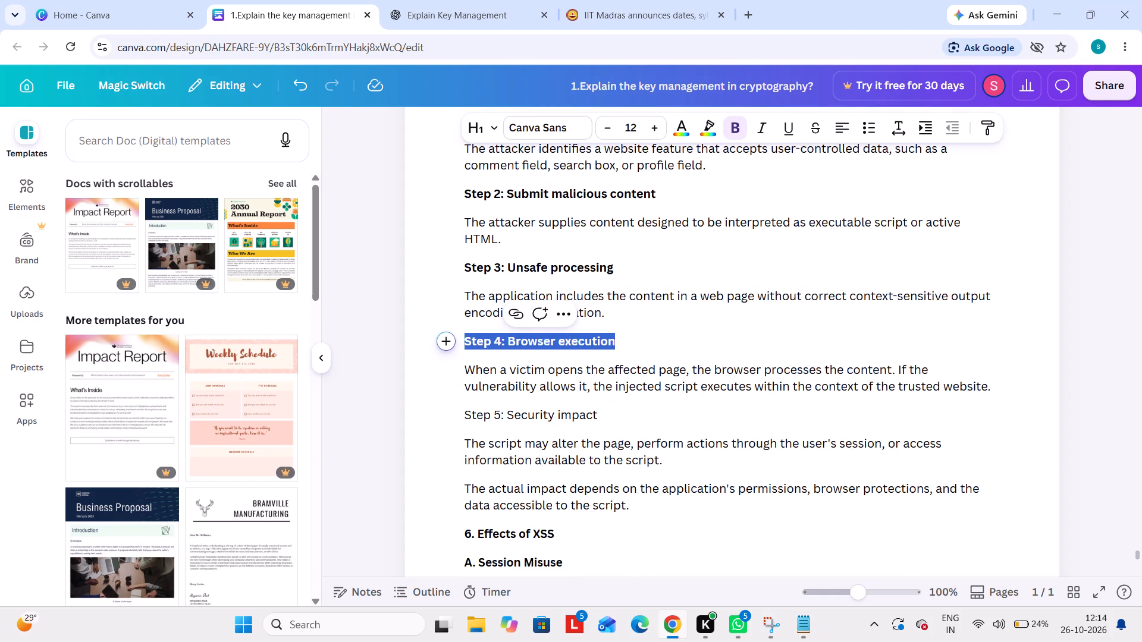
drag(464, 414, 635, 409)
click(734, 129)
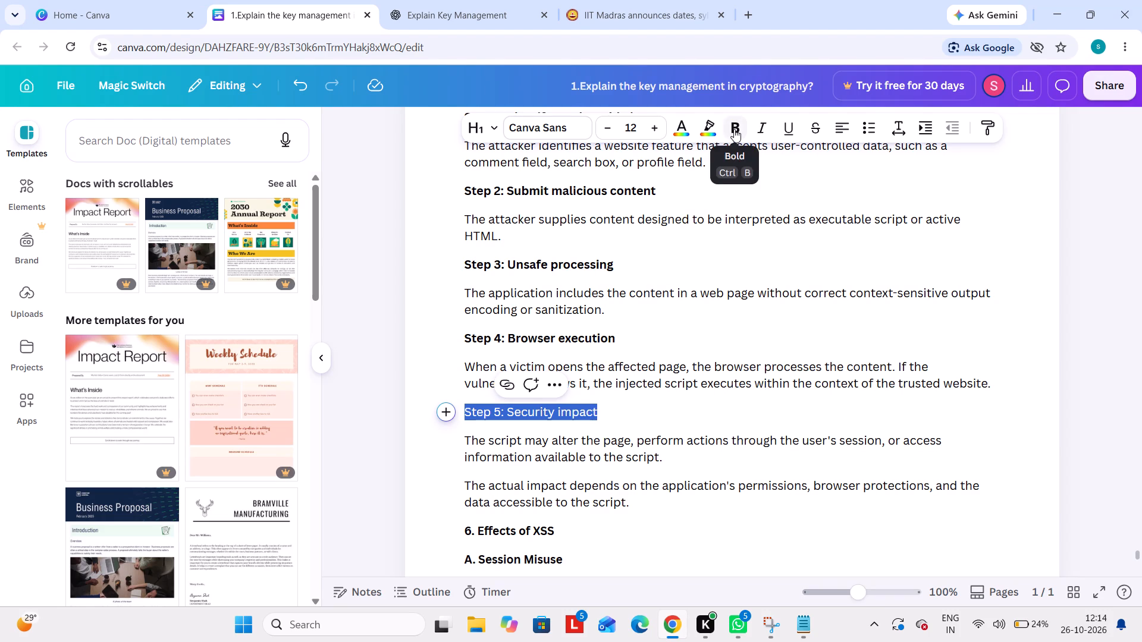
Remove the number from answer 8's "Effects of XSS" heading.
scroll(677, 322, down, 4)
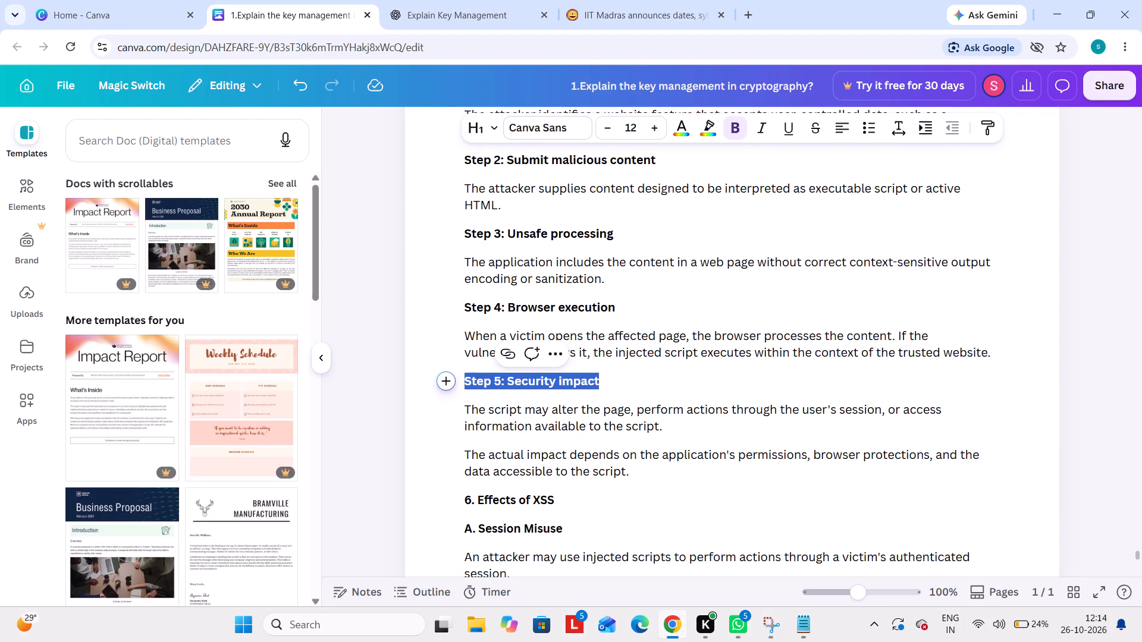
click(477, 495)
key(BackSpace)
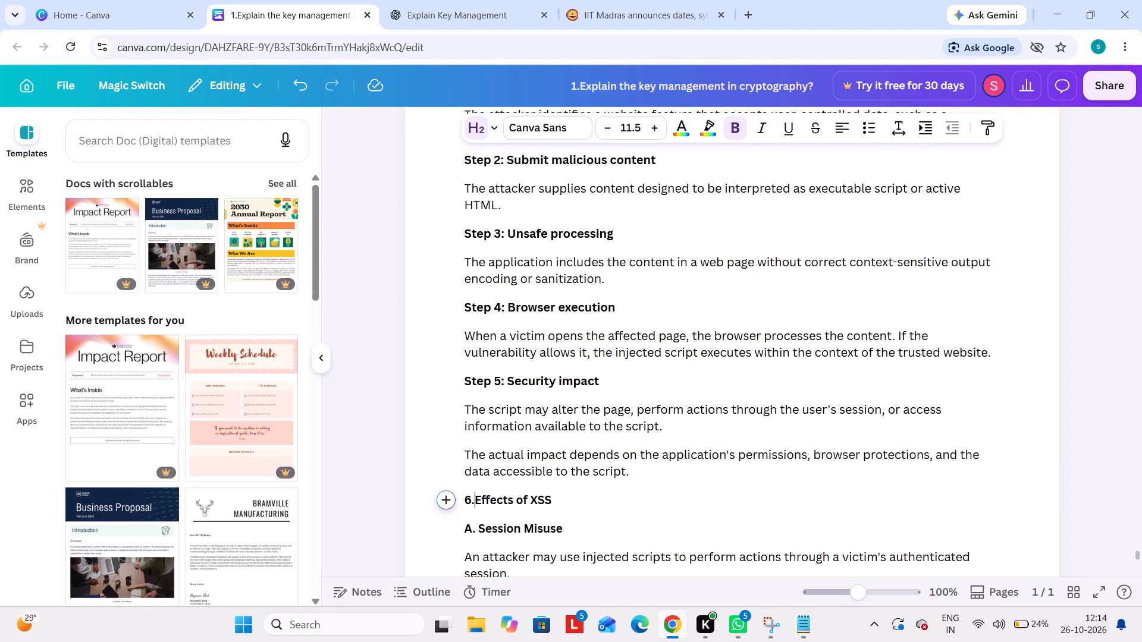
key(BackSpace)
key(BackSpace)
Remove the number from answer 8's "Prevention of XSS" heading.
scroll(477, 495, down, 6)
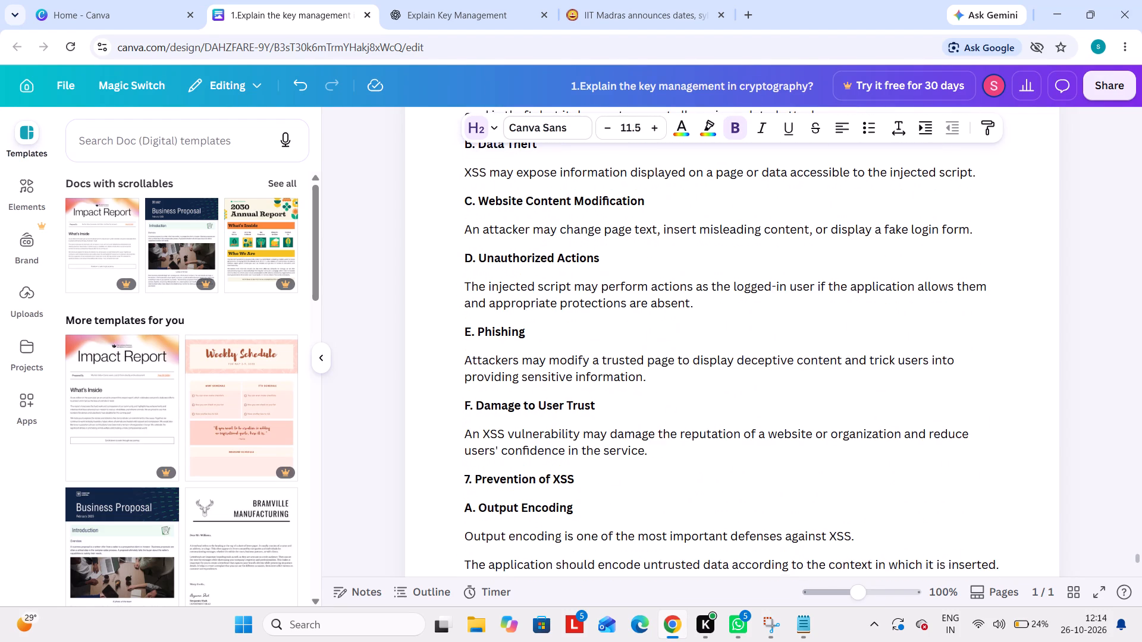
scroll(477, 495, down, 2)
click(470, 361)
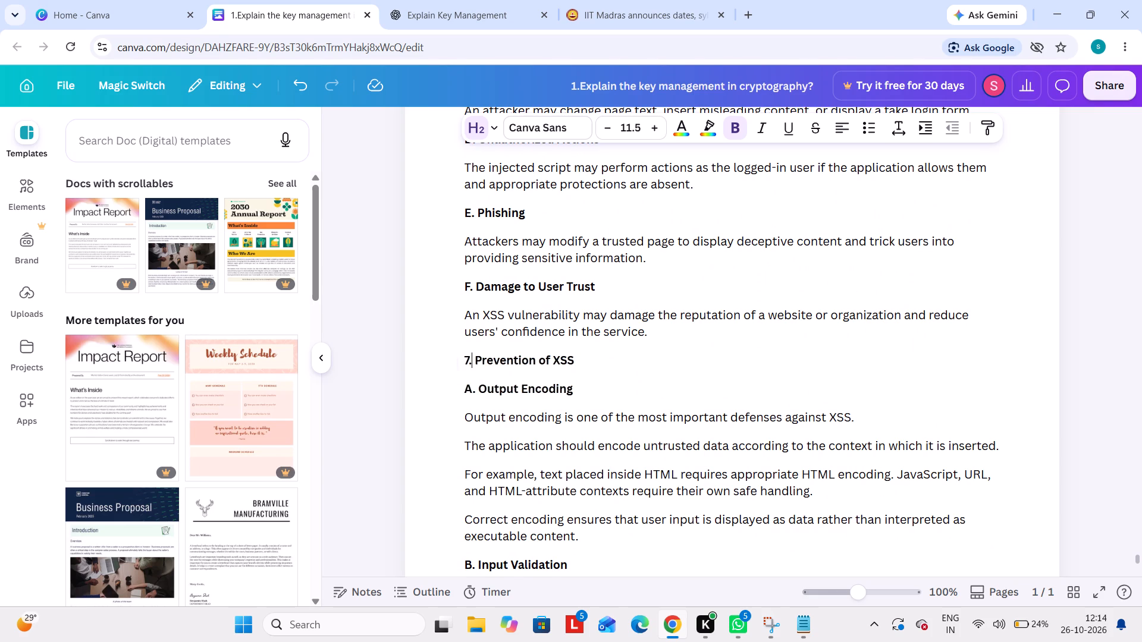
key(Right)
key(BackSpace)
key(BackSpace)
key(BackSpace)
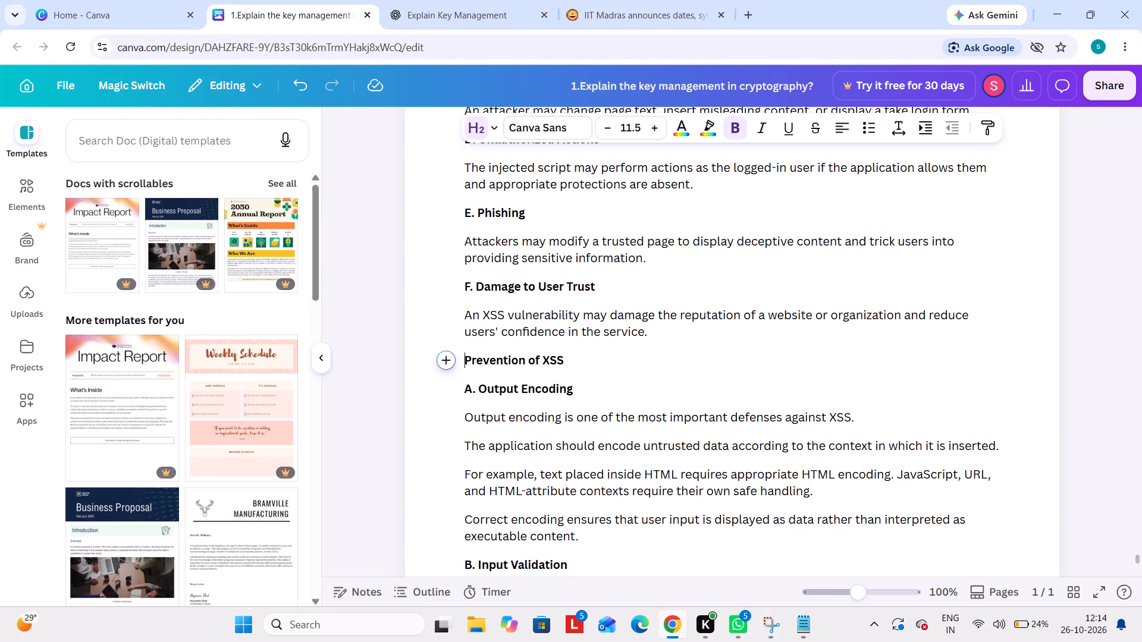
Remove the number from answer 8's "Difference Between the Three Types of XSS" heading above the comparison table.
scroll(470, 361, down, 7)
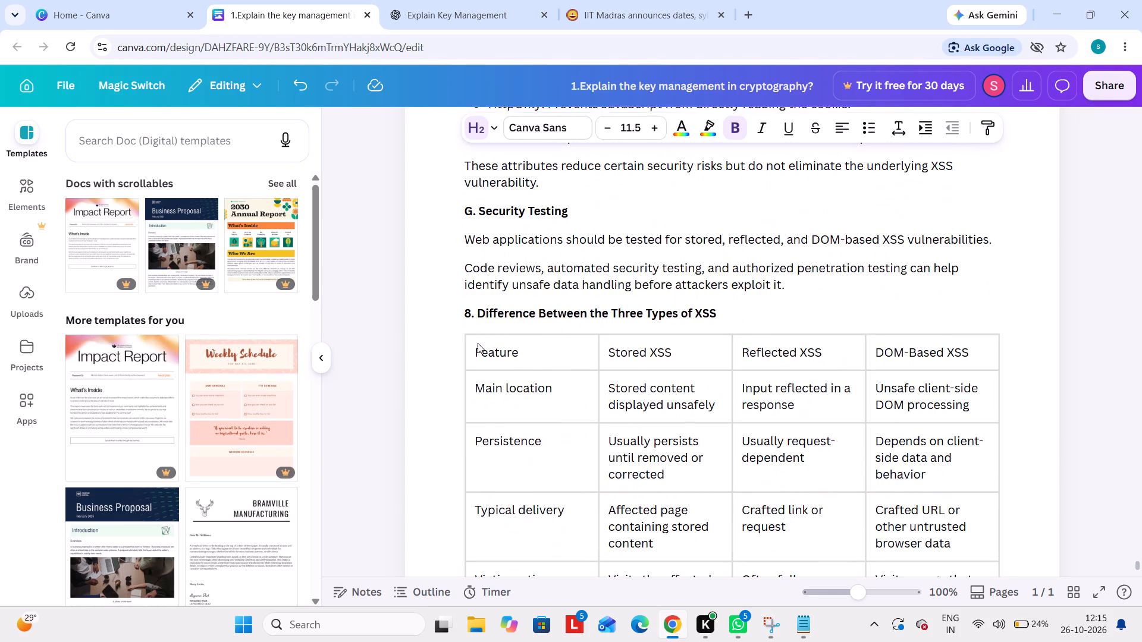
click(482, 309)
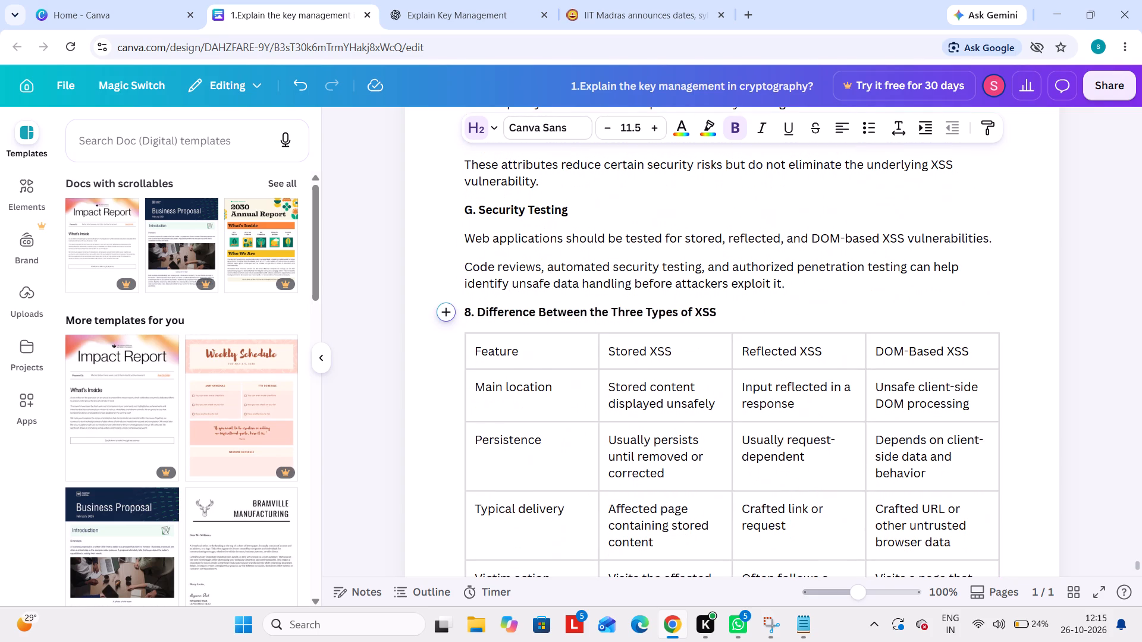
key(Left)
key(BackSpace)
key(BackSpace)
key(BackSpace)
Remove the number from answer 8's "Advantages of XSS Prevention" heading below the comparison table.
scroll(482, 309, down, 2)
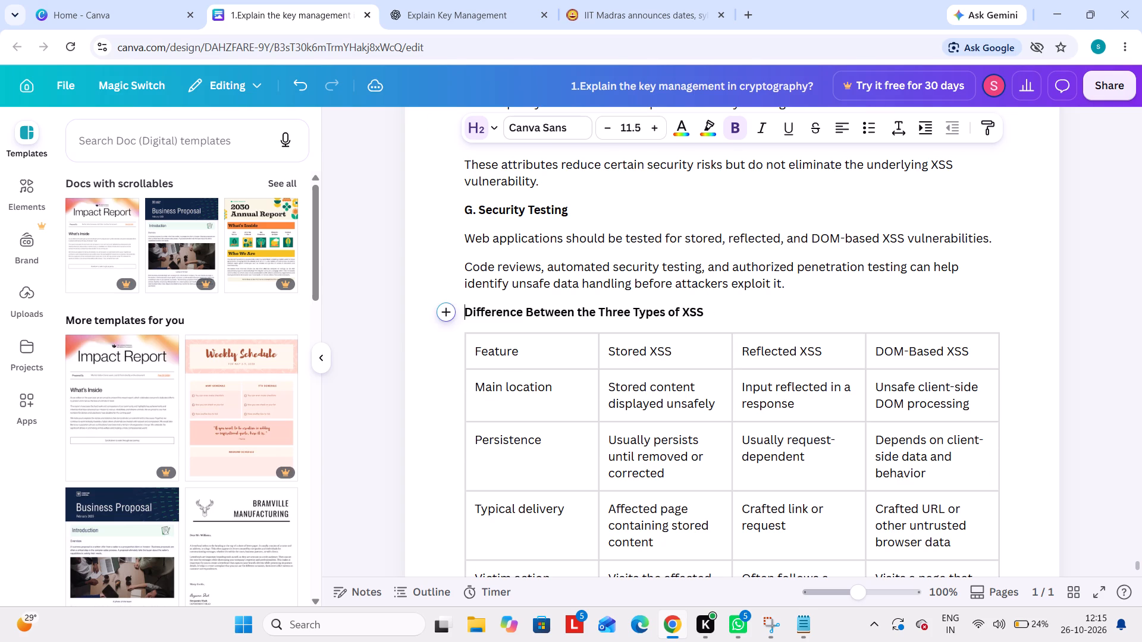
scroll(482, 309, down, 5)
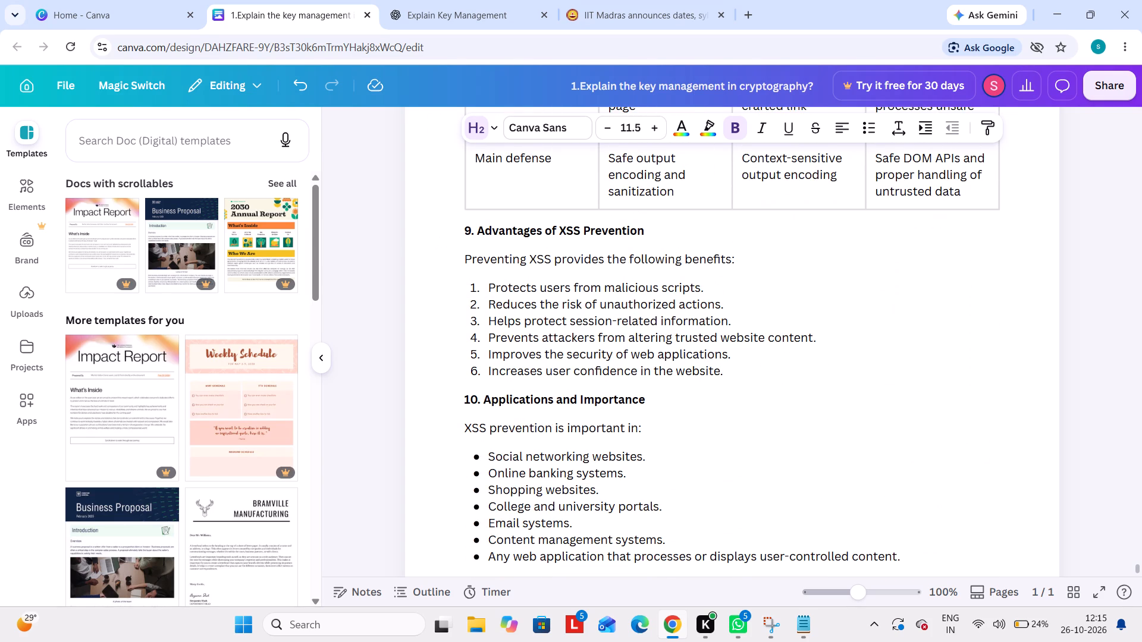
click(473, 228)
key(Right)
key(BackSpace)
key(BackSpace)
key(BackSpace)
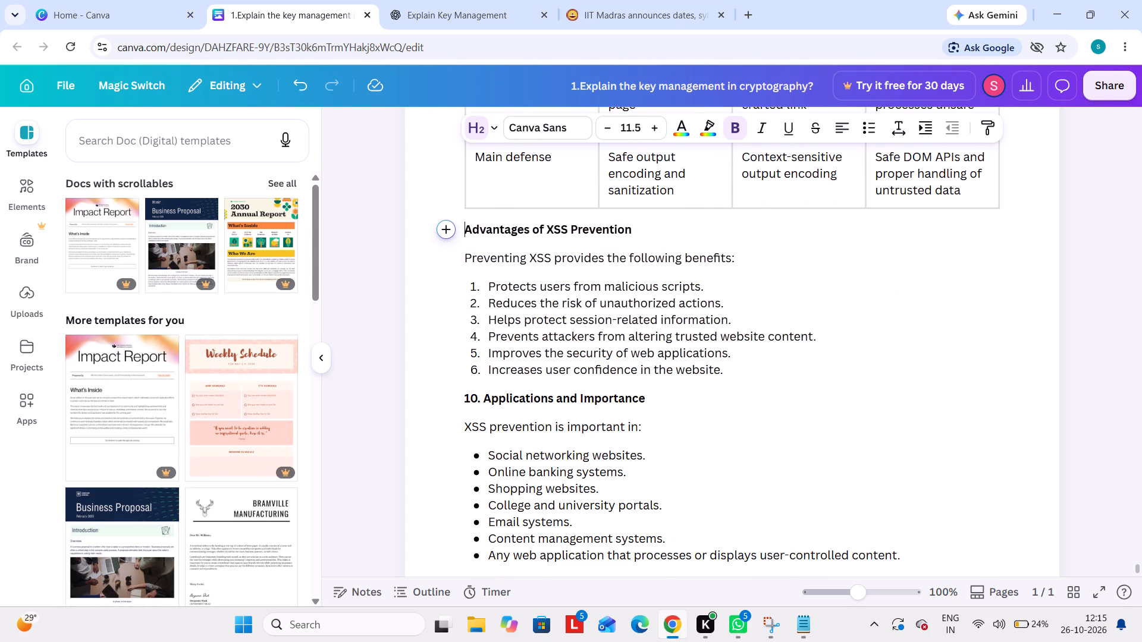
Delete the "10. Applications and Importance" and "11. Conclusion" sections at the end of answer 8.
scroll(473, 228, down, 2)
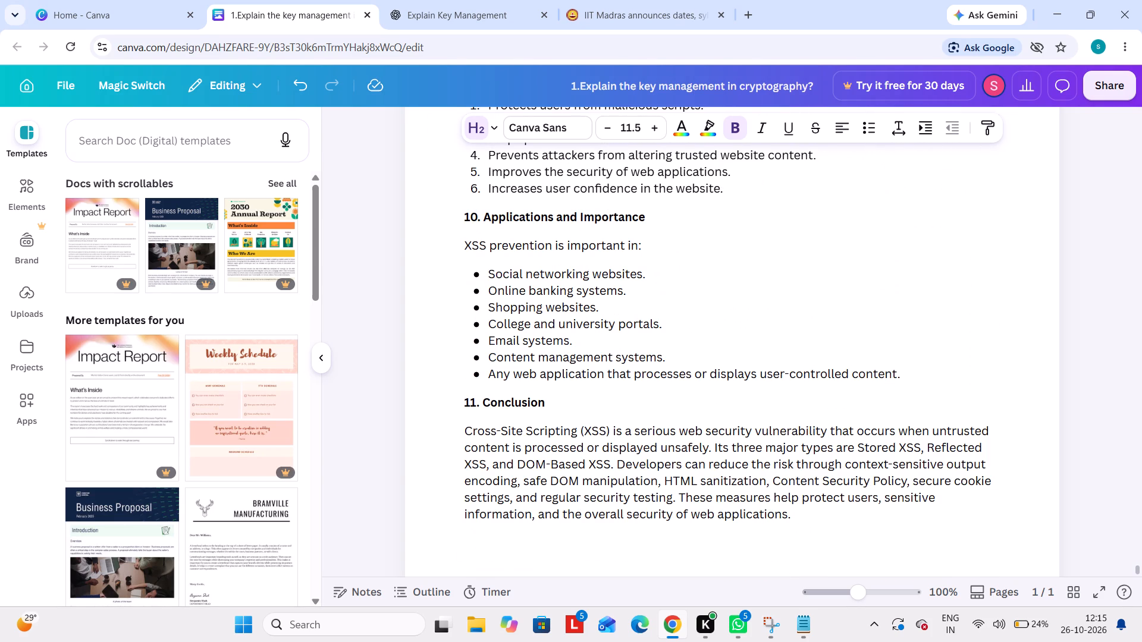
drag(465, 218, 608, 503)
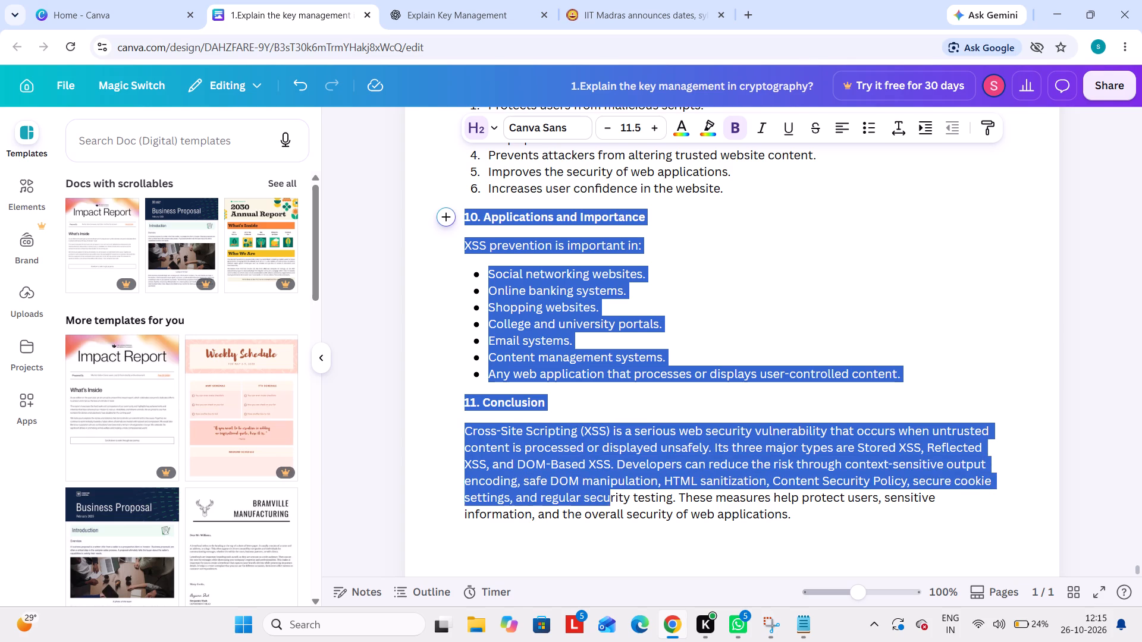
drag(608, 503, 831, 528)
key(BackSpace)
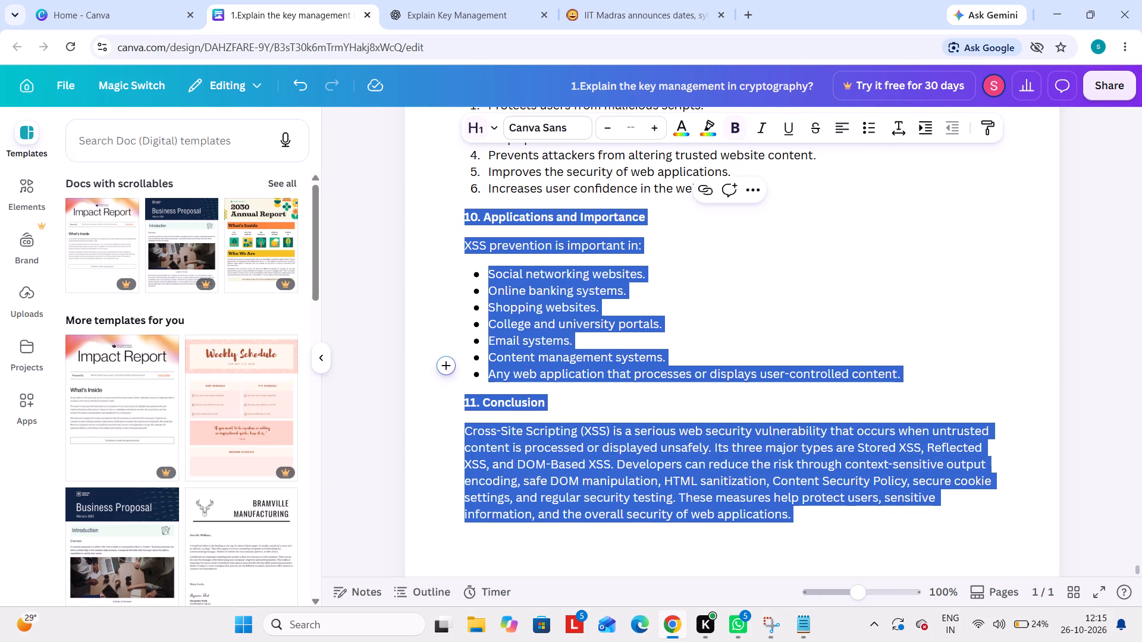
Download the Canva document as a PDF with the Digital preset.
click(1113, 77)
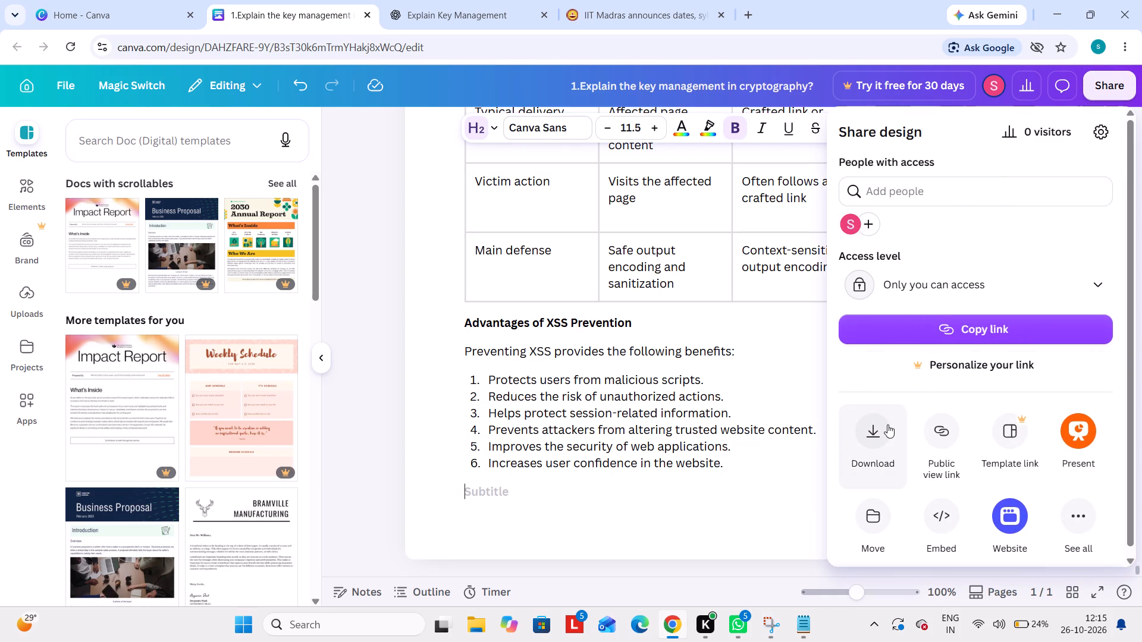
click(887, 424)
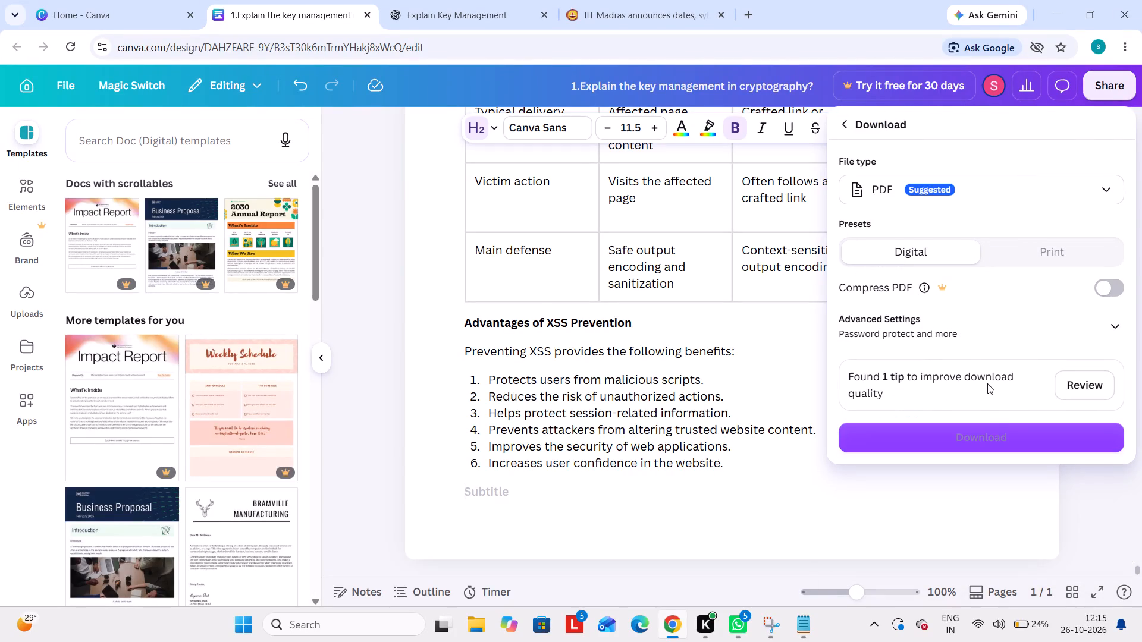
click(984, 439)
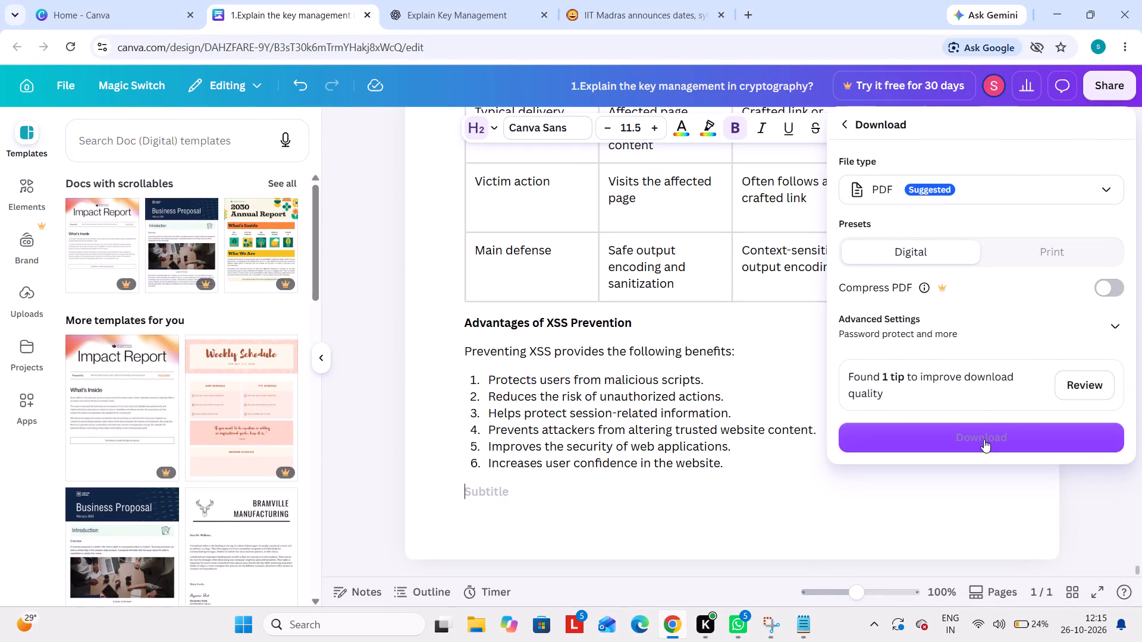
click(984, 439)
double_click(984, 439)
click(1079, 263)
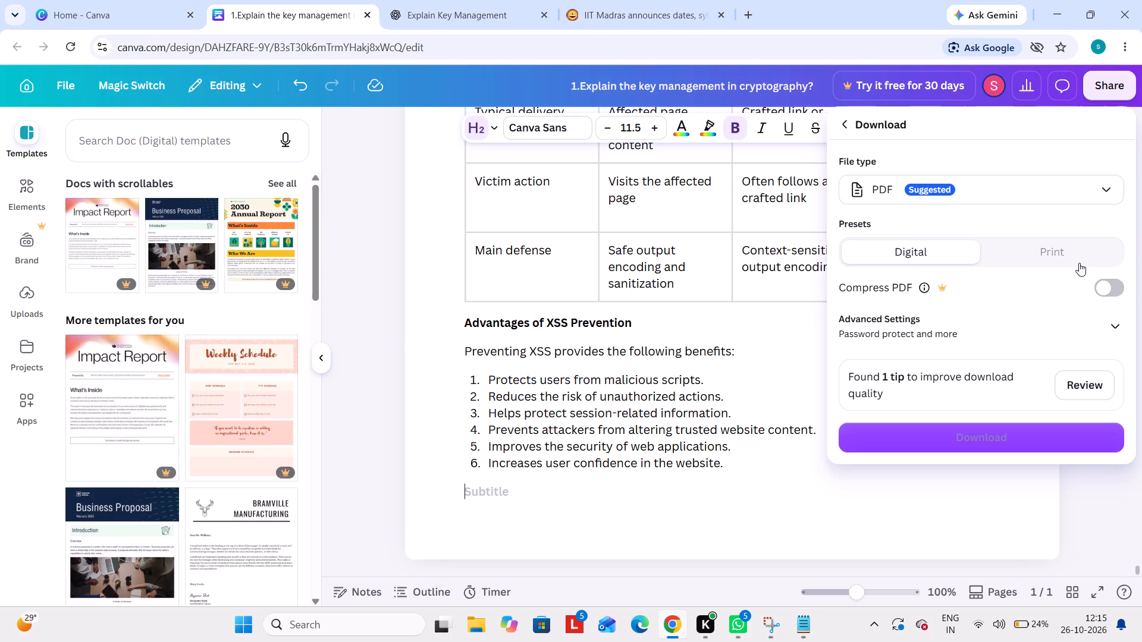
click(1059, 243)
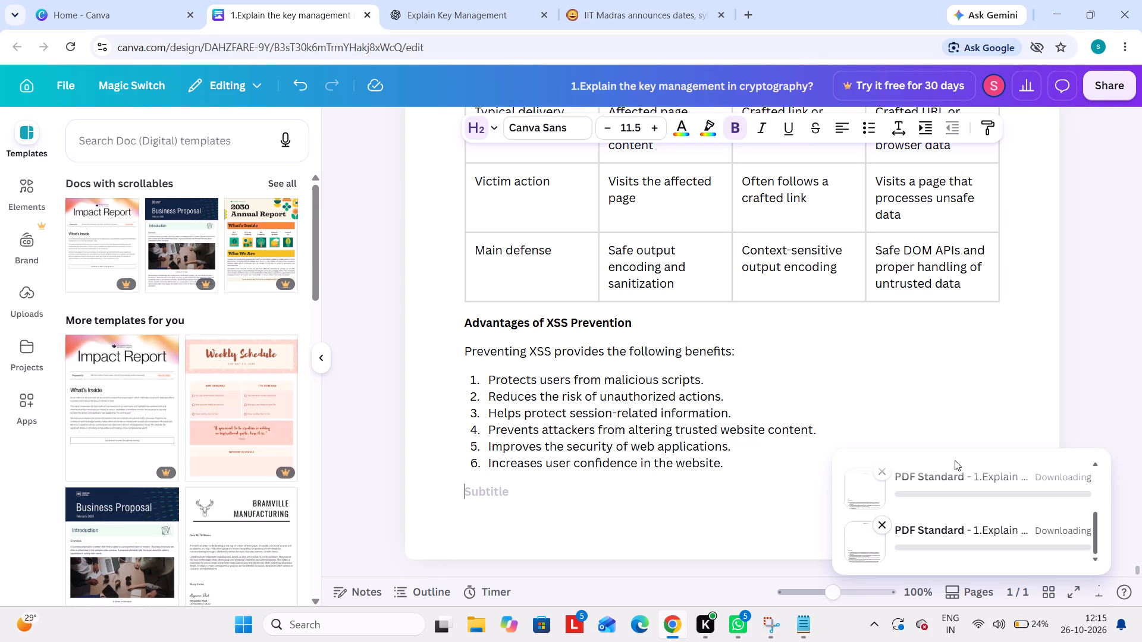
Cancel a duplicate PDF download of the document.
click(881, 525)
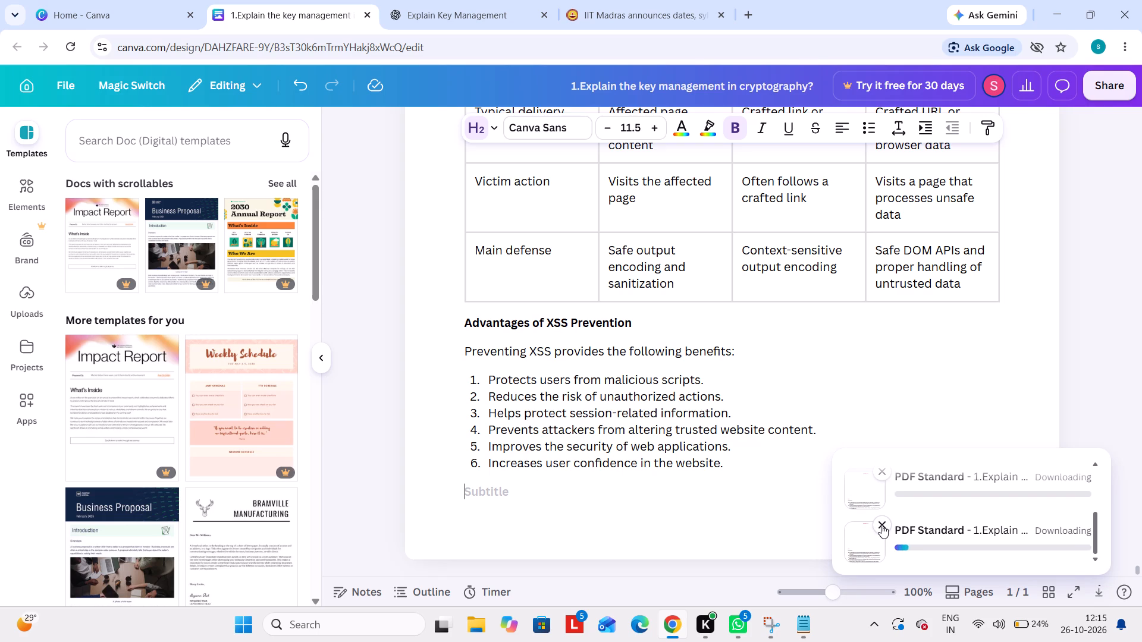
click(881, 525)
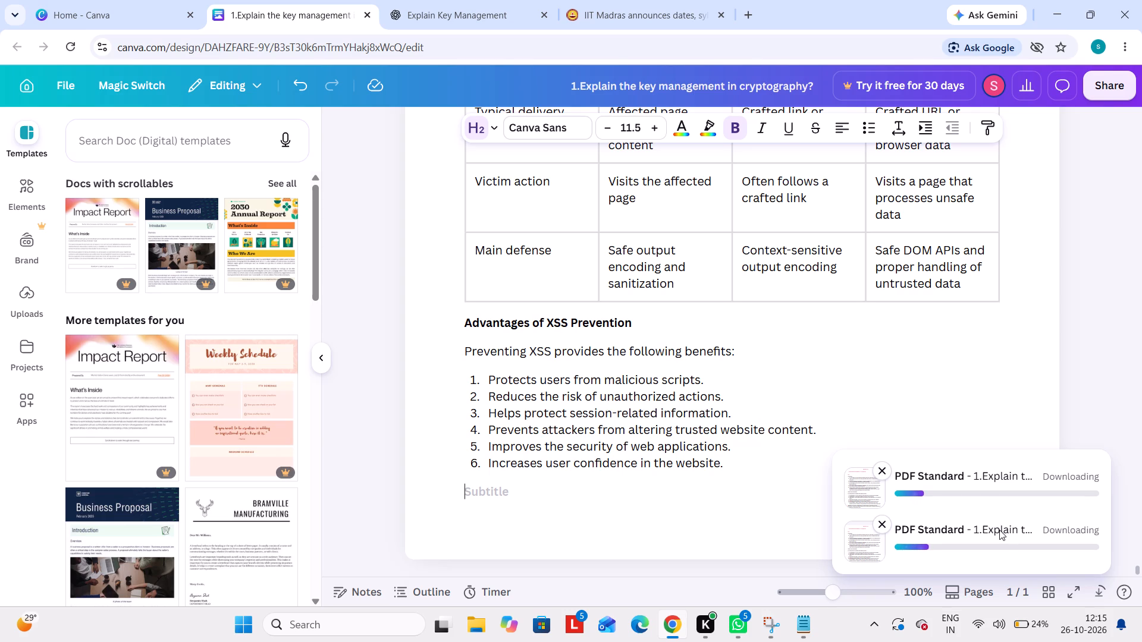
scroll(999, 530, down, 1)
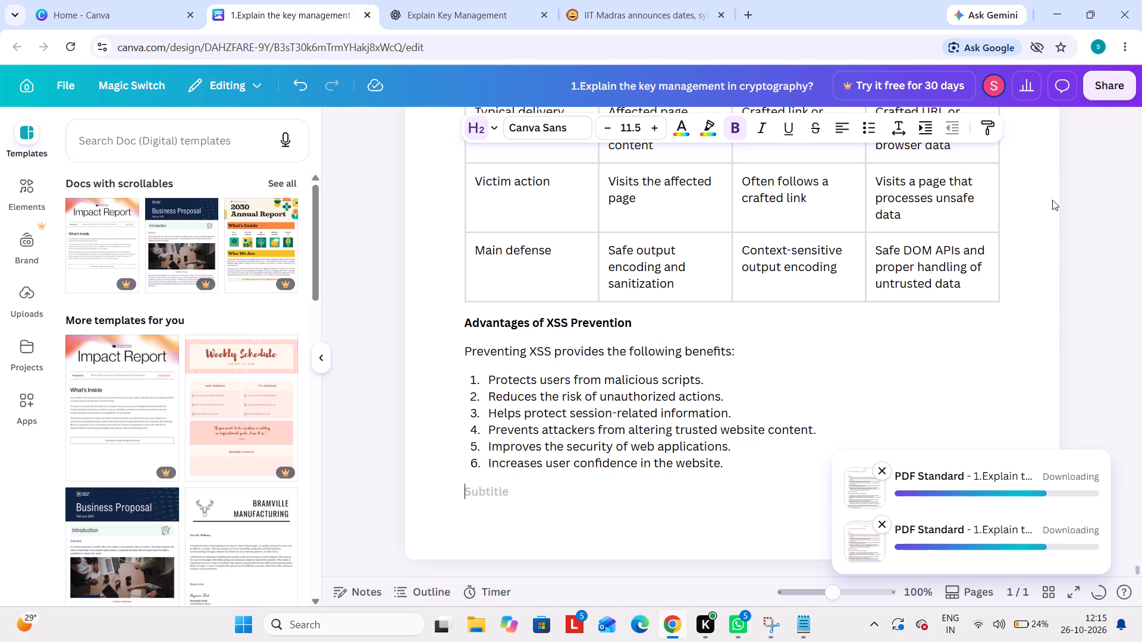